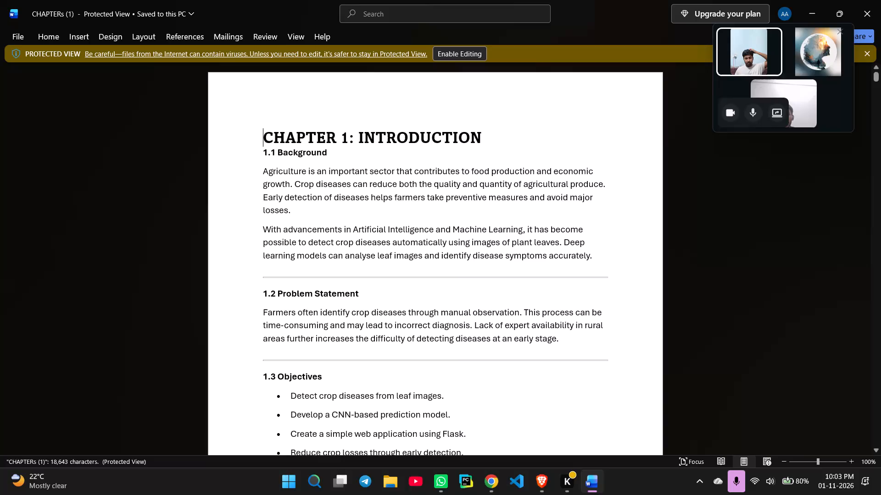
# Enable editing for the CHAPTERs (1) document so it leaves Protected View.
pyautogui.scroll(-1, 521, 322)
pyautogui.click(463, 53)
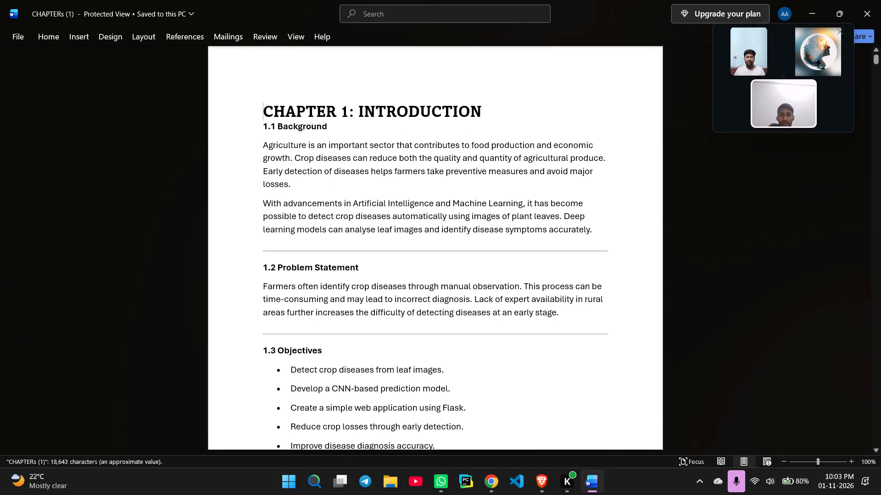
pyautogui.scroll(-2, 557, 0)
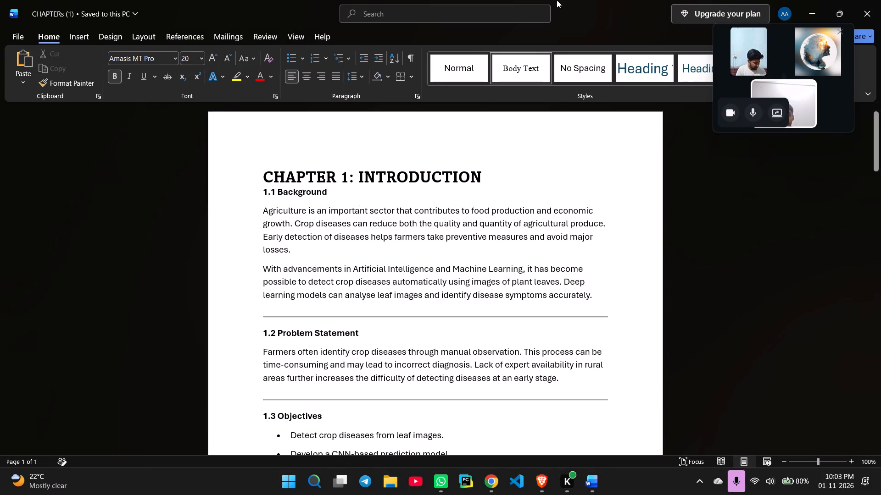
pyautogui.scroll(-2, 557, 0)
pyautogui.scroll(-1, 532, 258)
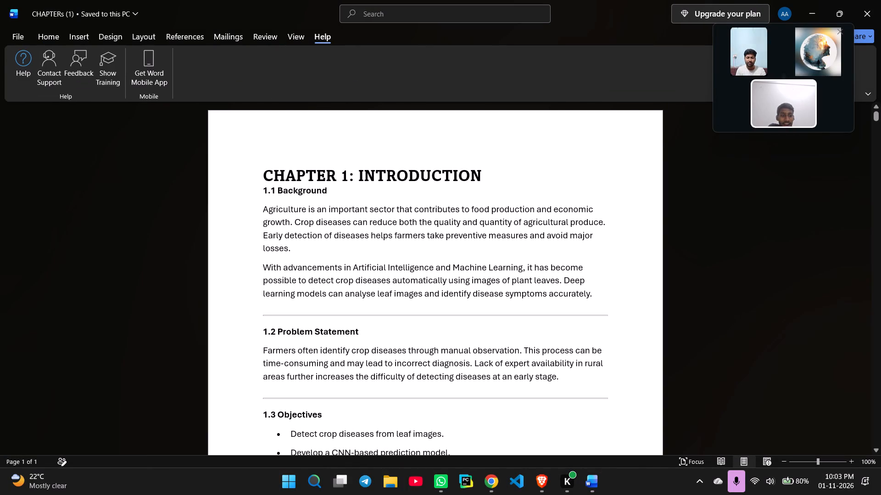
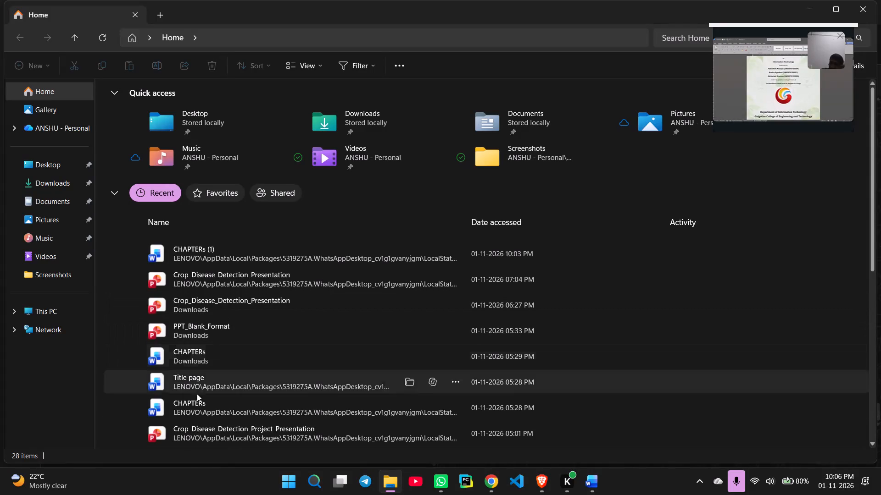
# Open the Crop_Disease_Detection_System_Project_Report document in Downloads from the recent files in File Explorer.
pyautogui.scroll(-1, 224, 411)
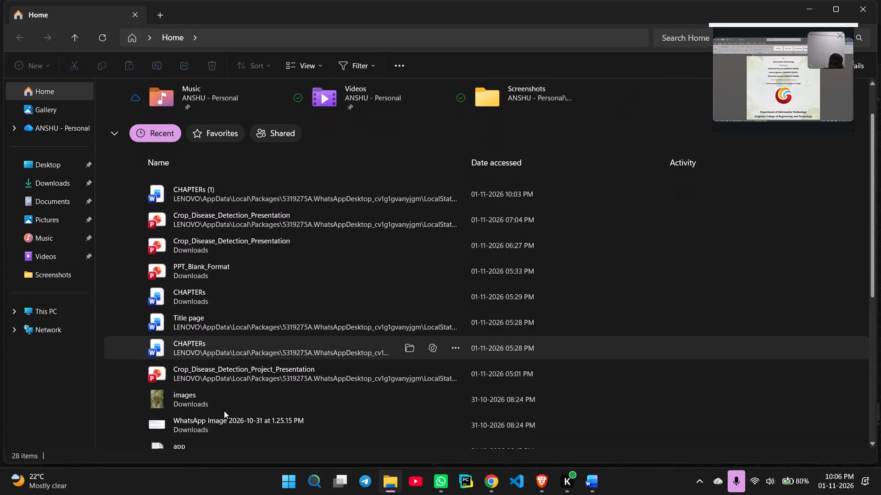
pyautogui.scroll(-3, 224, 411)
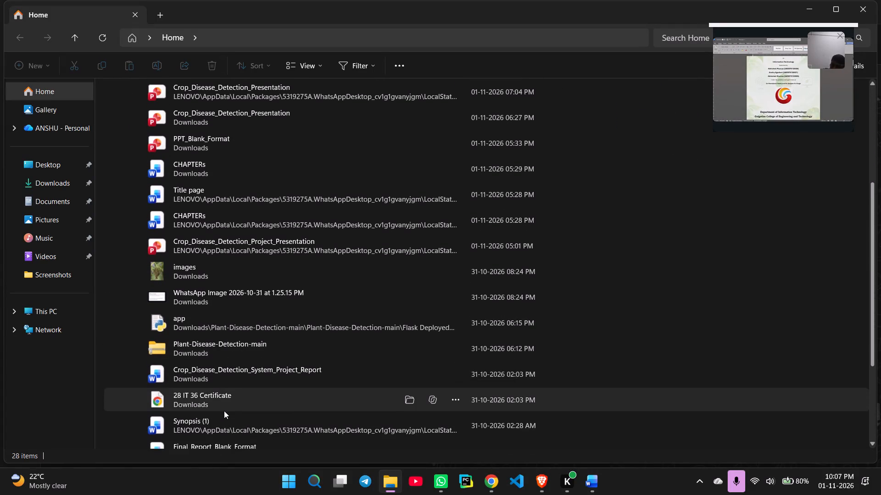
pyautogui.scroll(-1, 224, 411)
pyautogui.doubleClick(241, 367)
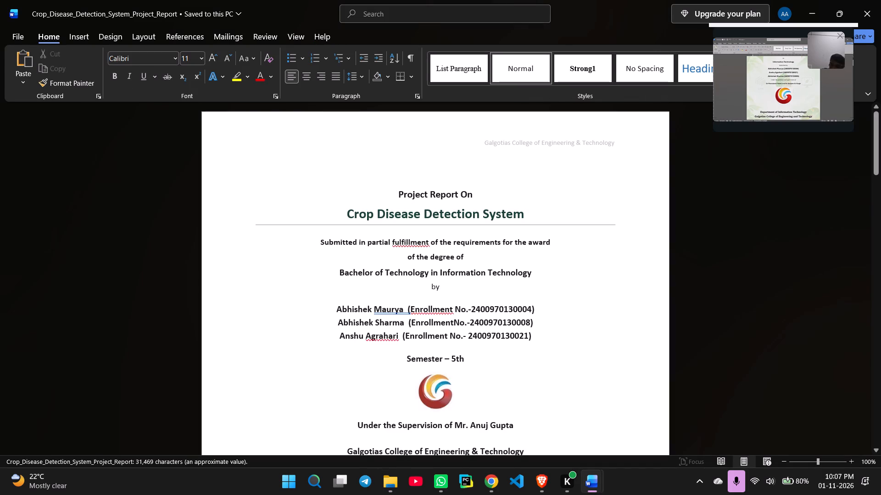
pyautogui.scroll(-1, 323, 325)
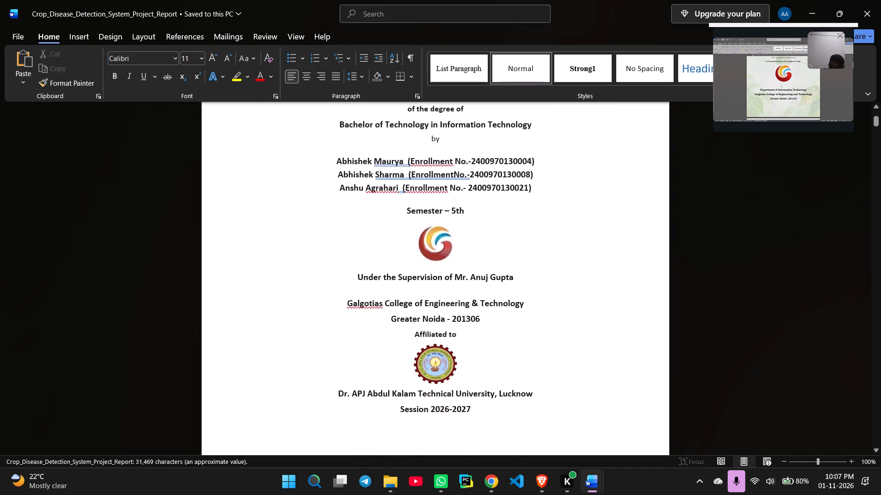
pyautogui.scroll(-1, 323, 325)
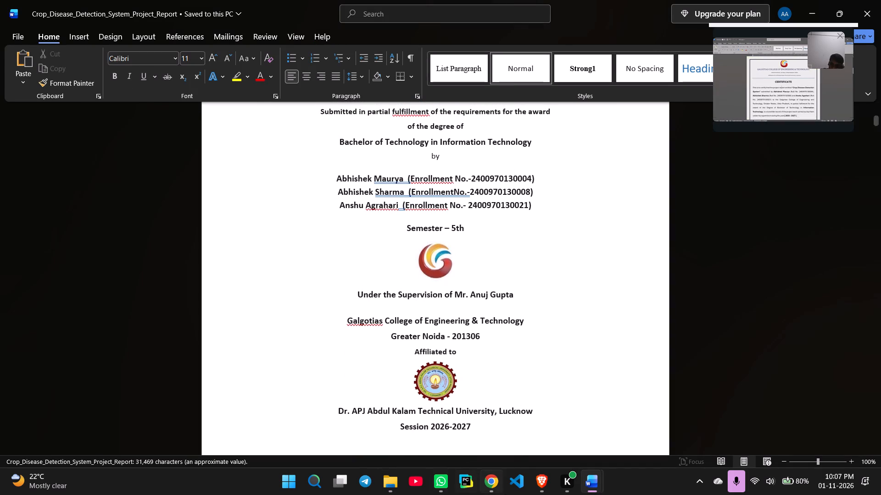
# Switch to Chrome with the LeetCode problem 1047, Remove All Adjacent Duplicates In String.
pyautogui.click(488, 490)
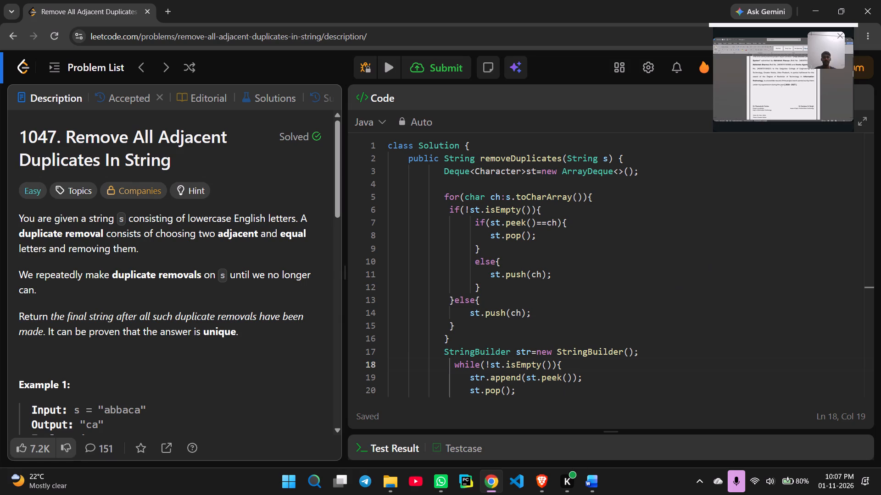
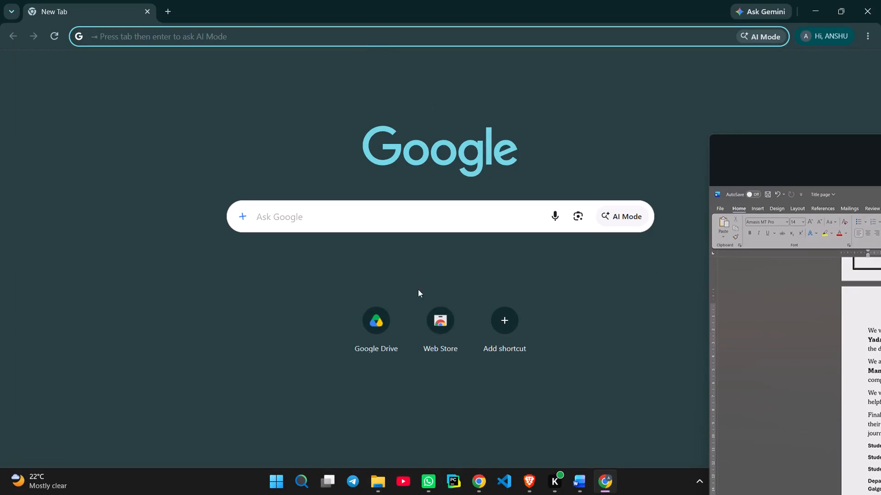
# Switch from the new-tab Chrome window to the one with LeetCode problem 1047, Remove All Adjacent Duplicates In String.
pyautogui.click(482, 486)
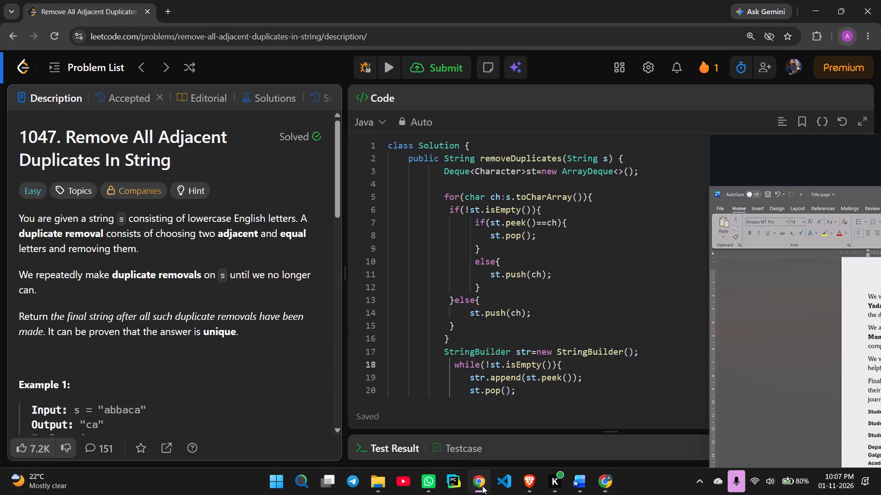
# Bring up the previews of the open WhatsApp windows to switch to WhatsApp.
pyautogui.click(425, 481)
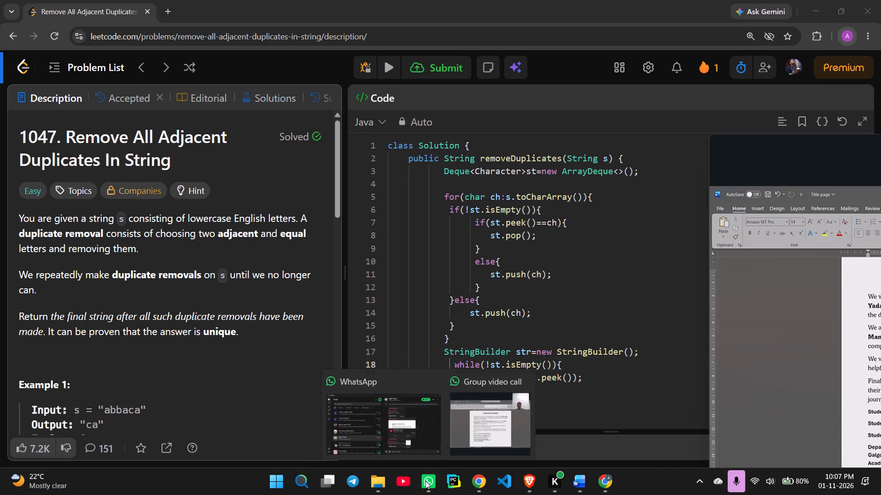
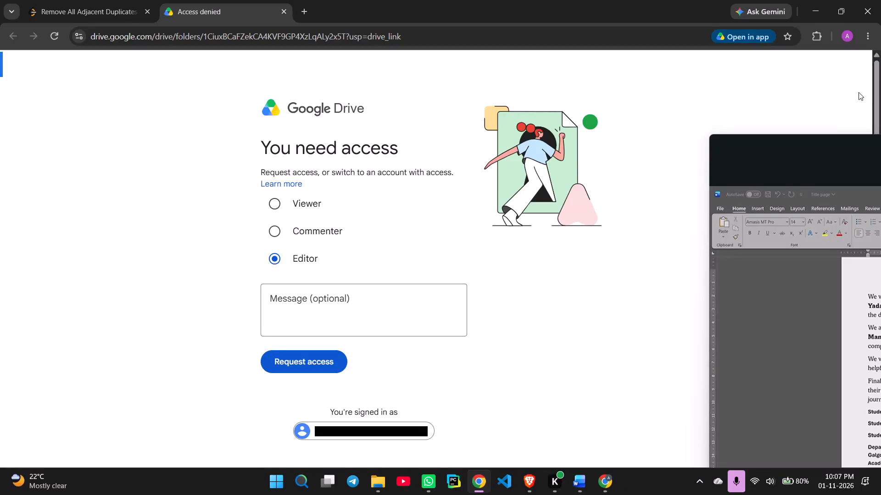
# Copy the full Google Drive folder link from the address of the Access denied page.
pyautogui.moveTo(479, 27); pyautogui.dragTo(232, 80)
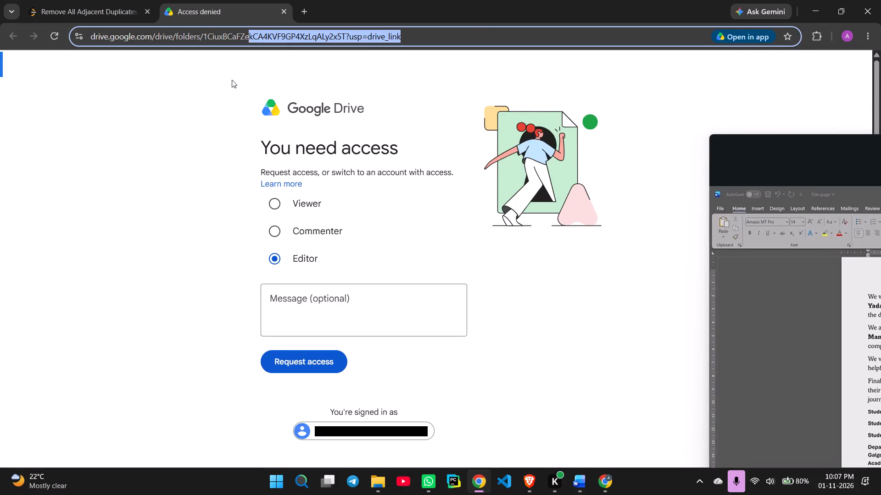
pyautogui.moveTo(232, 80); pyautogui.dragTo(19, 66)
pyautogui.click(405, 33)
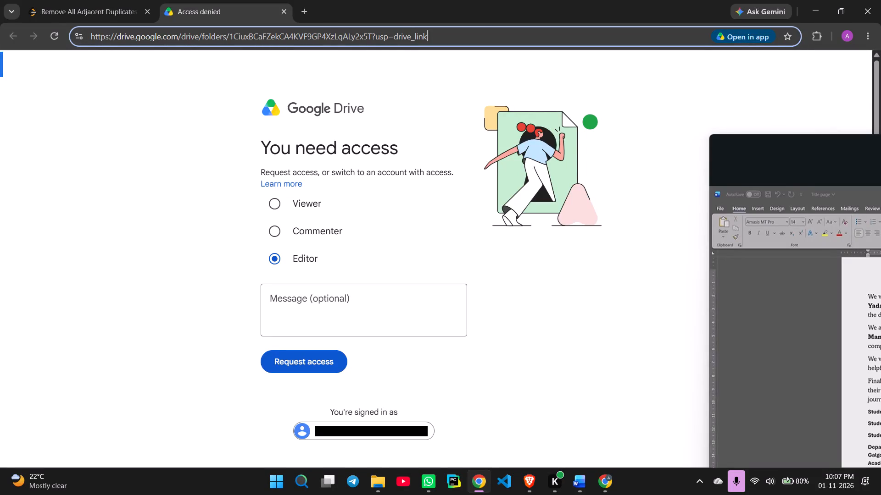
pyautogui.moveTo(88, 36); pyautogui.dragTo(257, 16)
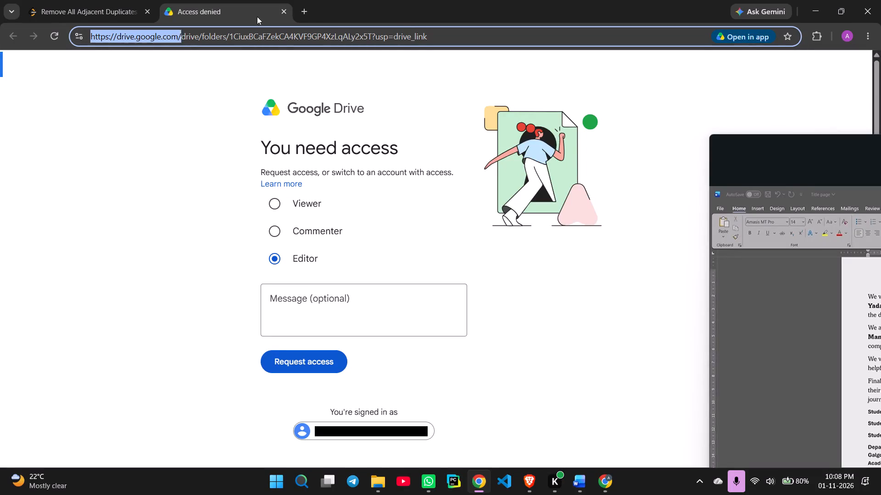
pyautogui.moveTo(257, 16); pyautogui.dragTo(428, 34)
pyautogui.rightClick(428, 34)
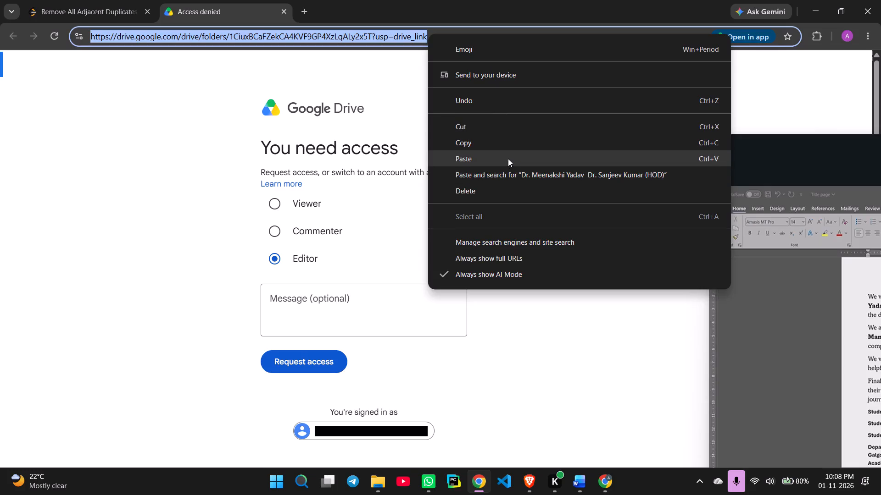
pyautogui.click(519, 145)
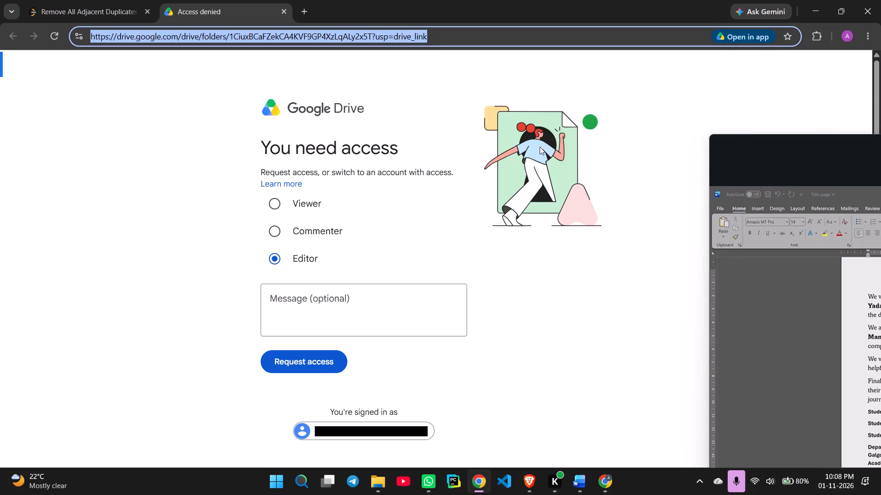
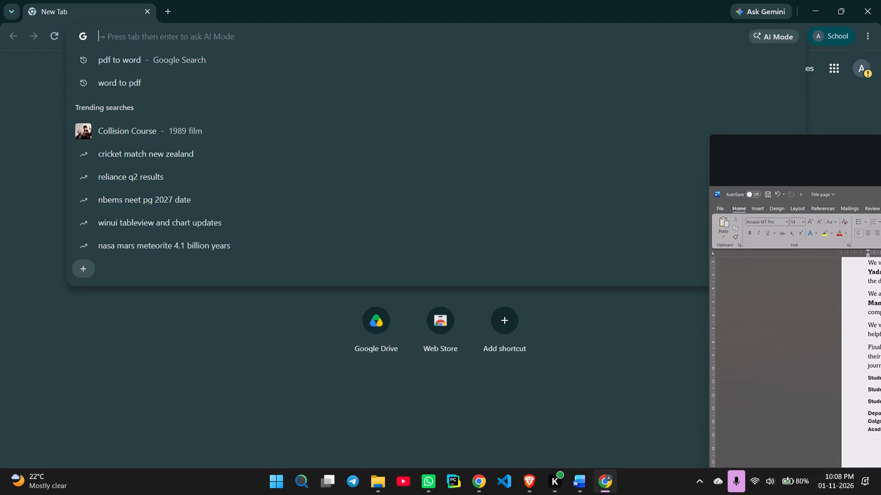
# Open the copied Google Drive folder link in the new tab of the School profile browser window.
pyautogui.rightClick(178, 32)
pyautogui.click(246, 143)
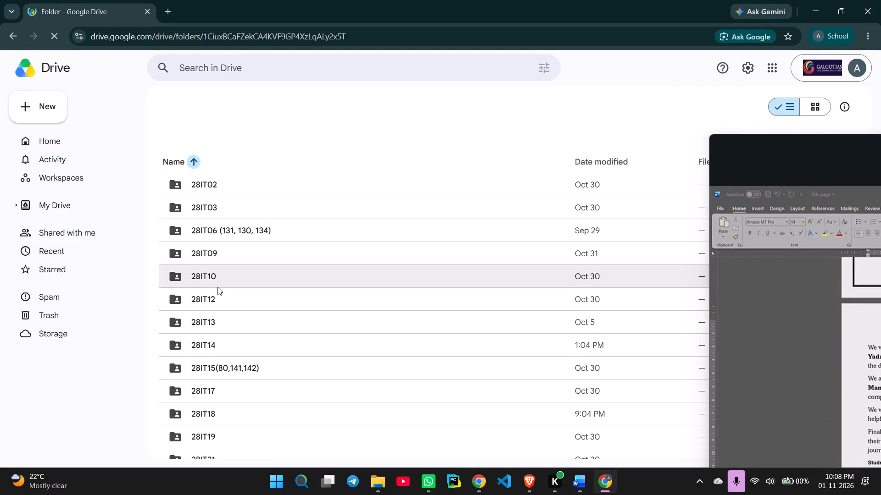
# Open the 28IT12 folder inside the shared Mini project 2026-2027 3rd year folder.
pyautogui.hscroll(1, 217, 287)
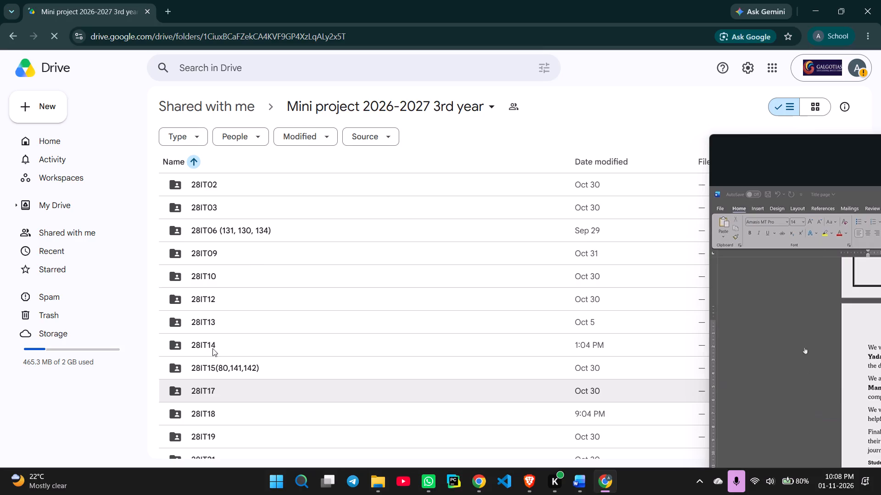
pyautogui.scroll(-1, 212, 365)
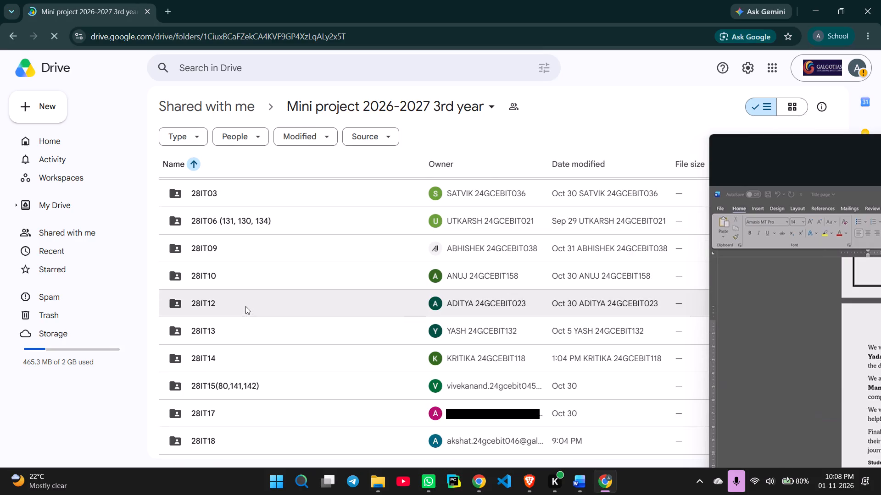
pyautogui.doubleClick(245, 304)
pyautogui.doubleClick(245, 304)
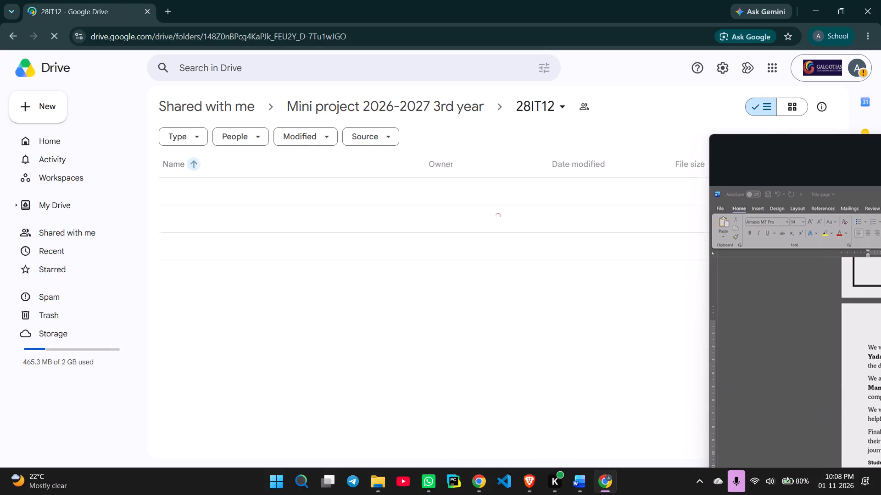
# Preview 28IT12 Report.pdf to look over its title page, and close the preview.
pyautogui.doubleClick(271, 221)
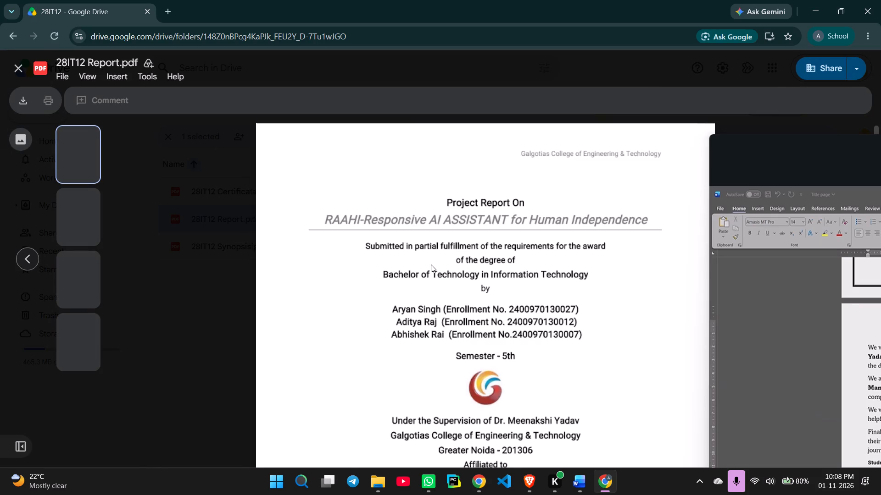
pyautogui.scroll(-3, 431, 264)
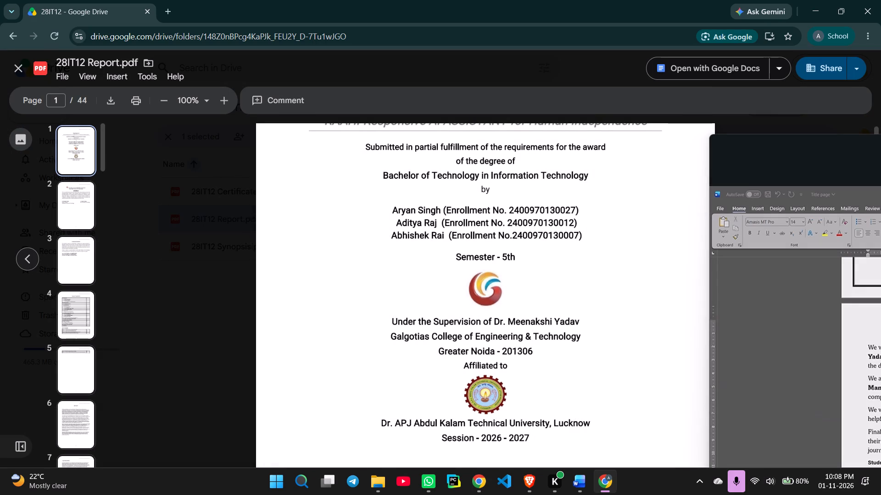
pyautogui.click(11, 70)
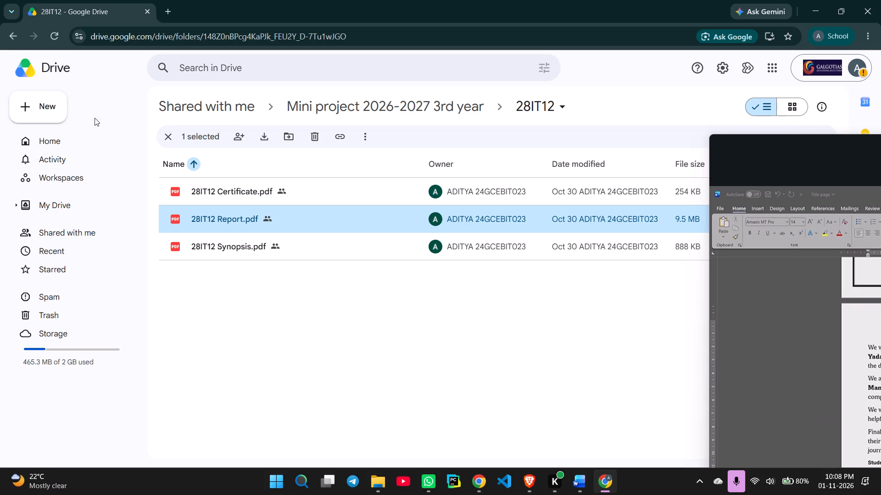
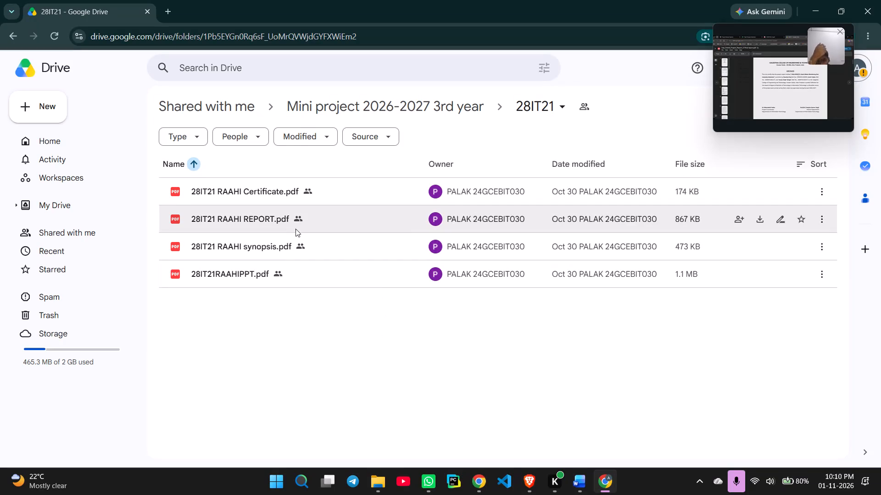
# Preview 28IT21 RAAHI REPORT.pdf to look over its title page, and close the preview.
pyautogui.doubleClick(324, 217)
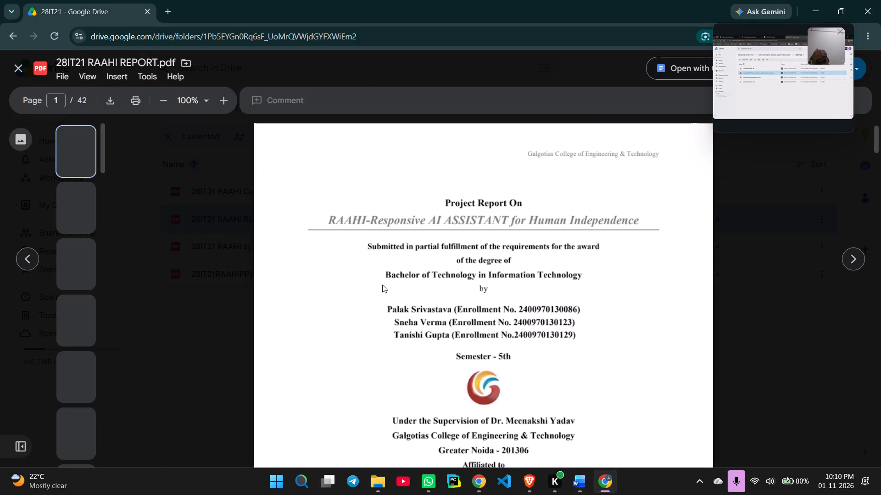
pyautogui.scroll(-2, 377, 286)
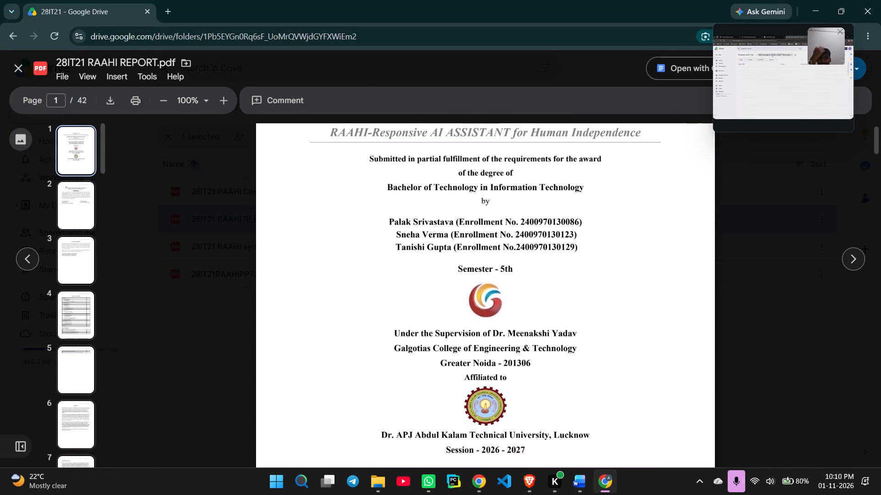
pyautogui.scroll(-1, 377, 286)
pyautogui.scroll(1, 377, 286)
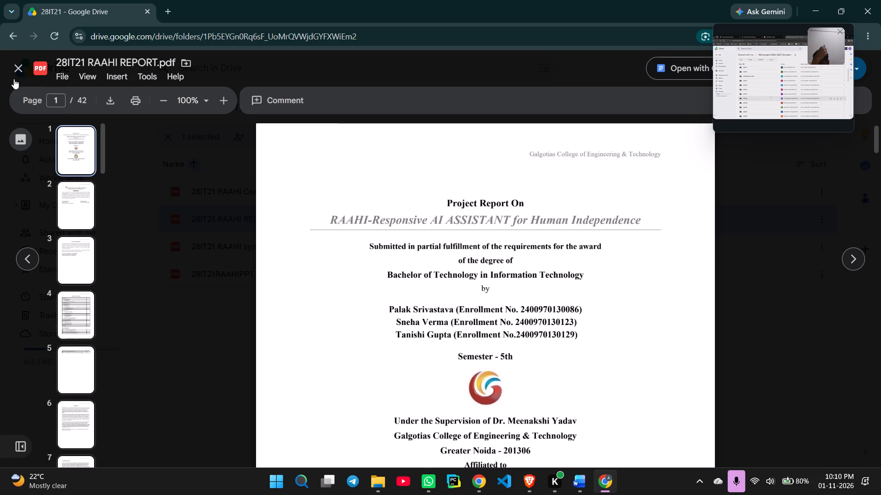
pyautogui.click(11, 73)
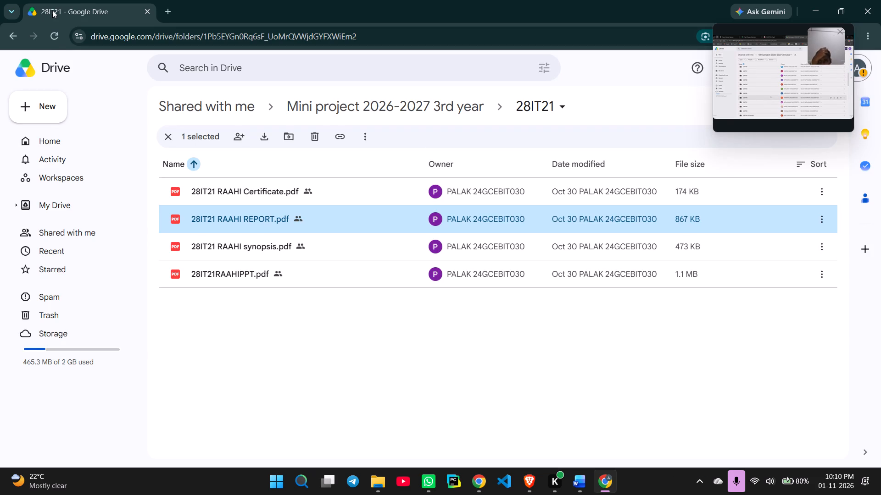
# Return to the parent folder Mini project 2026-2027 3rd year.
pyautogui.click(332, 109)
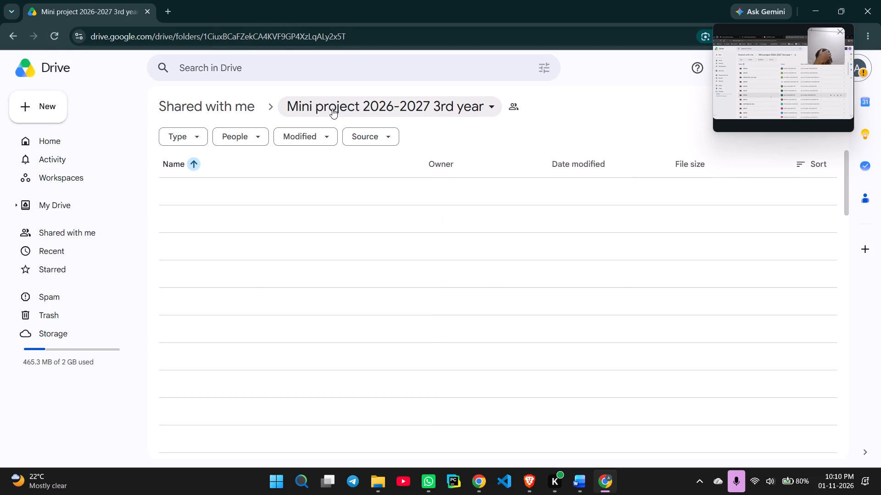
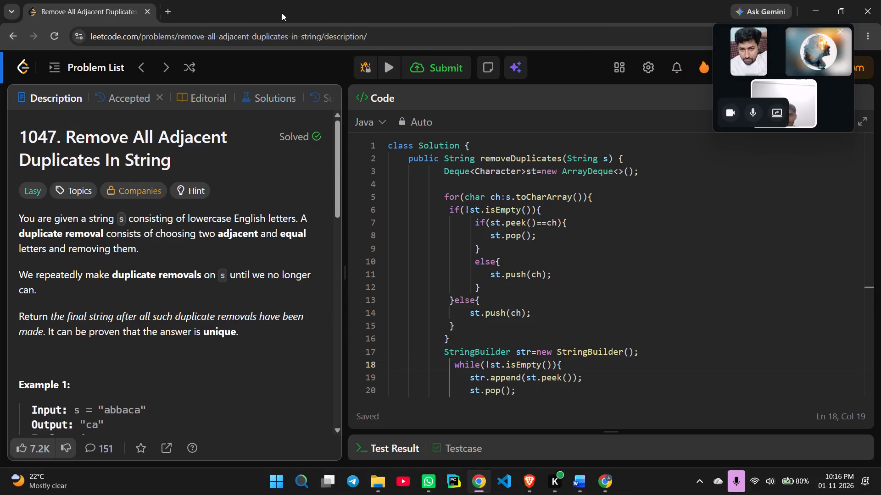
# Switch to the CHAPTERs (1) document in Word, skim back through its chapters, and close the document.
pyautogui.click(579, 481)
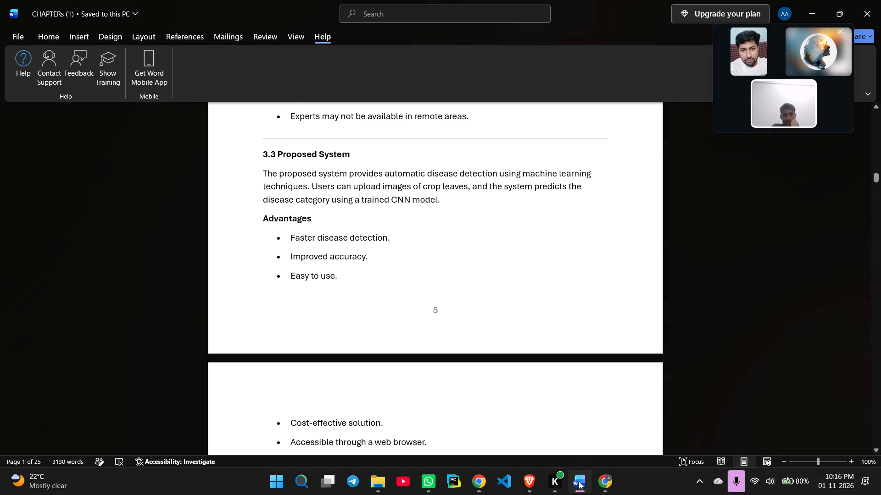
pyautogui.scroll(7, 492, 123)
pyautogui.moveTo(500, 283); pyautogui.dragTo(871, 15)
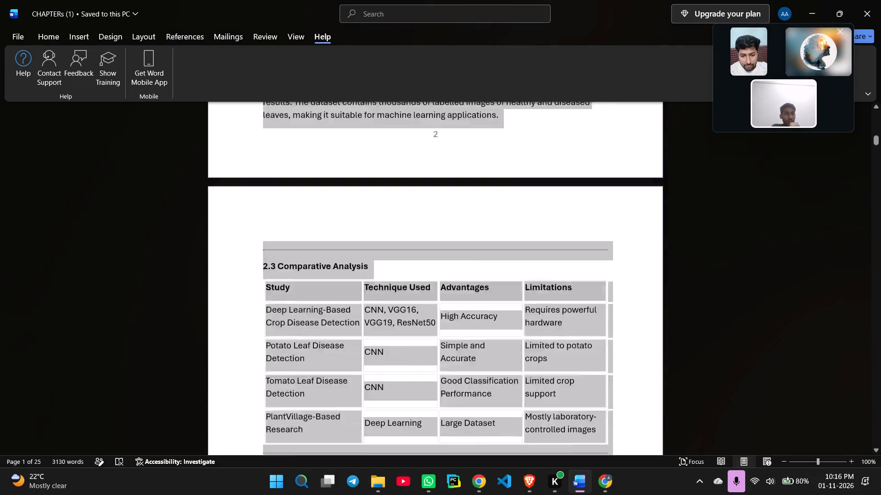
pyautogui.moveTo(871, 15); pyautogui.dragTo(880, 52)
pyautogui.click(864, 8)
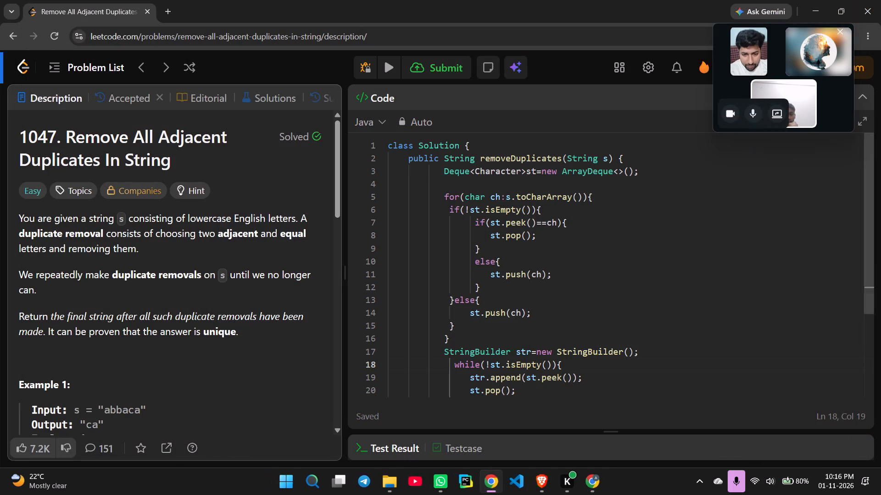
# Bring up the open WhatsApp windows to switch to one of them.
pyautogui.click(439, 489)
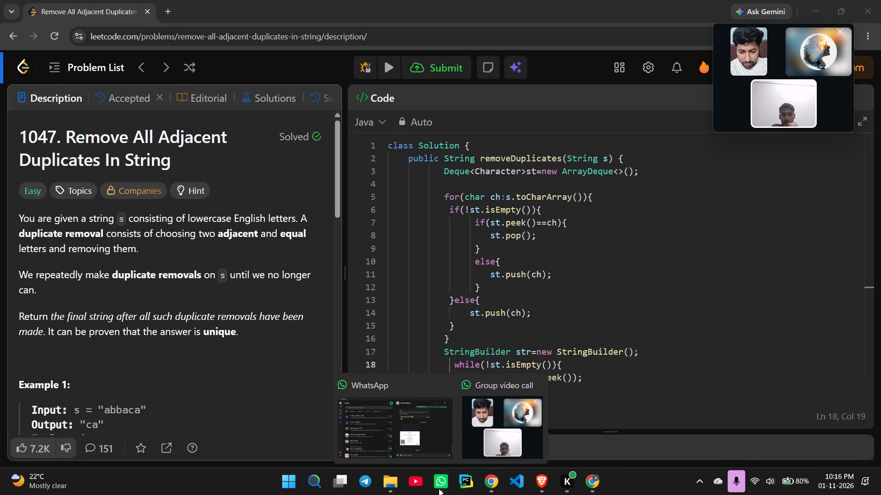
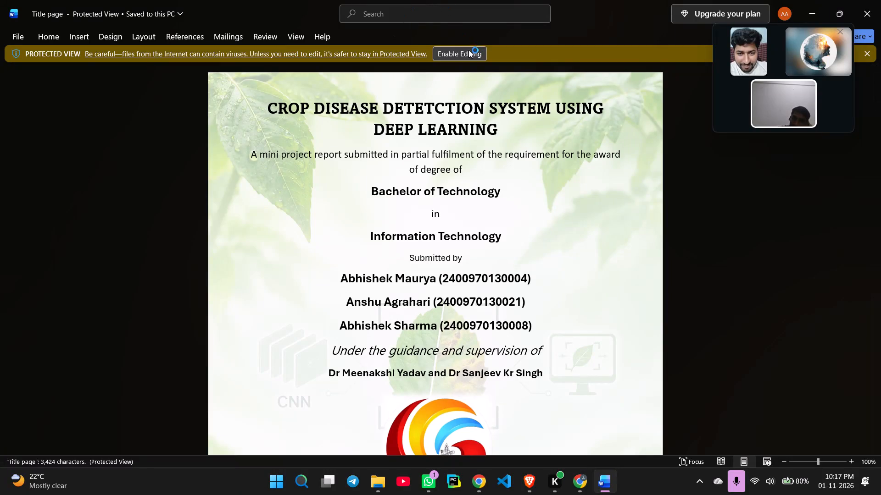
# Enable editing of the Title page document and skim its front matter through the table of contents to the end.
pyautogui.click(468, 52)
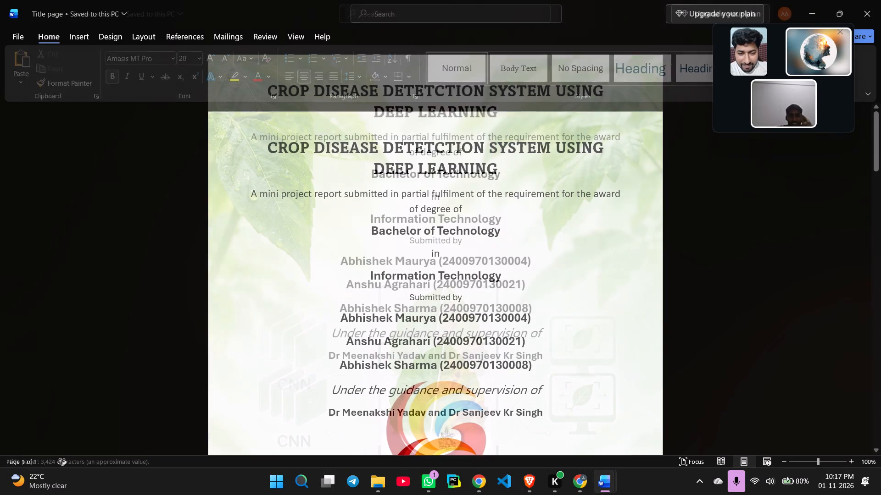
pyautogui.scroll(-20, 409, 236)
pyautogui.scroll(-18, 409, 236)
pyautogui.scroll(-4, 409, 236)
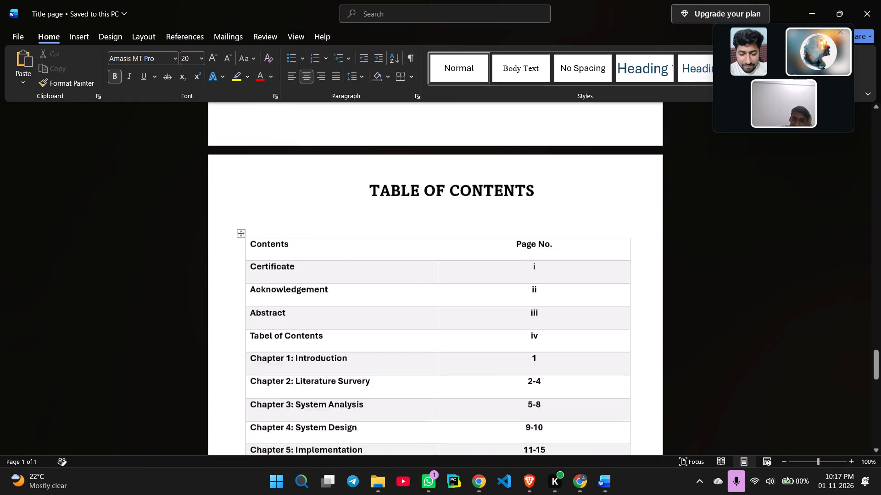
pyautogui.scroll(-6, 409, 236)
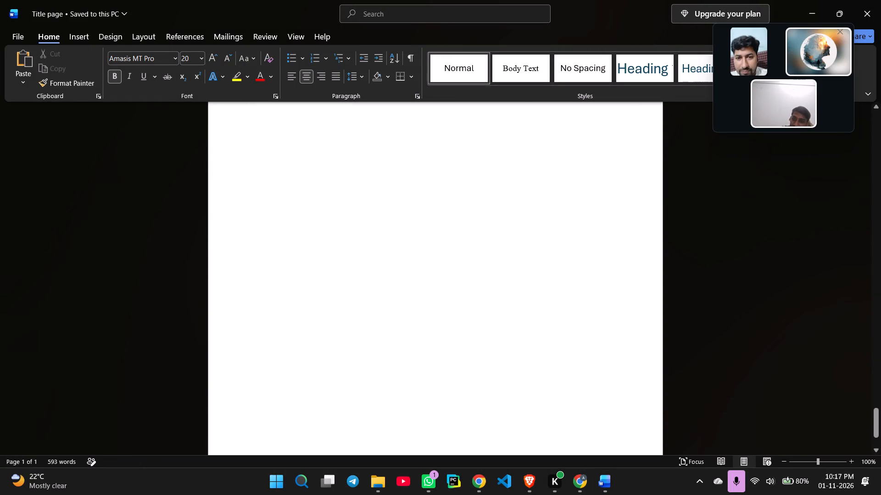
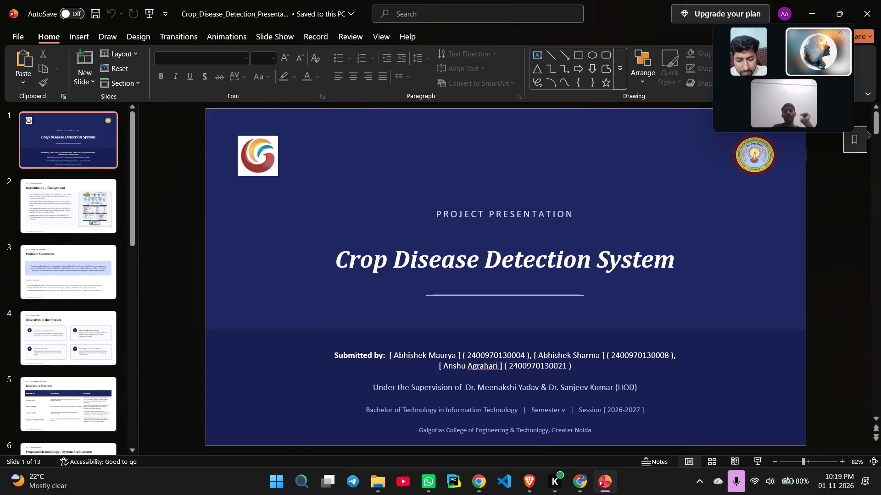
# Look through the Crop Disease Detection slides from Introduction / Background to the Implementation and Results / Snapshots slides.
pyautogui.click(86, 198)
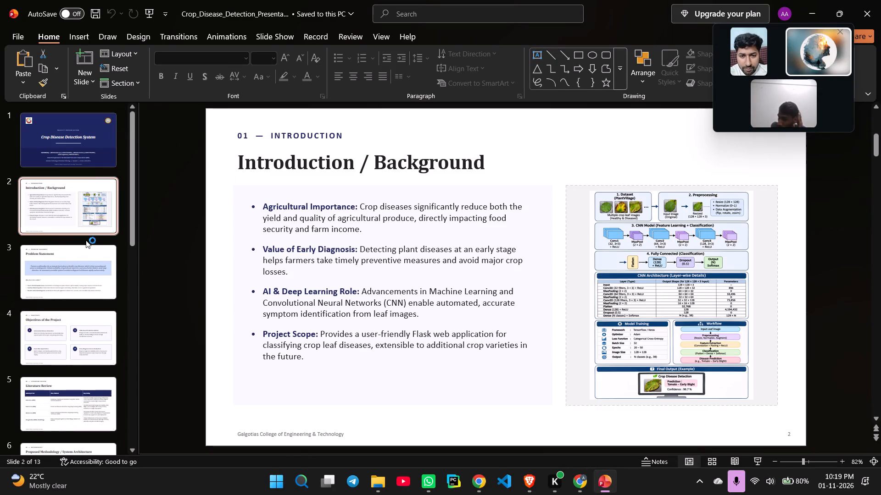
pyautogui.click(84, 271)
pyautogui.click(87, 343)
pyautogui.scroll(-1, 87, 343)
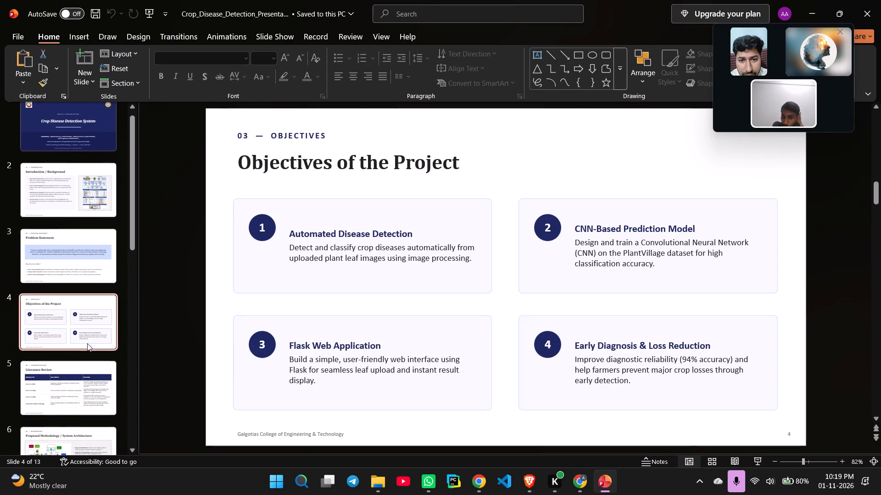
pyautogui.scroll(-2, 87, 343)
pyautogui.click(73, 373)
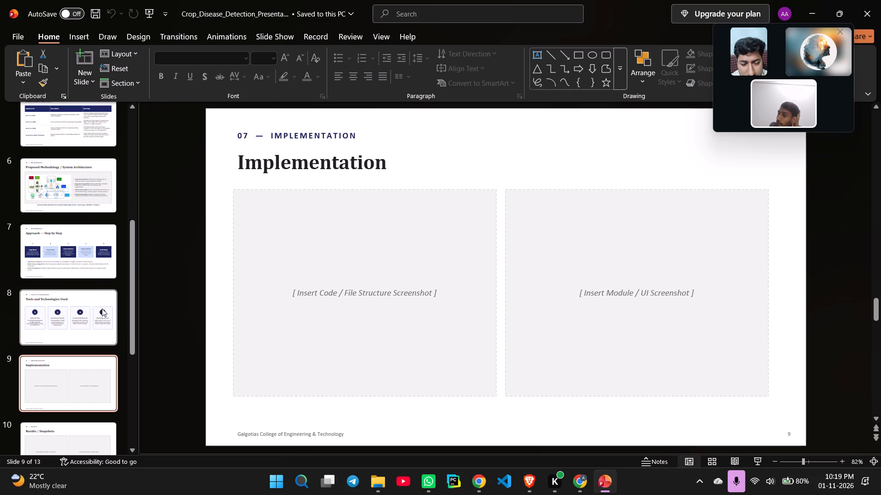
pyautogui.scroll(-1, 99, 355)
pyautogui.click(88, 373)
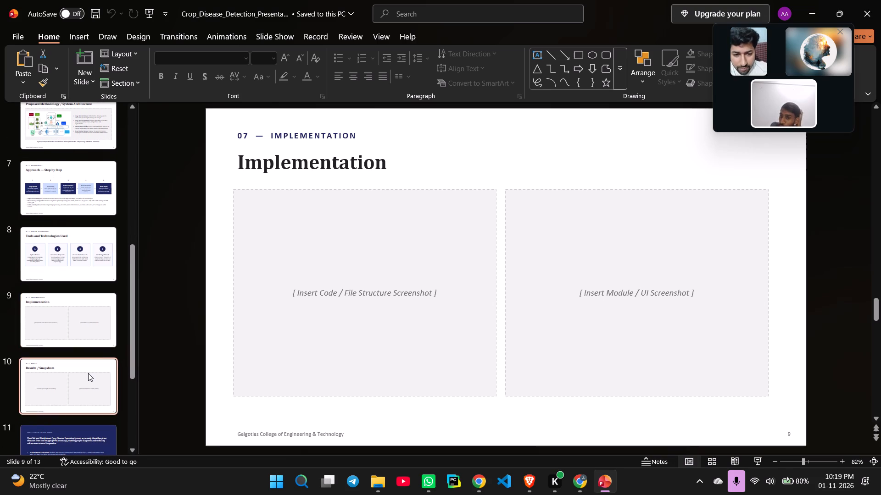
# Compare the placeholders on slide 9, Implementation, with those on slide 10, Results / Snapshots.
pyautogui.click(66, 310)
pyautogui.click(74, 400)
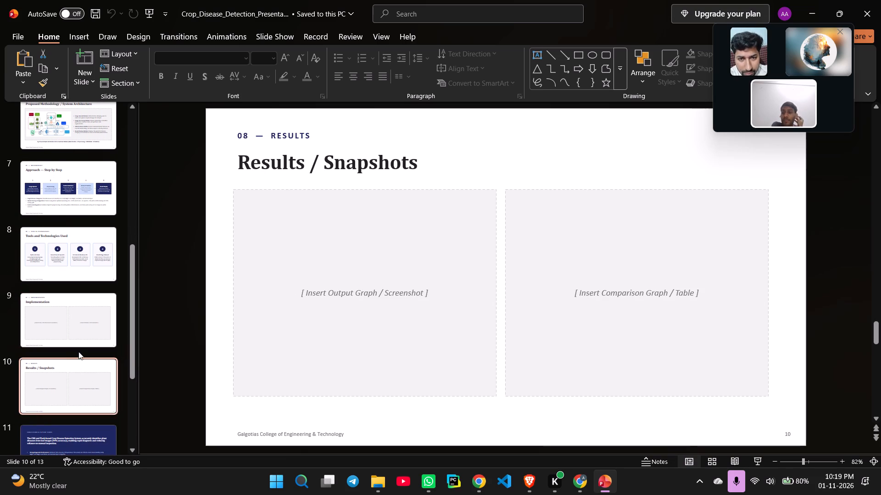
pyautogui.click(77, 332)
pyautogui.click(73, 382)
pyautogui.click(76, 319)
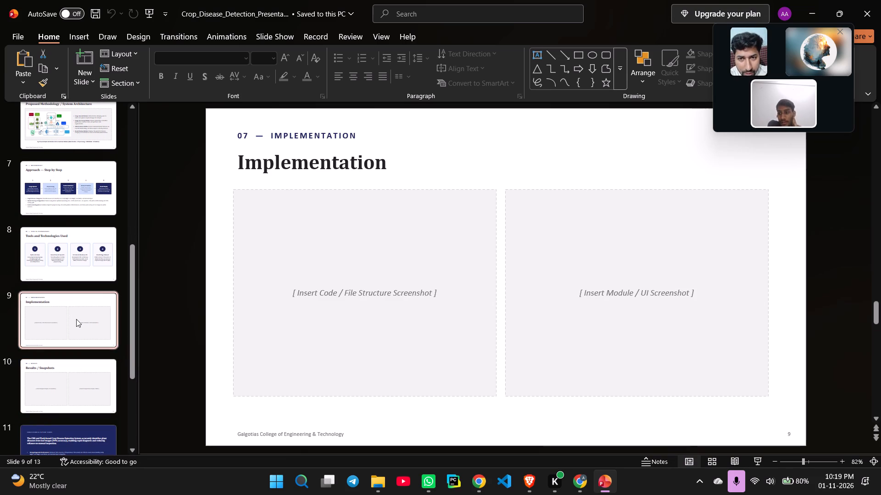
pyautogui.click(78, 375)
pyautogui.click(72, 334)
pyautogui.click(71, 367)
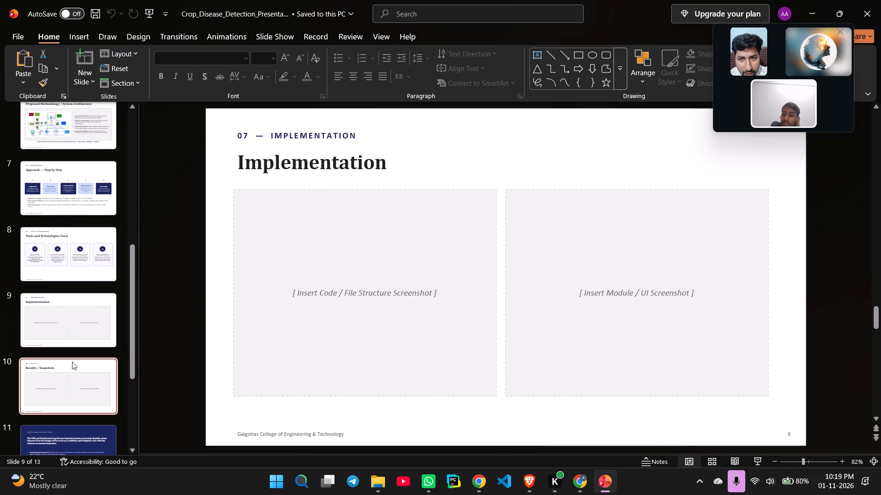
pyautogui.click(76, 326)
pyautogui.click(71, 407)
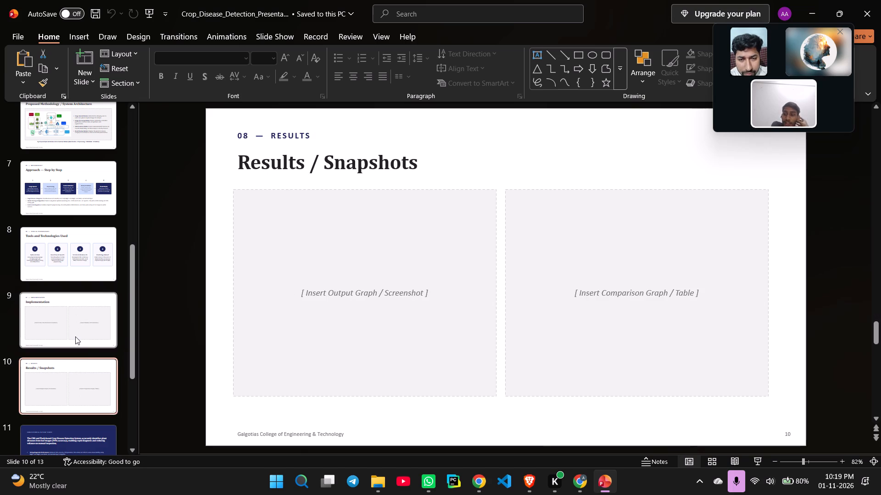
pyautogui.click(75, 336)
pyautogui.click(76, 371)
pyautogui.click(85, 323)
pyautogui.click(76, 395)
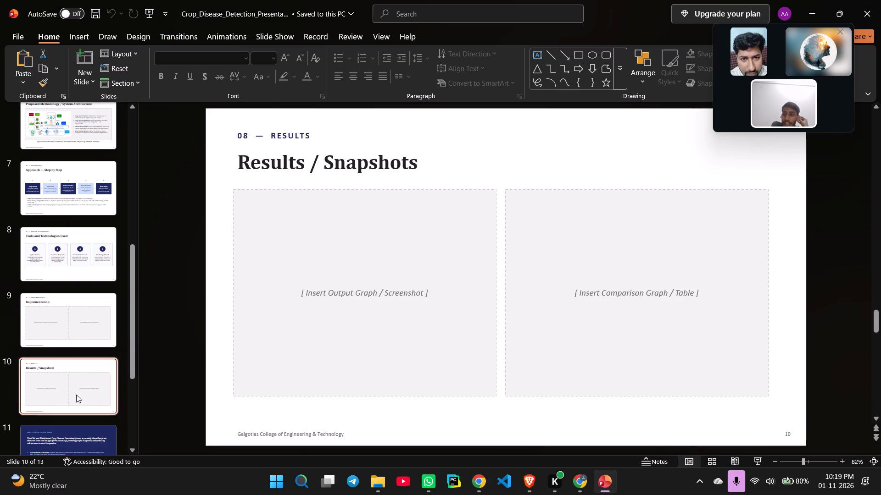
pyautogui.click(67, 331)
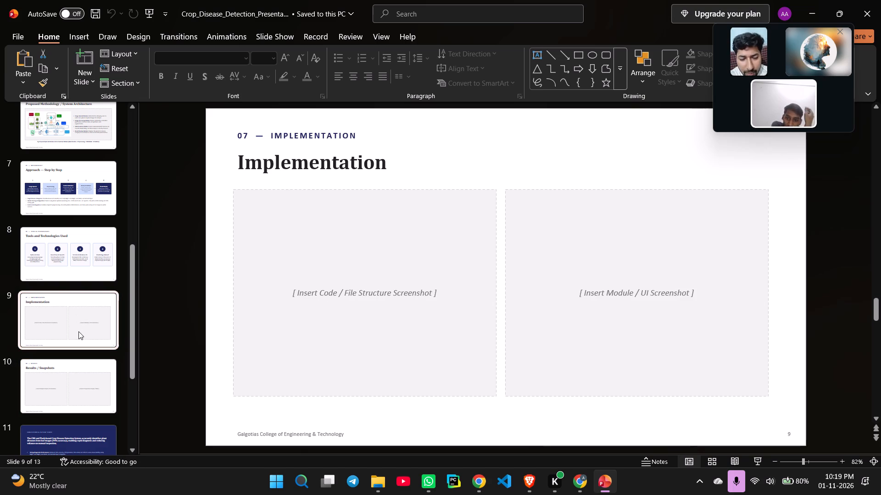
pyautogui.click(91, 393)
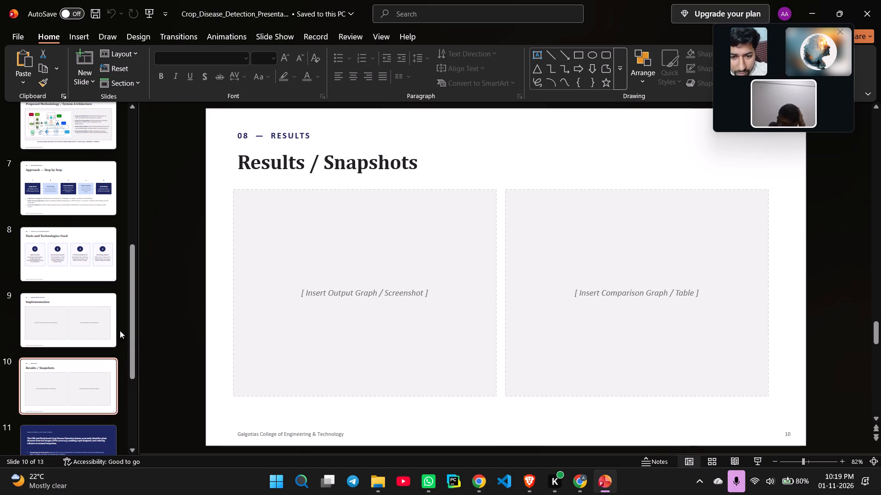
pyautogui.click(95, 331)
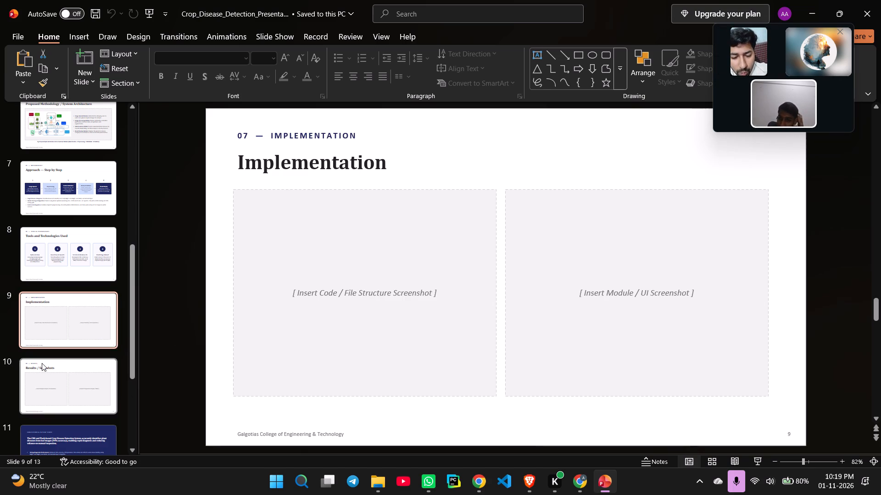
pyautogui.click(51, 374)
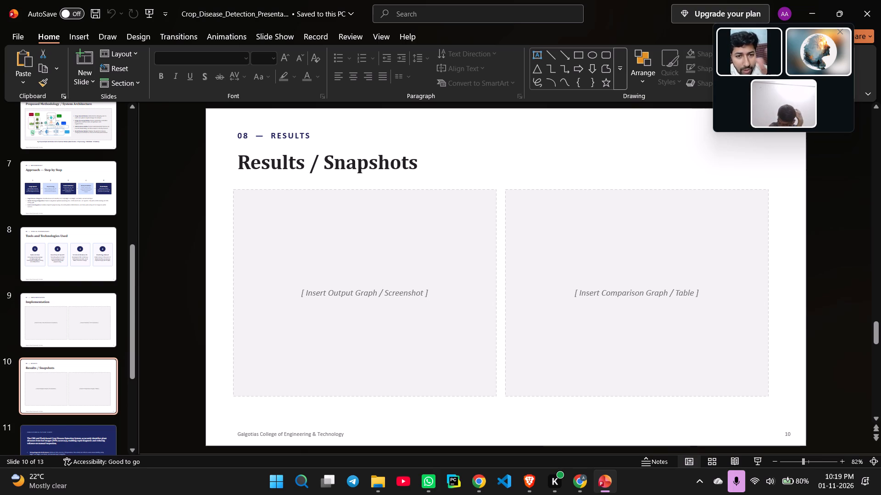
# Switch to Google Drive, open ppt of project.pdf from the 28IT03 folder, and skim it up to the Implementation slide.
pyautogui.click(578, 479)
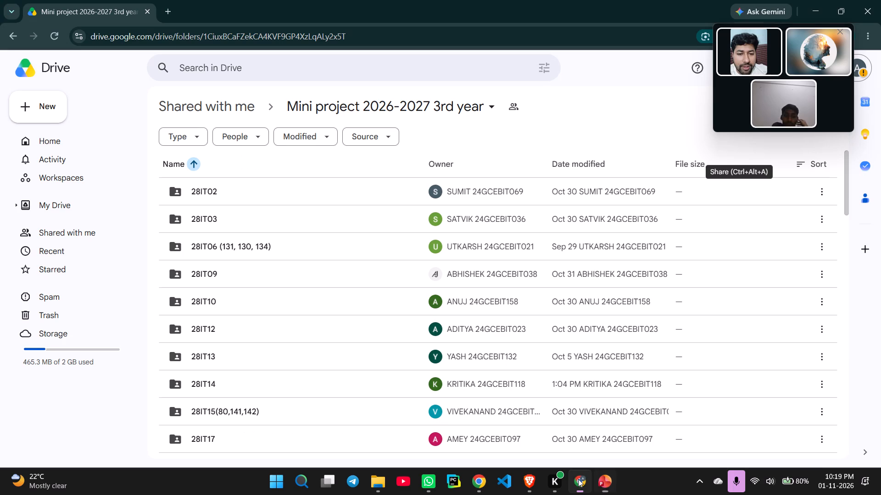
pyautogui.scroll(1, 246, 237)
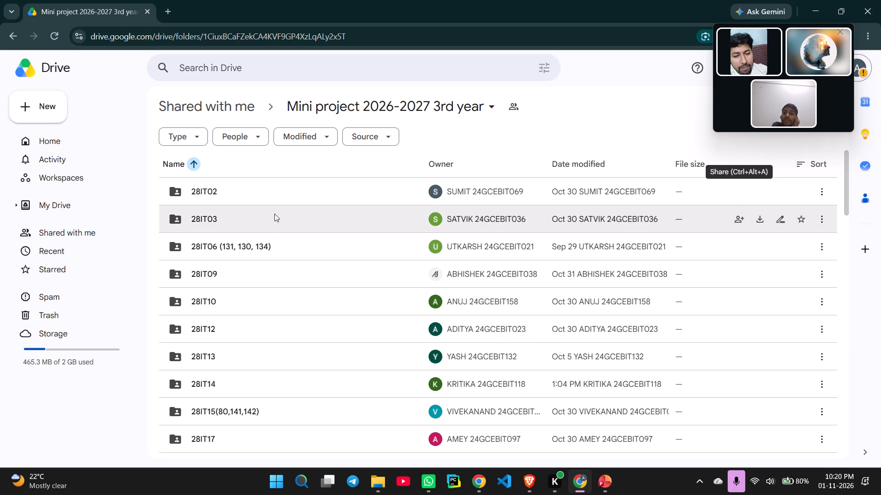
pyautogui.doubleClick(268, 219)
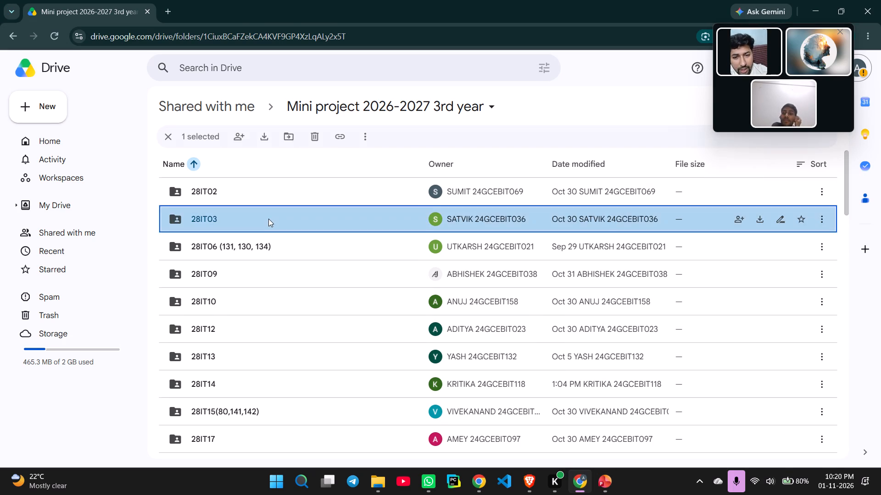
pyautogui.click(237, 249)
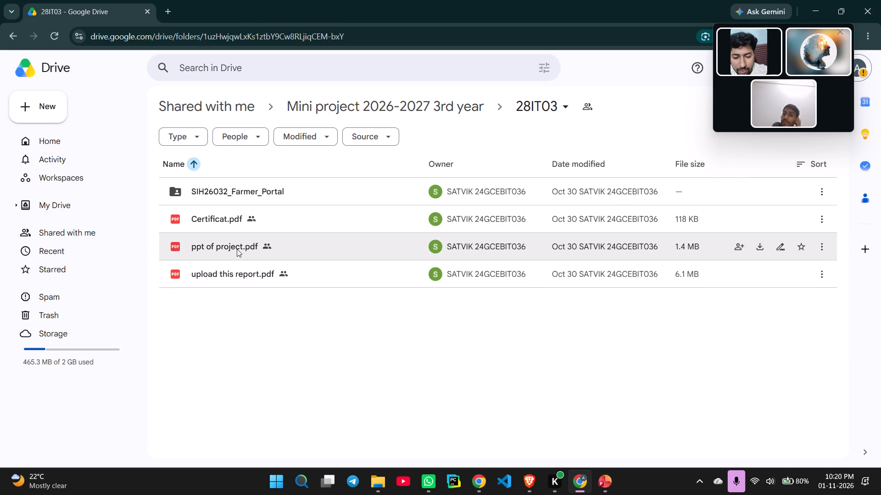
pyautogui.doubleClick(237, 249)
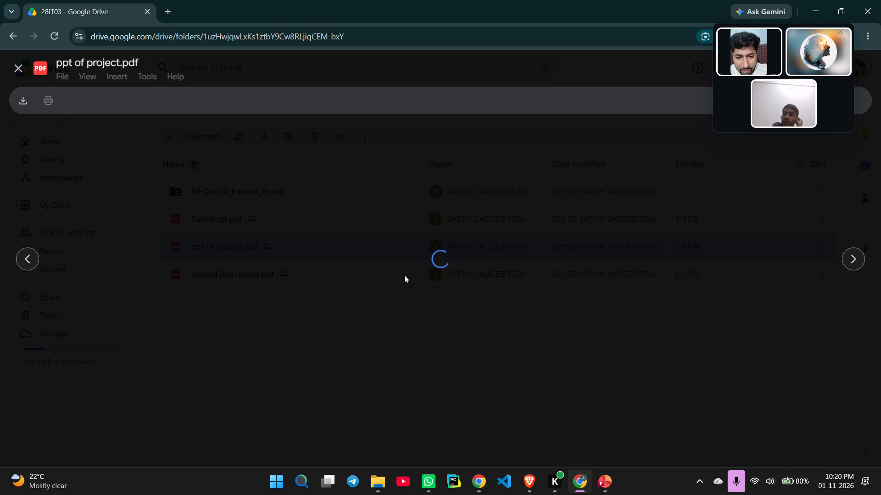
pyautogui.scroll(-6, 387, 286)
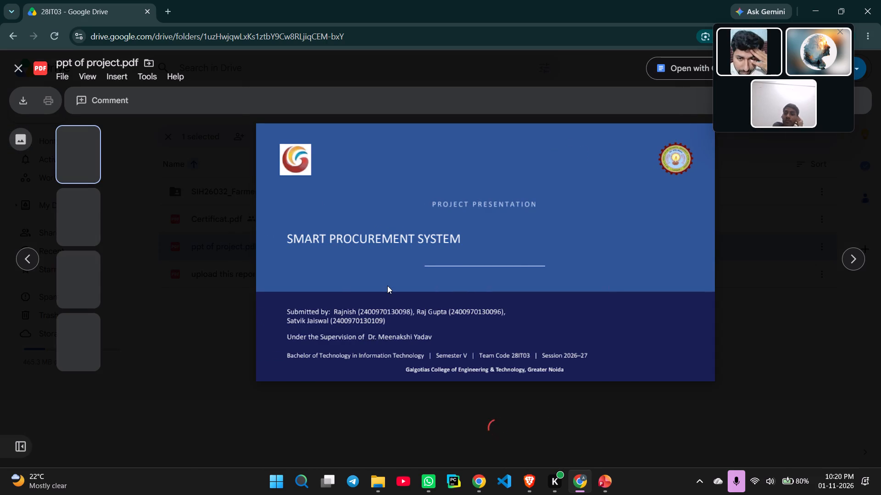
pyautogui.scroll(-11, 387, 286)
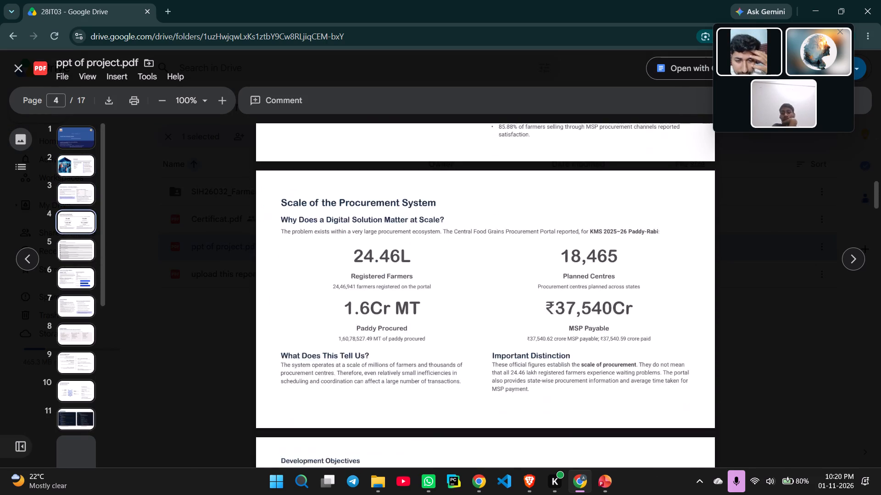
pyautogui.scroll(-13, 387, 286)
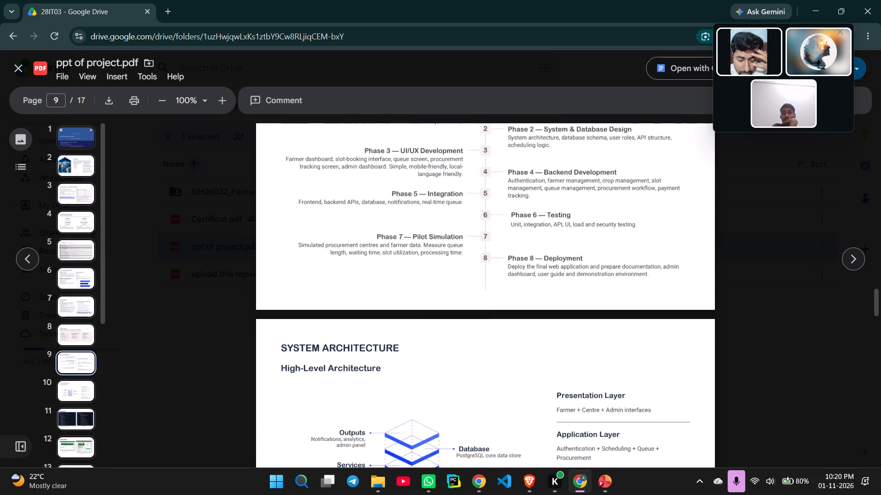
pyautogui.scroll(-4, 387, 286)
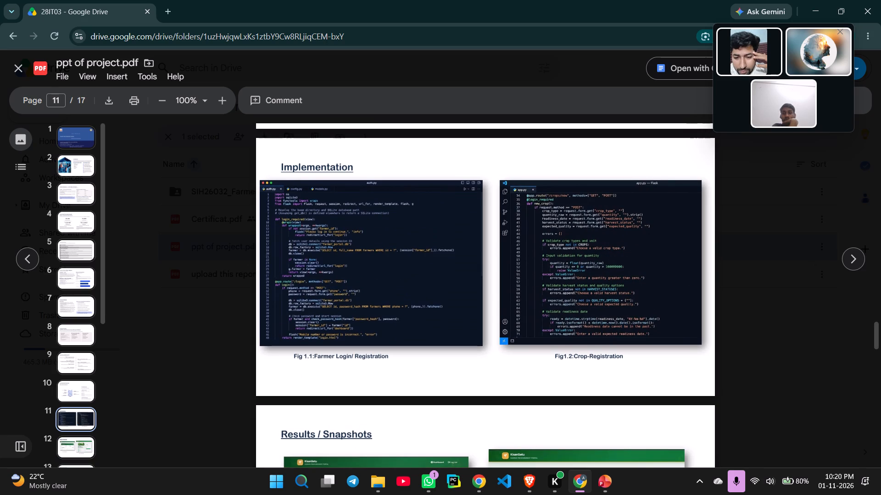
# Examine the screenshots and figure captions on the reference presentation's Implementation and Results / Snapshots slides.
pyautogui.scroll(-1, 424, 289)
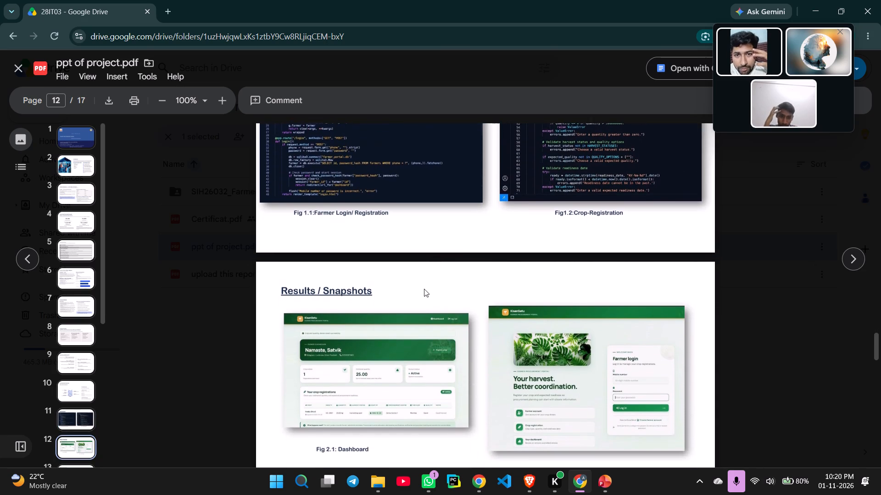
pyautogui.scroll(-2, 424, 289)
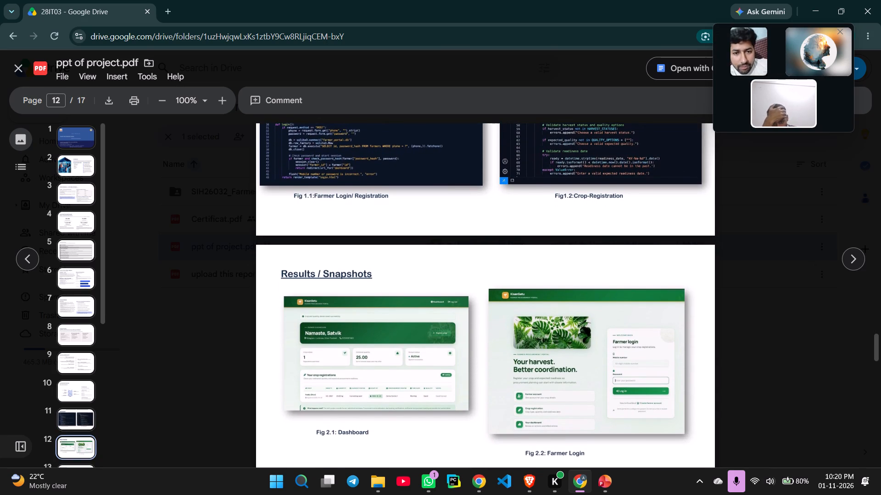
pyautogui.scroll(-1, 424, 289)
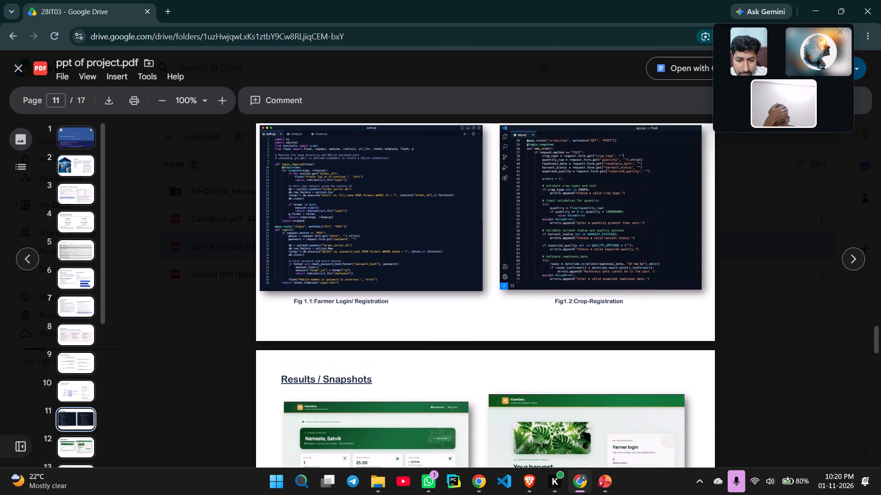
pyautogui.scroll(-1, 424, 289)
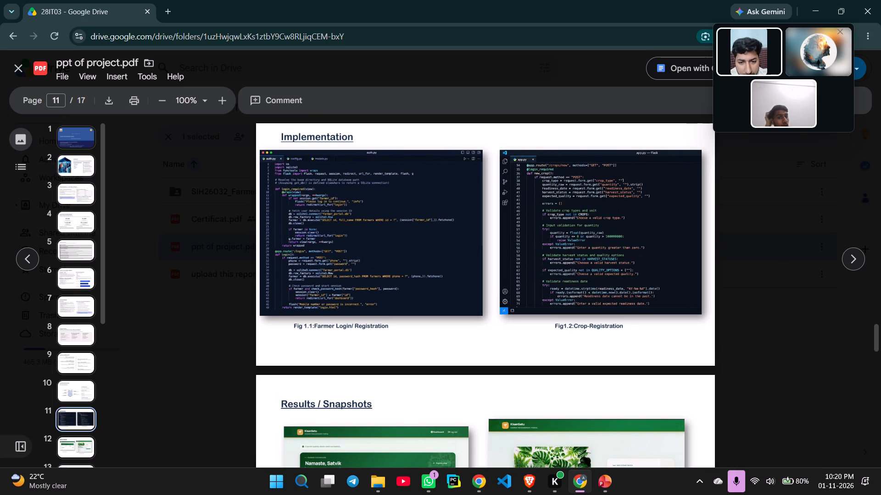
pyautogui.scroll(-2, 501, 282)
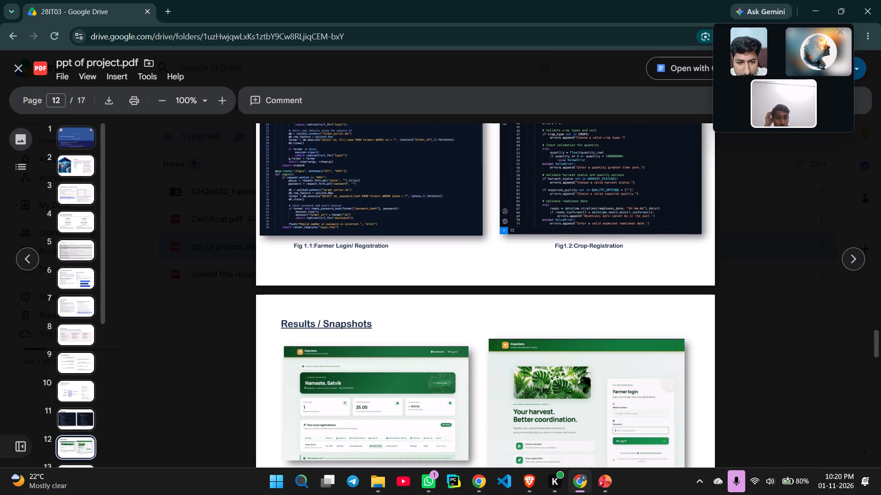
pyautogui.scroll(-1, 415, 394)
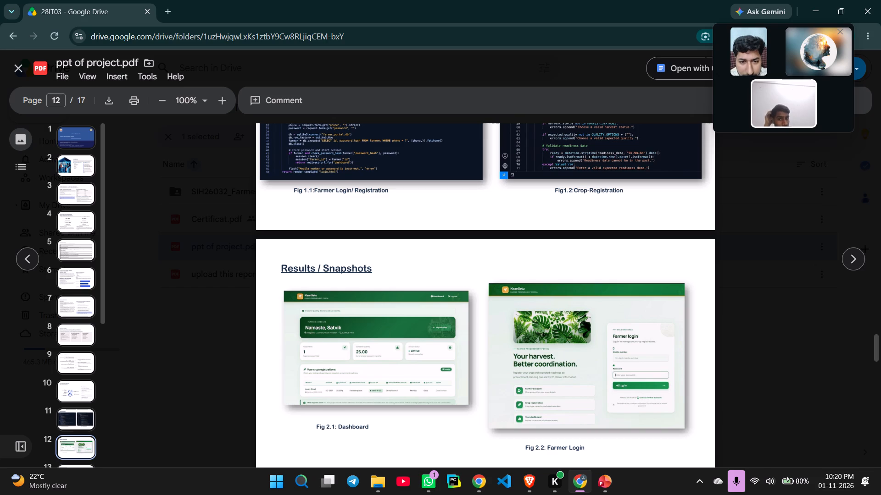
pyautogui.scroll(1, 433, 264)
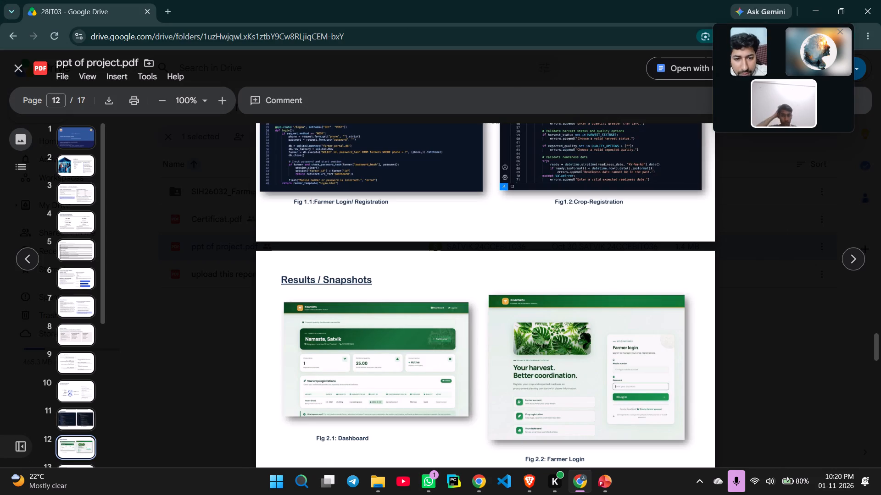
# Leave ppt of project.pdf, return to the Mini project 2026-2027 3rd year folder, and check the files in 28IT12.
pyautogui.click(11, 67)
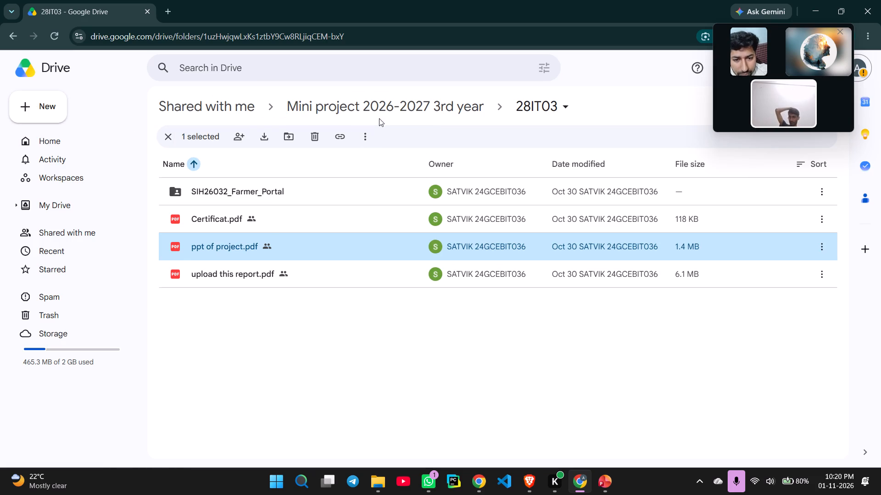
pyautogui.click(167, 140)
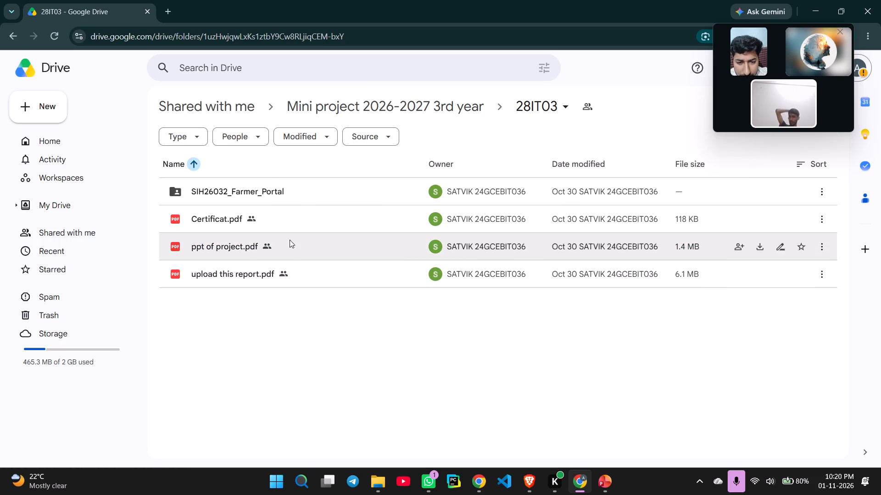
pyautogui.click(350, 107)
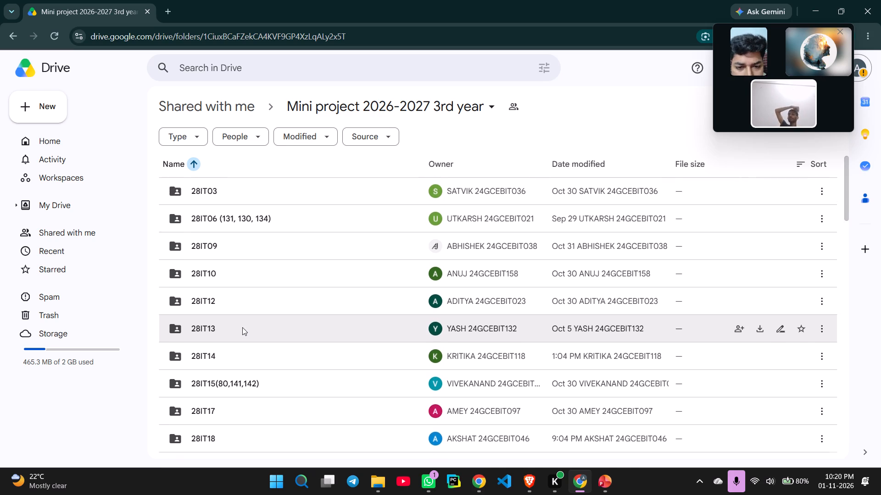
pyautogui.doubleClick(242, 327)
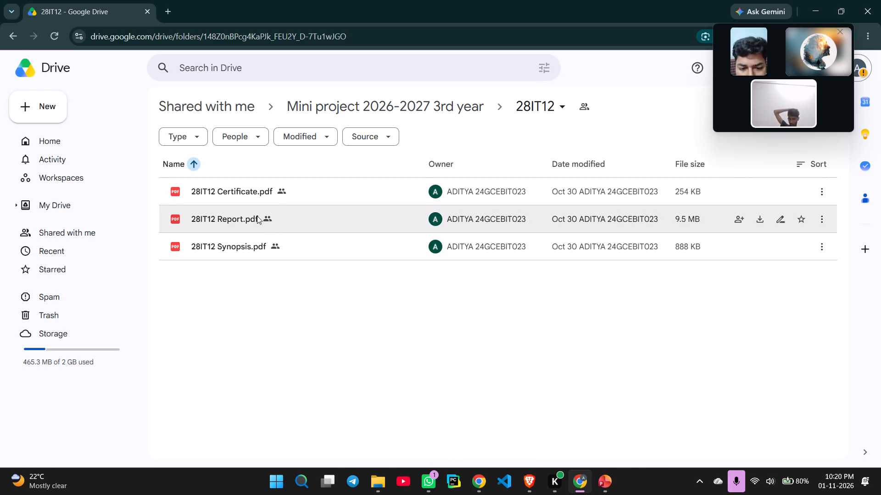
# Open 28IT14 PRESENTATION.pptx from the 28IT14 folder, skim its slide thumbnails for reference material, and close it.
pyautogui.click(326, 102)
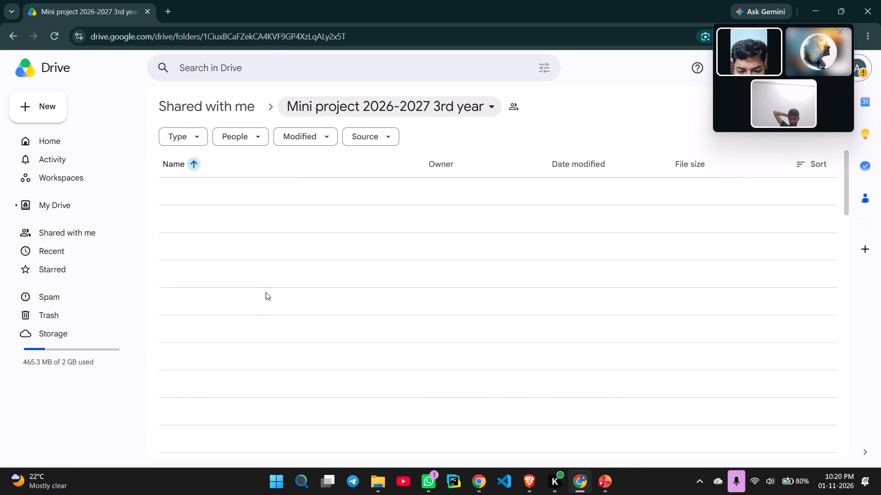
pyautogui.scroll(-1, 265, 323)
pyautogui.doubleClick(255, 322)
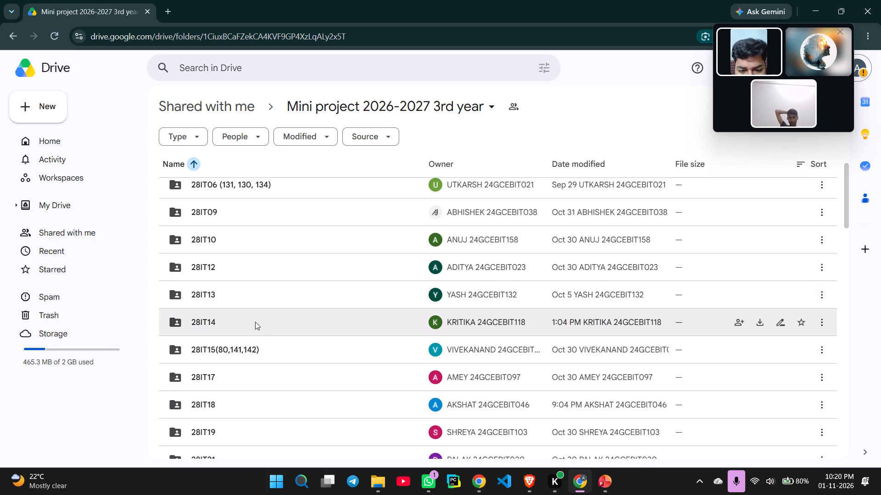
pyautogui.doubleClick(291, 189)
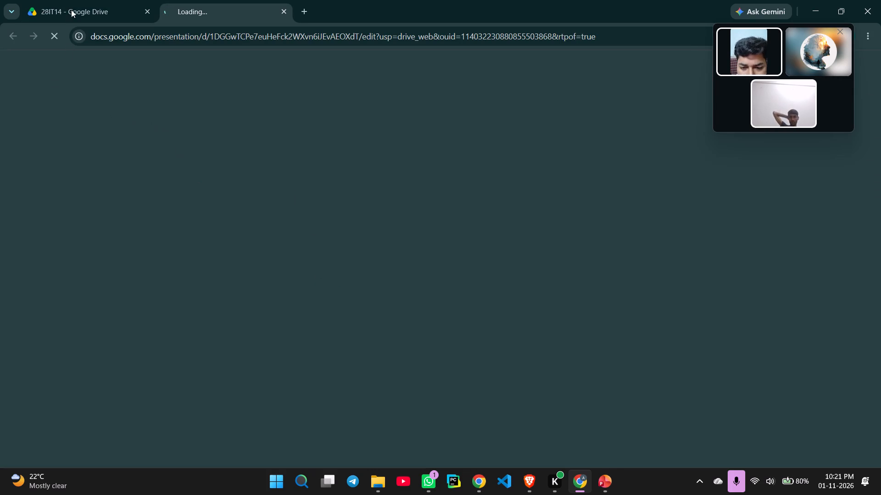
pyautogui.click(71, 10)
pyautogui.click(208, 6)
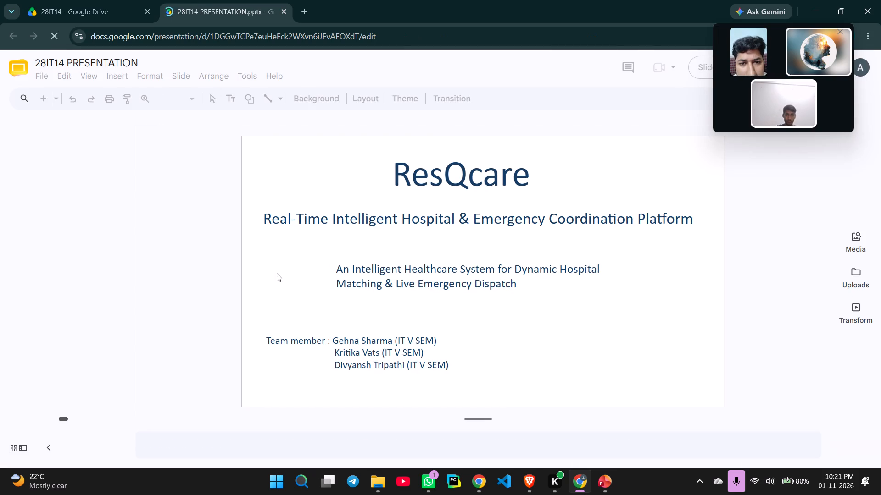
pyautogui.scroll(-2, 109, 302)
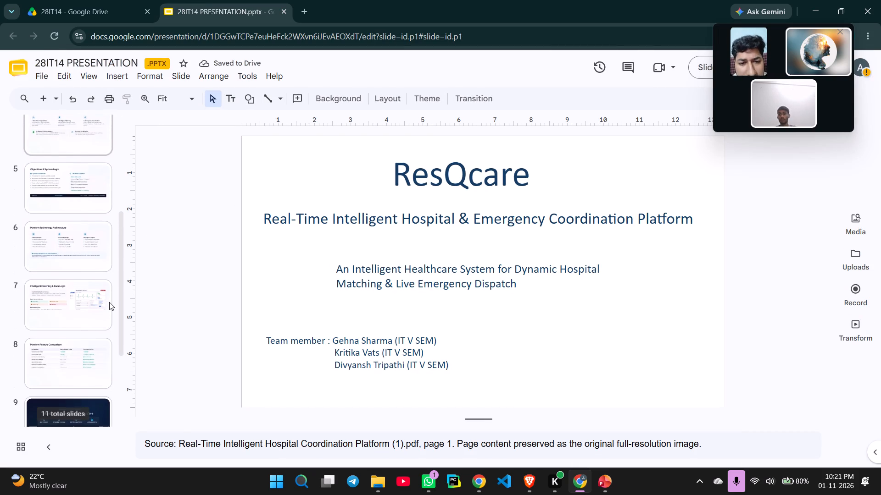
pyautogui.scroll(-2, 109, 302)
pyautogui.scroll(-1, 39, 365)
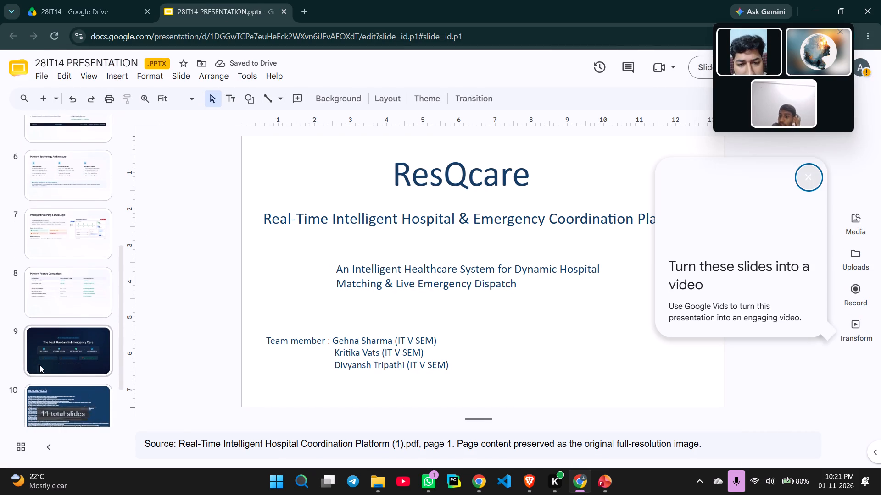
pyautogui.scroll(-1, 39, 365)
pyautogui.click(286, 9)
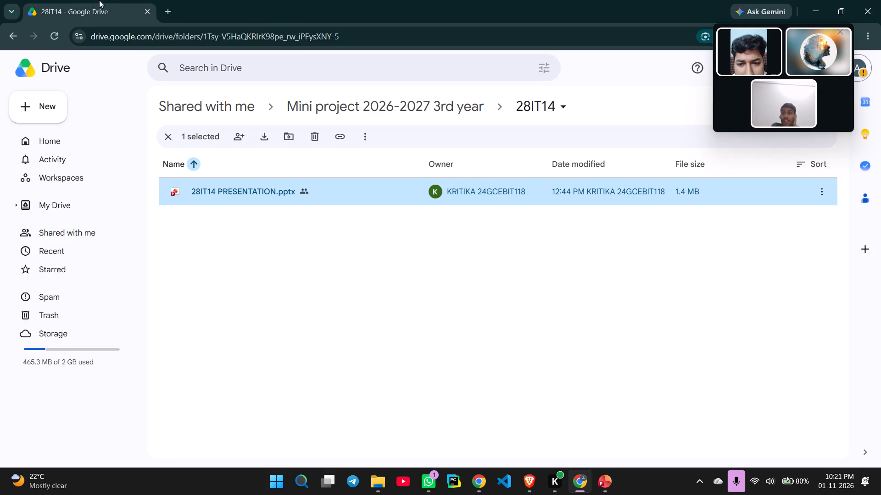
# Open mini project ppt (1).pptx from the 28IT33 folder and display slide 9, Implementation.
pyautogui.click(84, 0)
pyautogui.click(356, 115)
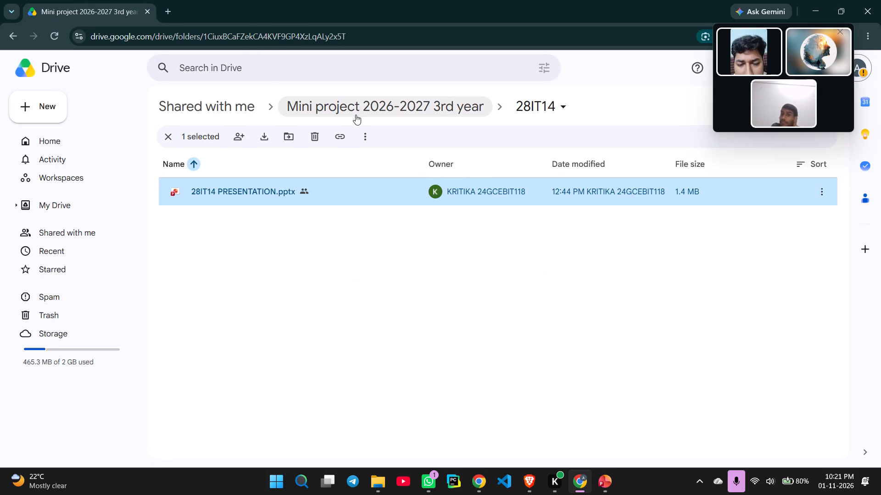
pyautogui.scroll(-4, 288, 253)
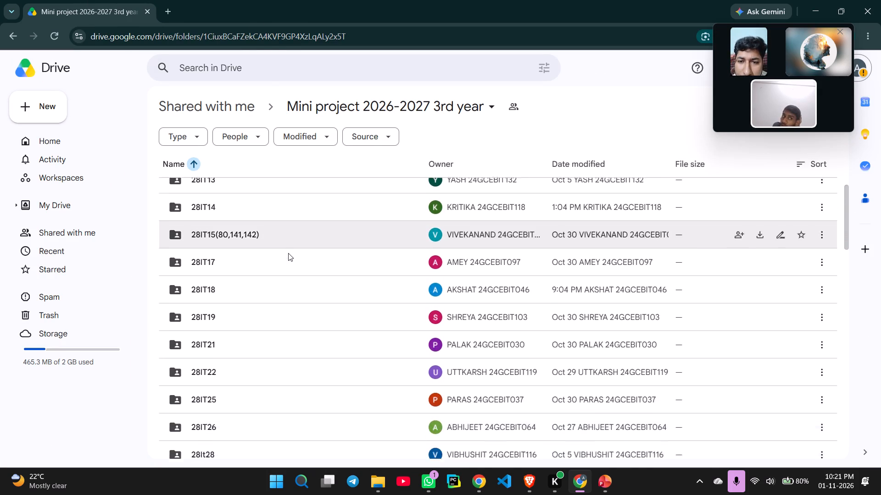
pyautogui.scroll(-4, 288, 253)
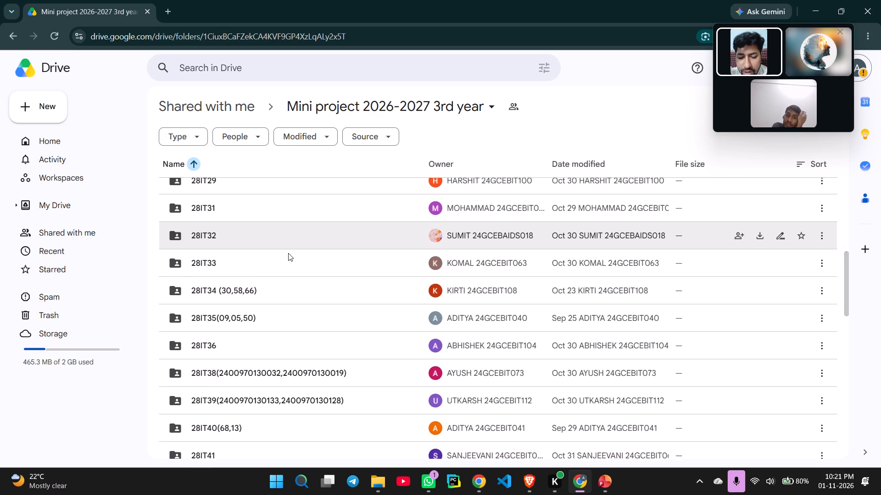
pyautogui.scroll(-1, 288, 253)
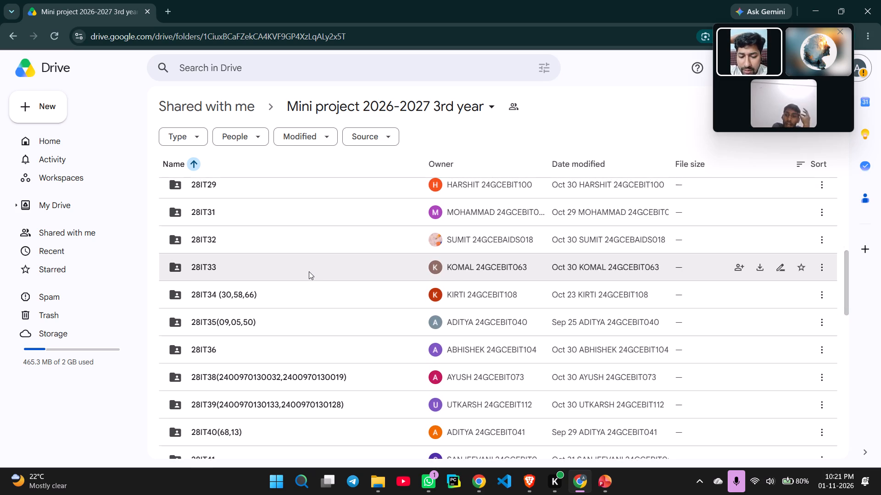
pyautogui.doubleClick(218, 268)
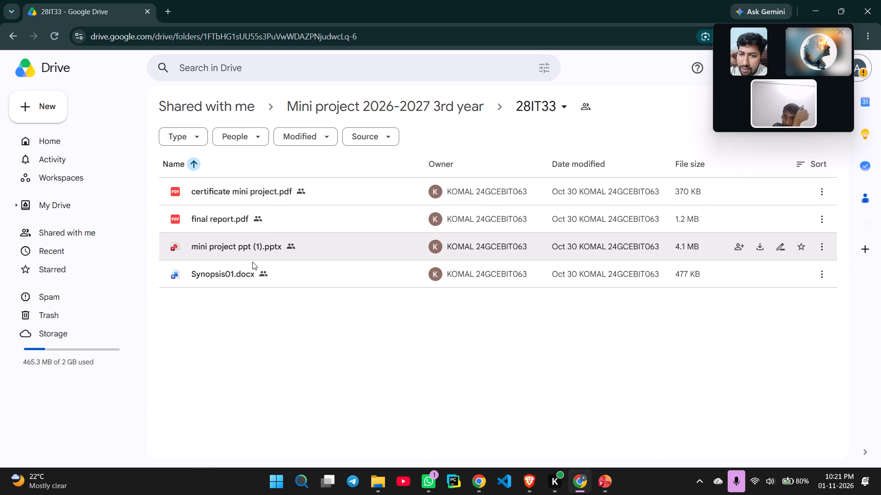
pyautogui.doubleClick(253, 252)
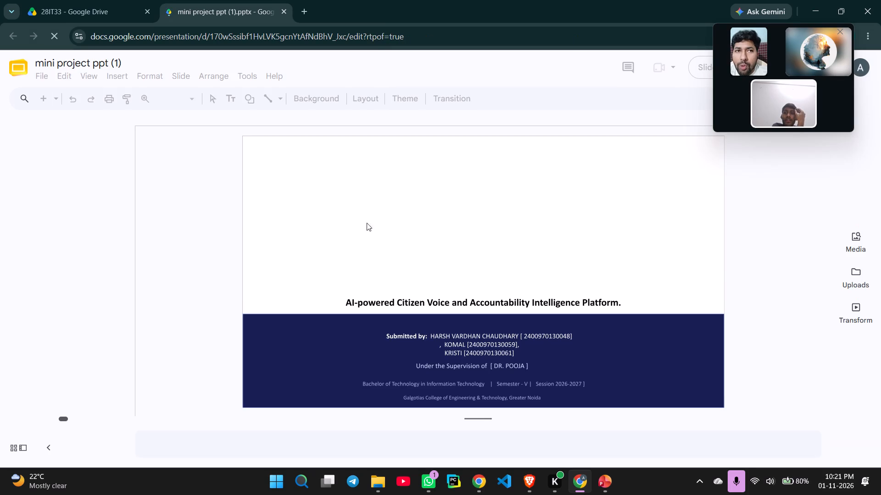
pyautogui.scroll(-1, 99, 253)
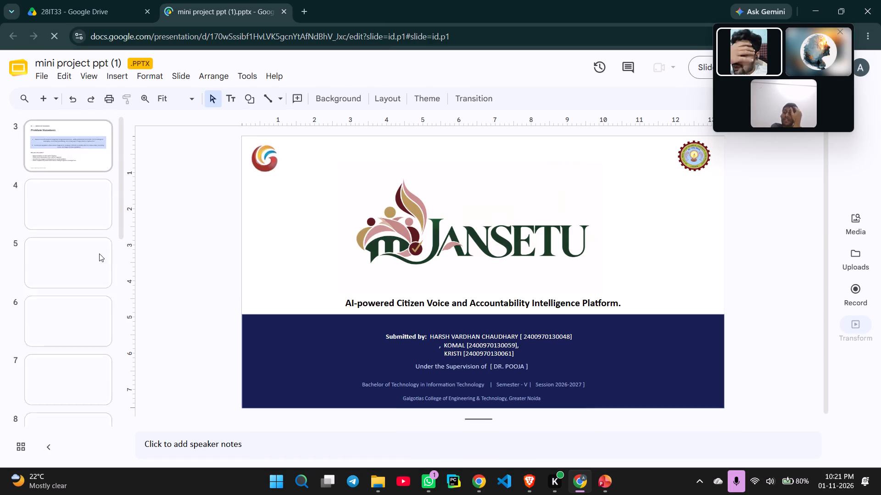
pyautogui.scroll(-6, 99, 253)
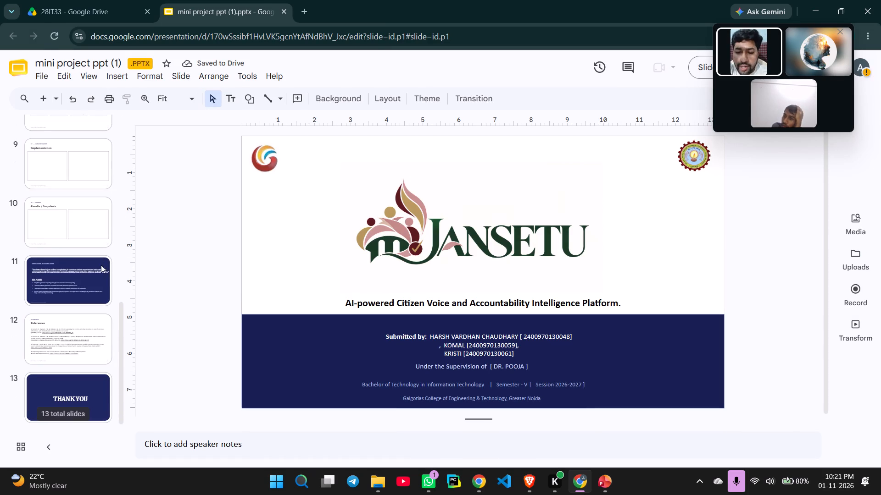
pyautogui.click(64, 166)
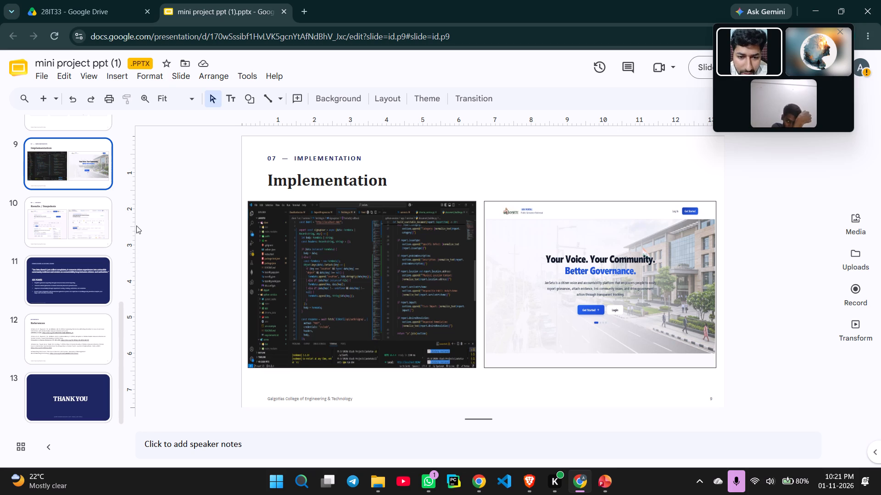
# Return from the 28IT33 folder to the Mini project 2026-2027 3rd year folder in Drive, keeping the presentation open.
pyautogui.click(85, 1)
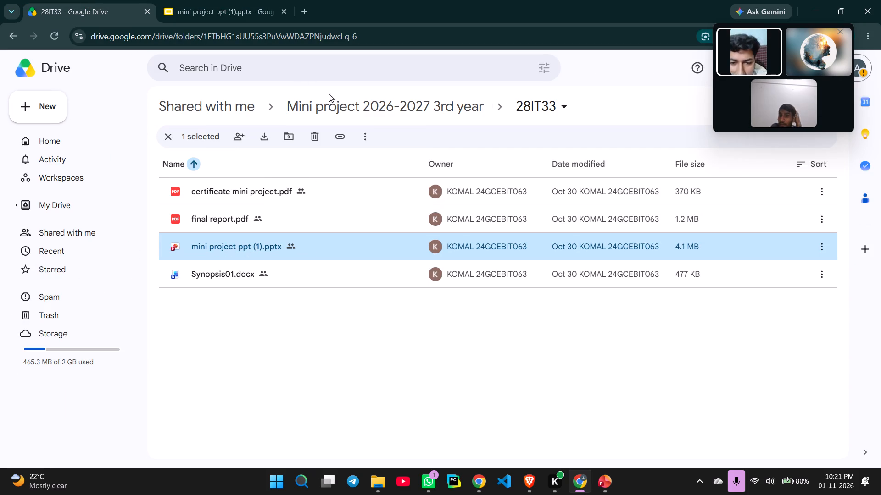
pyautogui.click(170, 139)
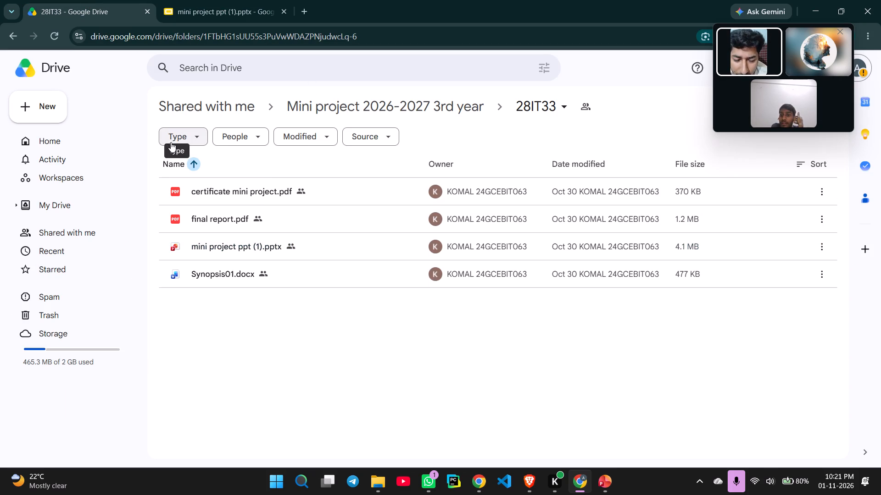
pyautogui.click(325, 108)
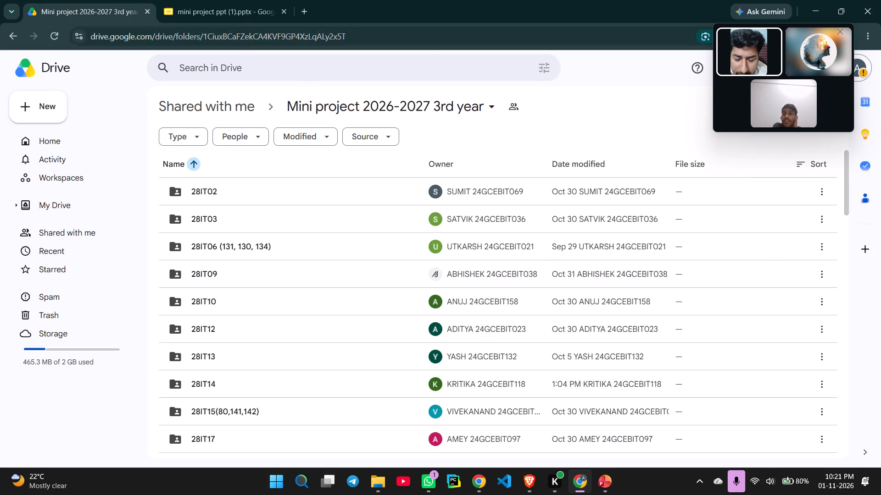
# Switch back to mini project ppt (1) and compare the screenshots on slide 9, Implementation, with those on slide 10, Results / Snapshots.
pyautogui.click(235, 15)
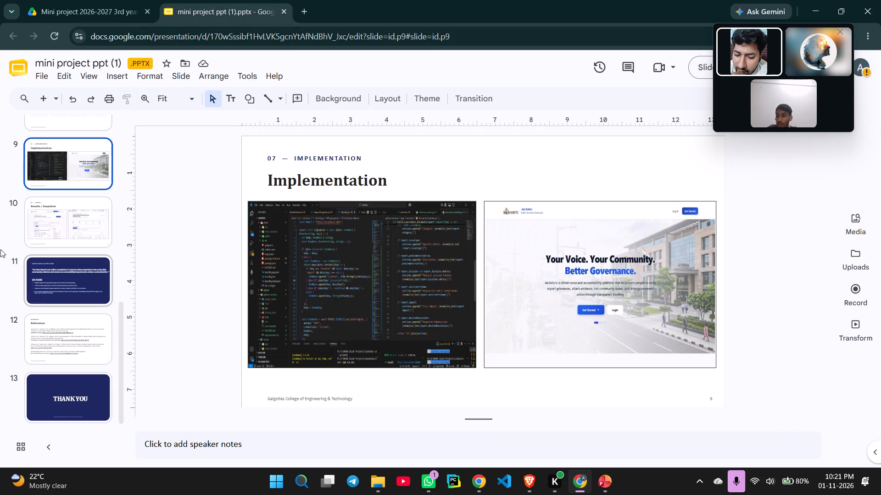
pyautogui.click(83, 222)
pyautogui.click(92, 174)
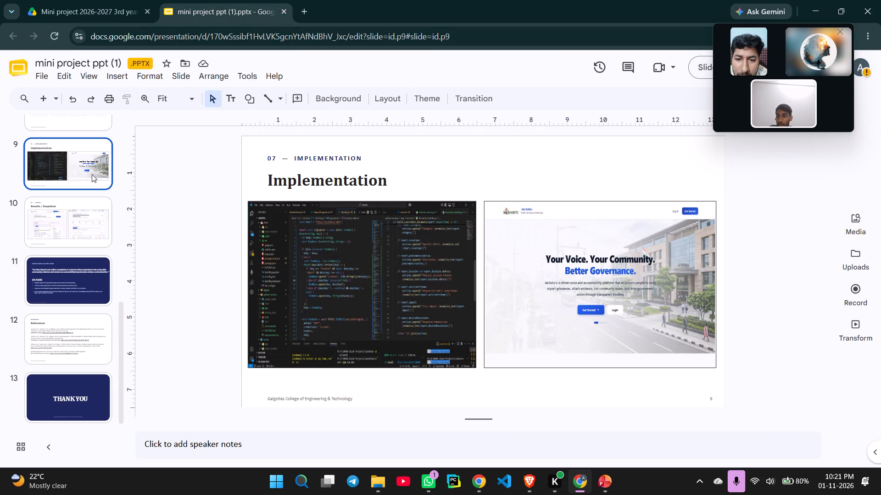
pyautogui.click(74, 223)
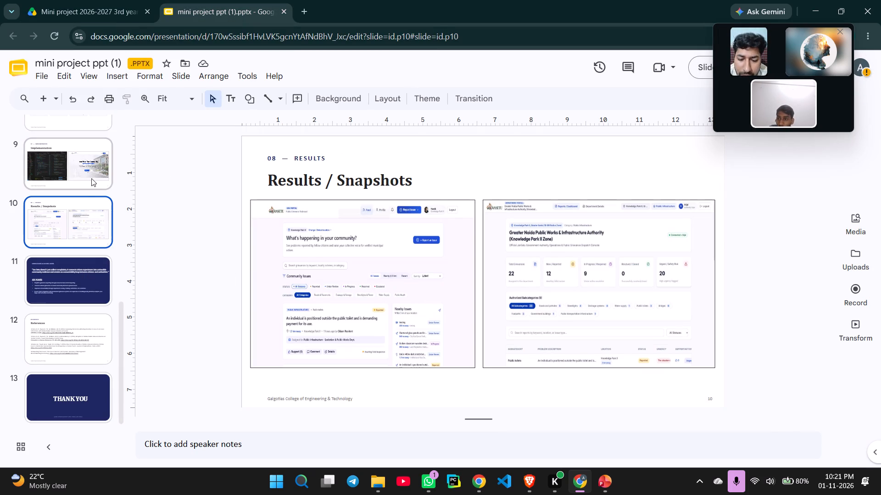
pyautogui.click(91, 178)
pyautogui.click(85, 220)
pyautogui.click(69, 174)
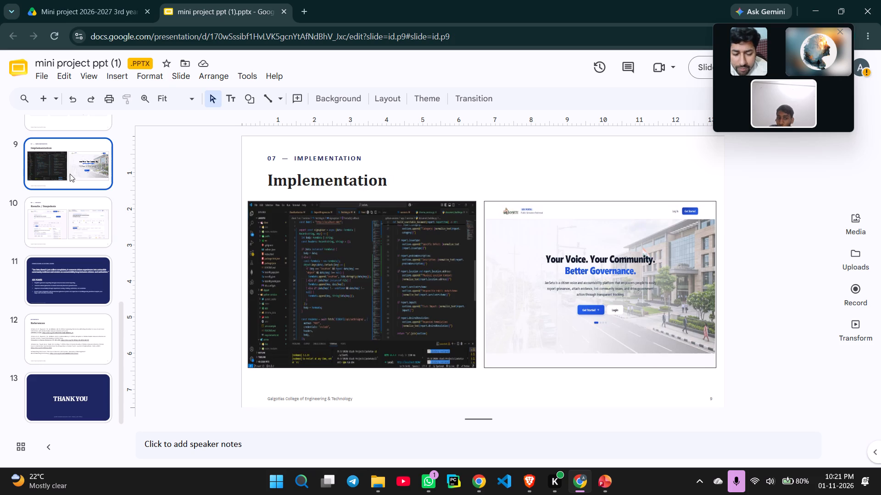
pyautogui.click(62, 210)
pyautogui.click(72, 168)
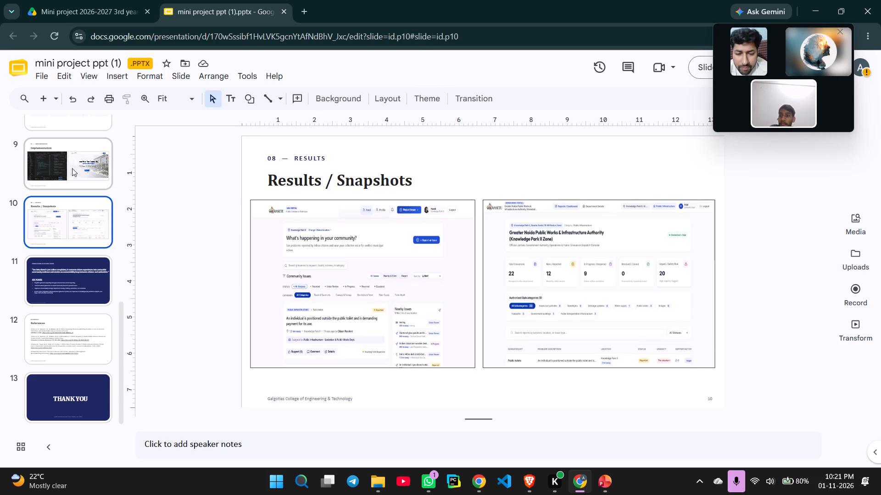
pyautogui.click(91, 225)
pyautogui.click(82, 180)
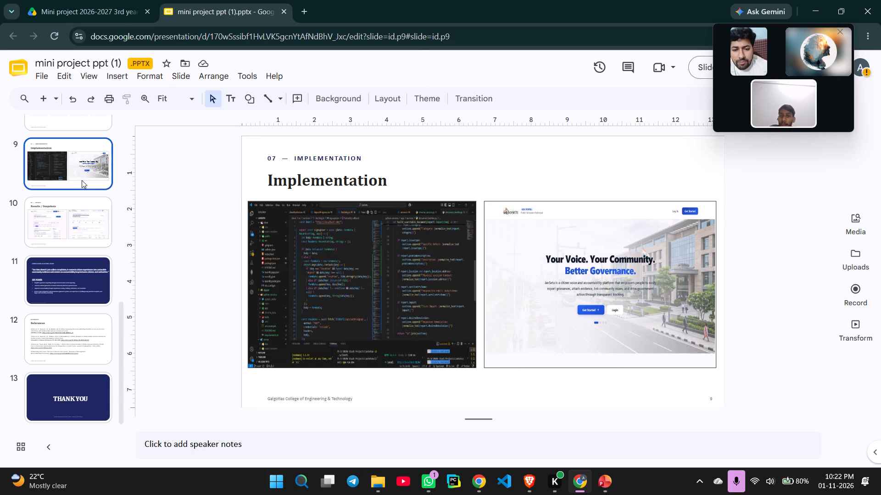
pyautogui.click(86, 226)
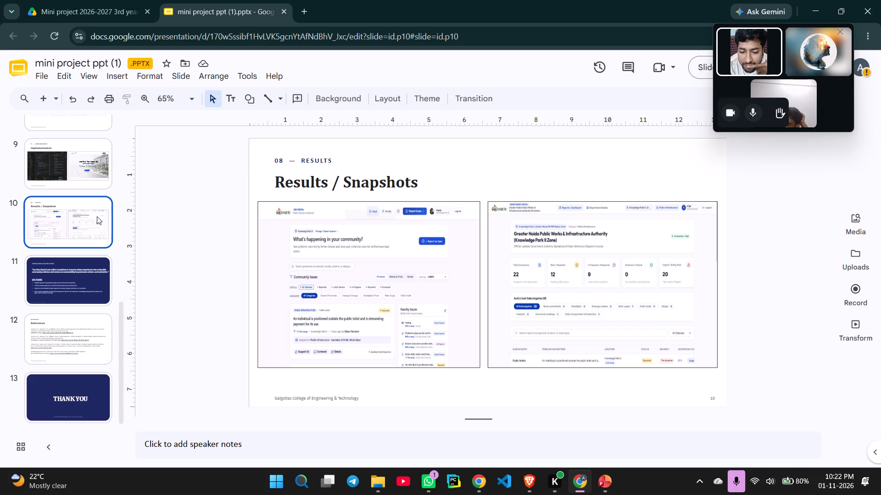
pyautogui.click(68, 174)
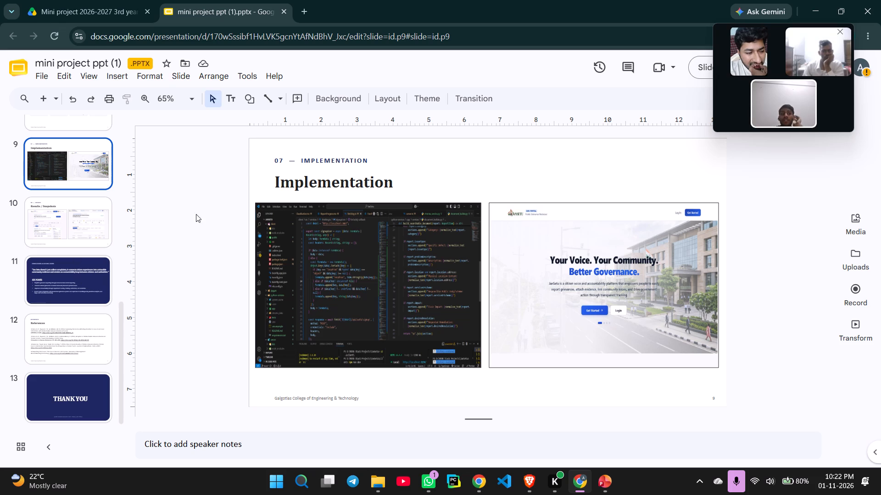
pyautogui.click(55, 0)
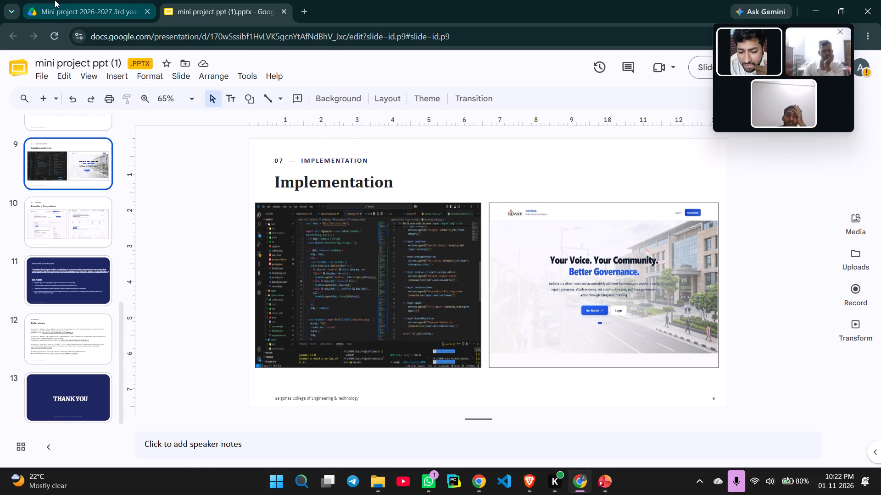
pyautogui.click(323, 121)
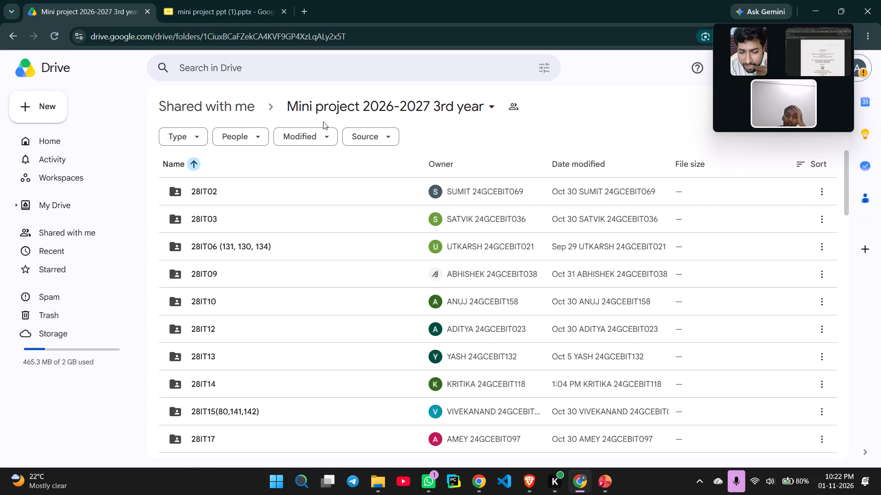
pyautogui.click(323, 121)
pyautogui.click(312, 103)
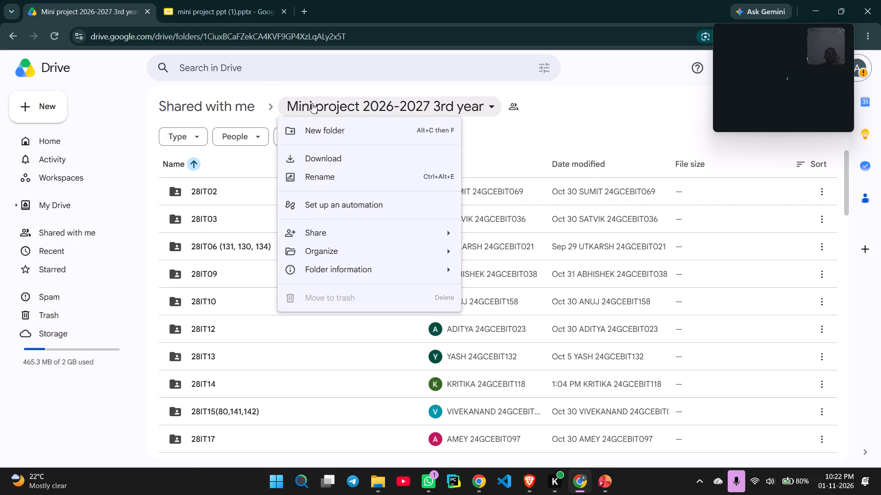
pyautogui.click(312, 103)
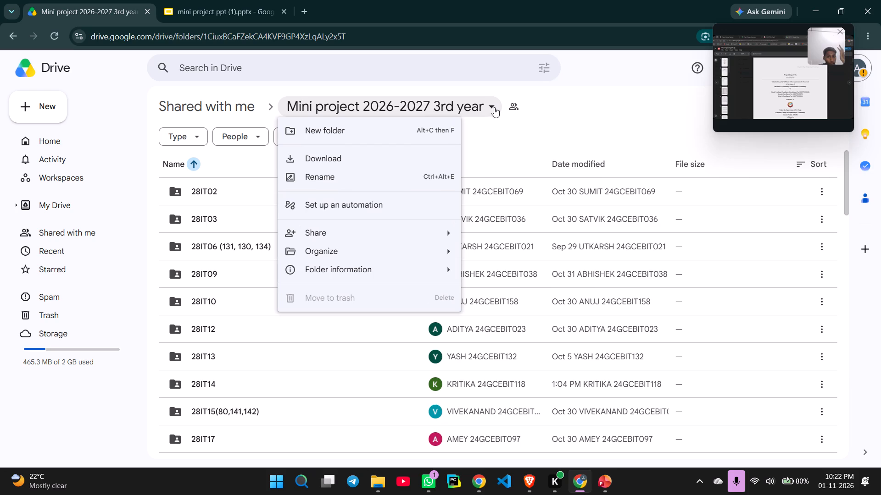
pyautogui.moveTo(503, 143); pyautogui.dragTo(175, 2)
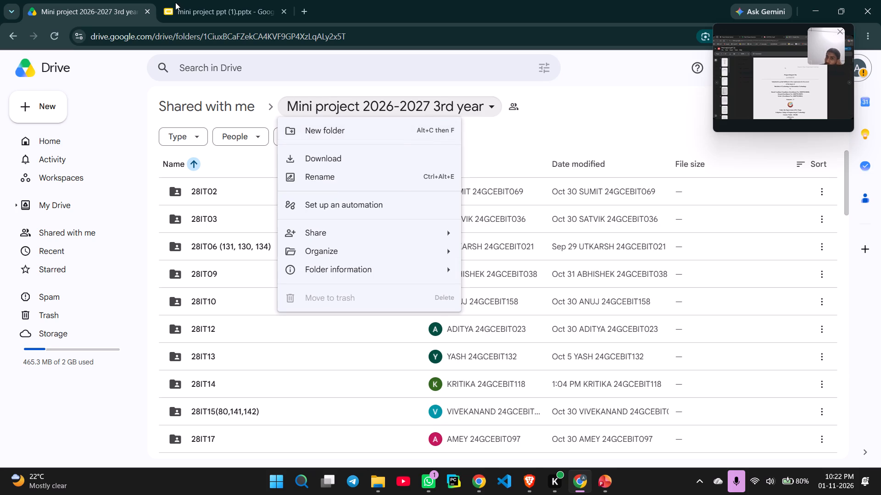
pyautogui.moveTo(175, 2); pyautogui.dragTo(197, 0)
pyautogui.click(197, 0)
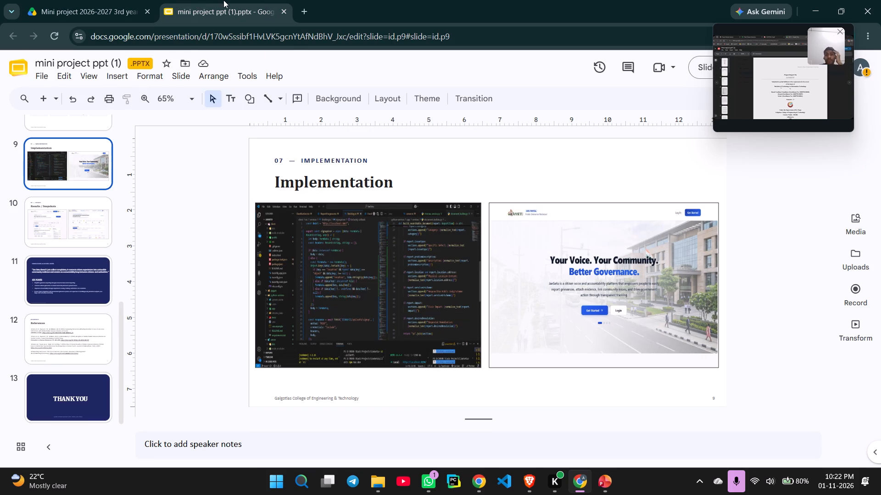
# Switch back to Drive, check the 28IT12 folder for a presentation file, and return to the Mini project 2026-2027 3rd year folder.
pyautogui.click(114, 0)
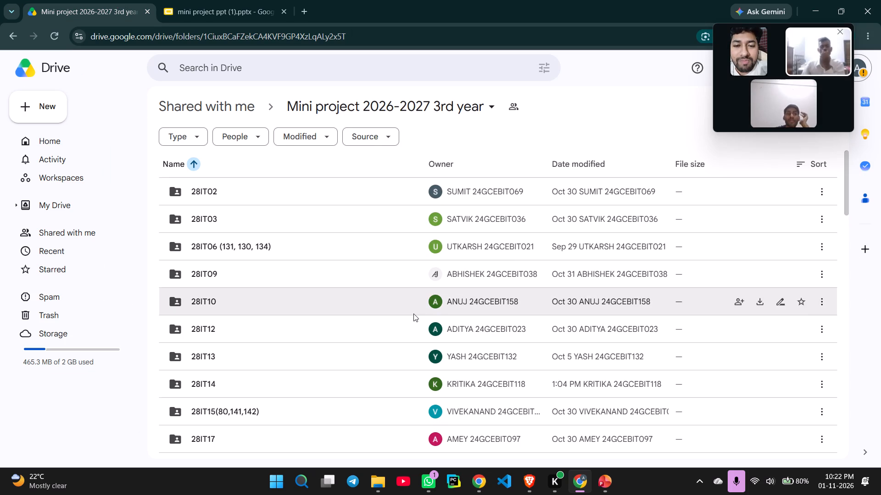
pyautogui.hscroll(-1, 413, 313)
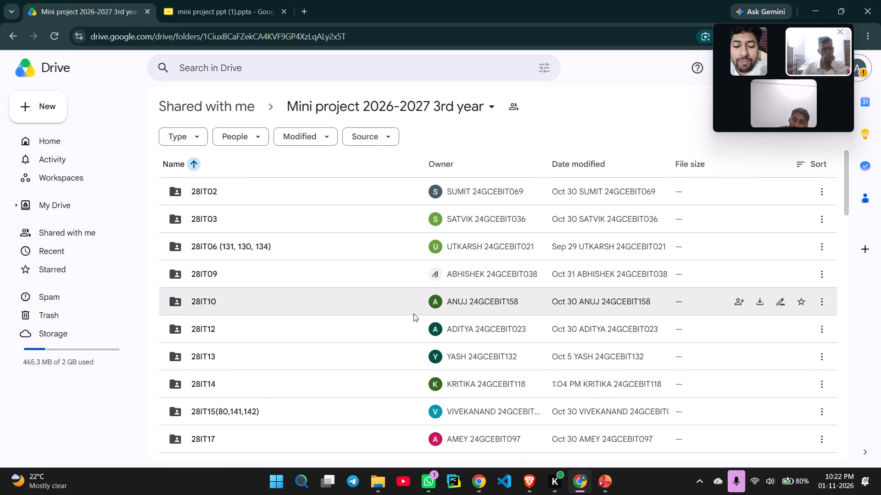
pyautogui.scroll(-2, 413, 313)
pyautogui.doubleClick(296, 260)
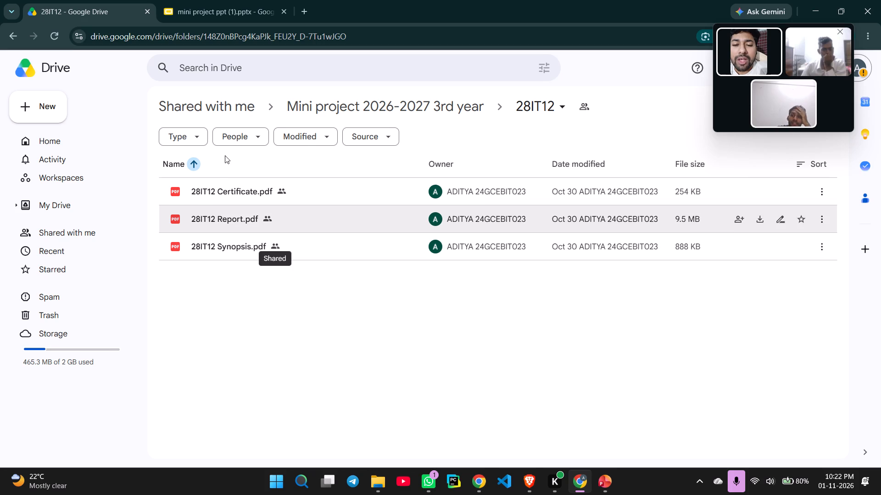
pyautogui.click(307, 104)
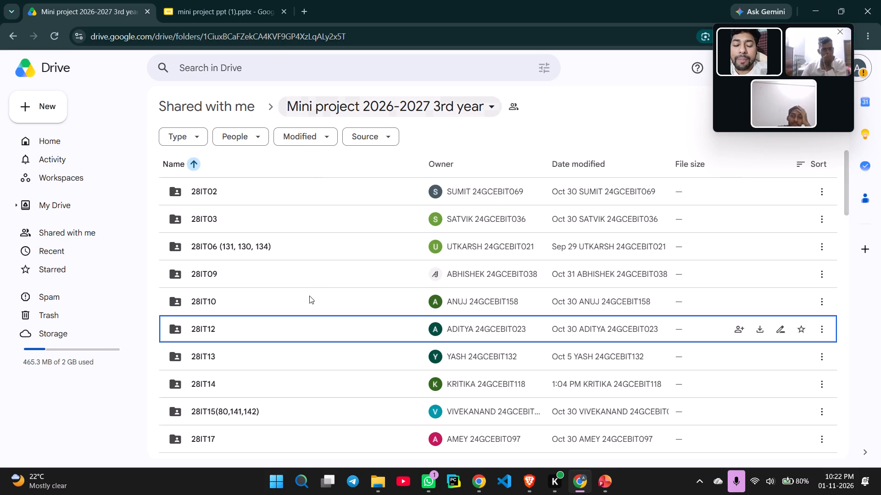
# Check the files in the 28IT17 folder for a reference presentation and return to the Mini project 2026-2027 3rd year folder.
pyautogui.scroll(-2, 233, 353)
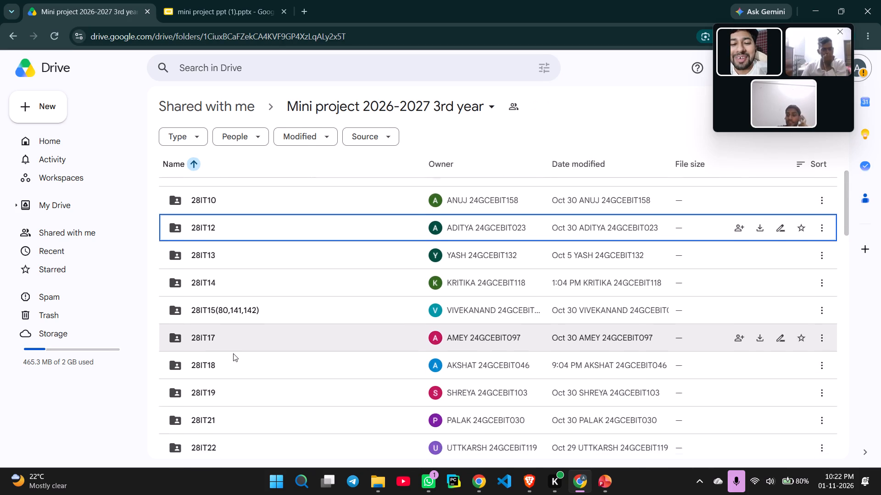
pyautogui.scroll(-1, 233, 353)
pyautogui.doubleClick(236, 336)
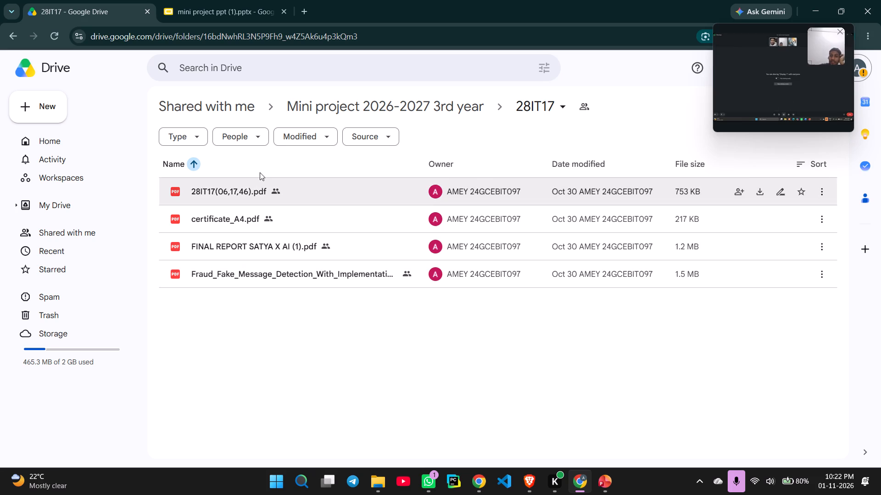
pyautogui.click(323, 117)
pyautogui.click(321, 110)
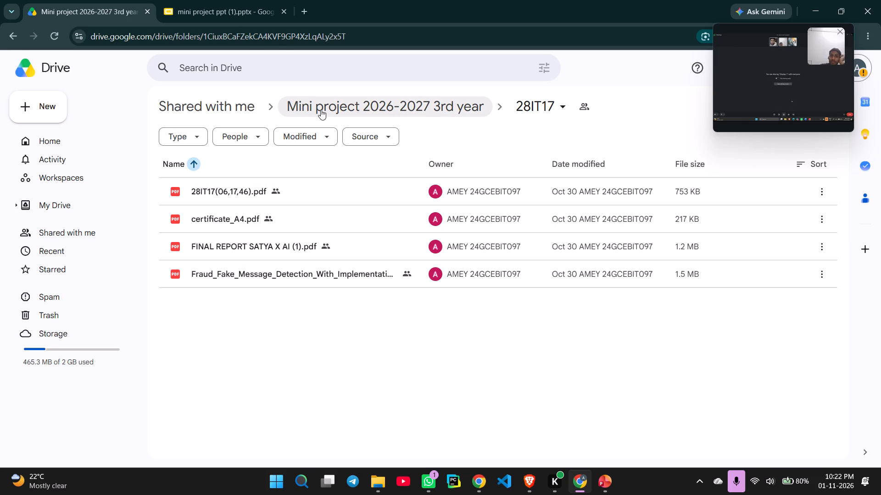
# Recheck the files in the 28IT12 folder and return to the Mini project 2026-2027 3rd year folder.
pyautogui.doubleClick(262, 315)
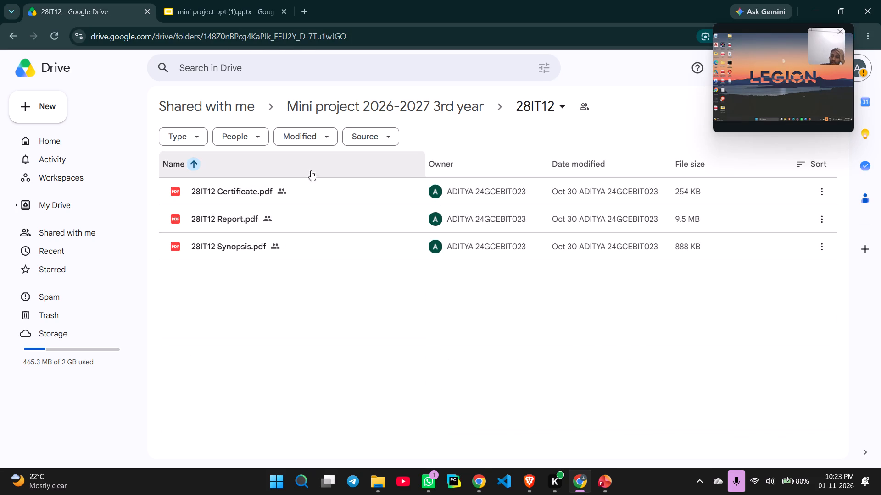
pyautogui.click(341, 113)
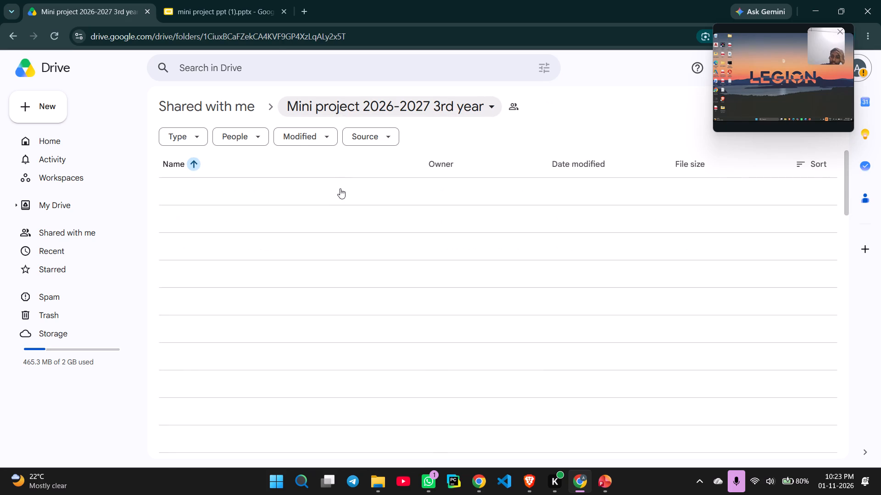
# Open 28IT21RAAHIPPT.pdf from the 28IT21 folder.
pyautogui.scroll(-4, 340, 190)
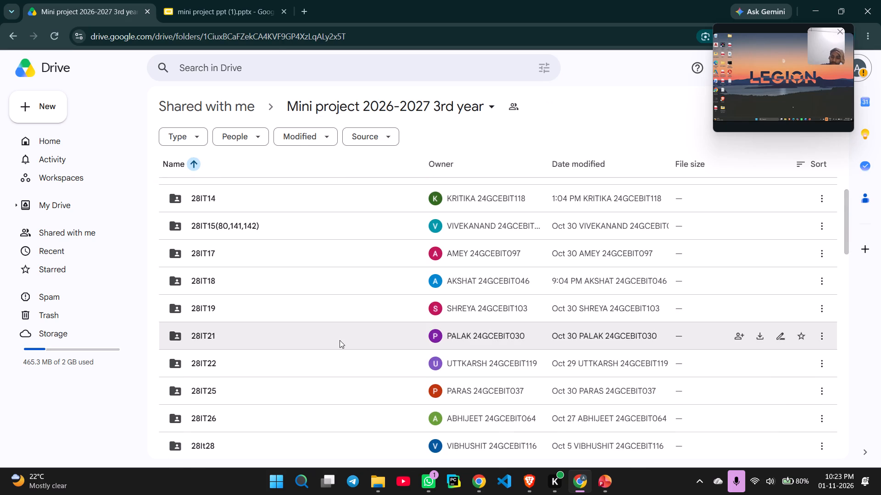
pyautogui.doubleClick(340, 340)
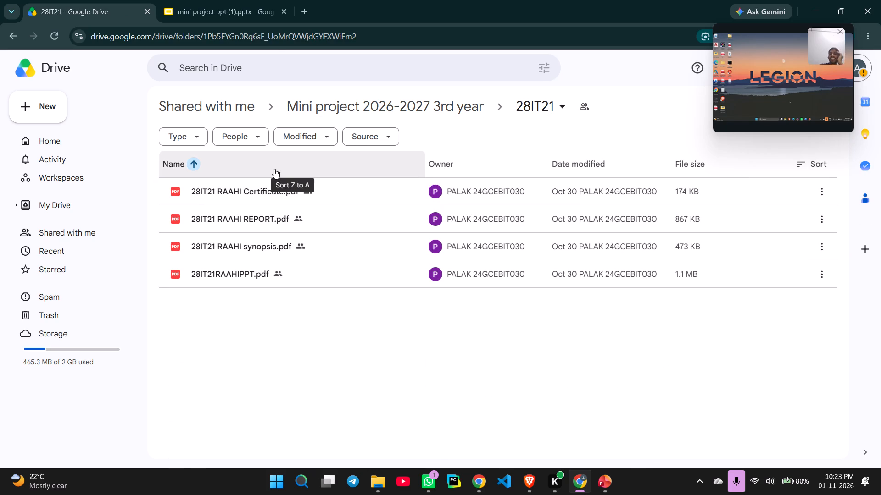
pyautogui.doubleClick(281, 264)
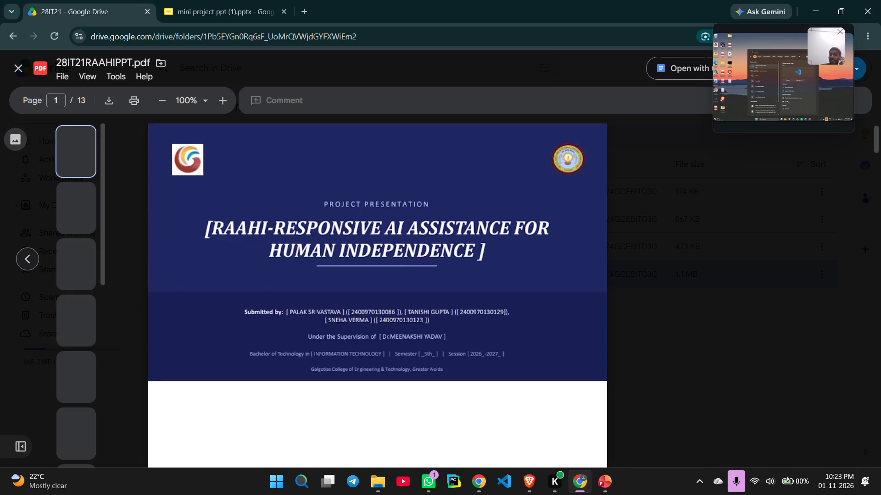
pyautogui.scroll(-14, 471, 247)
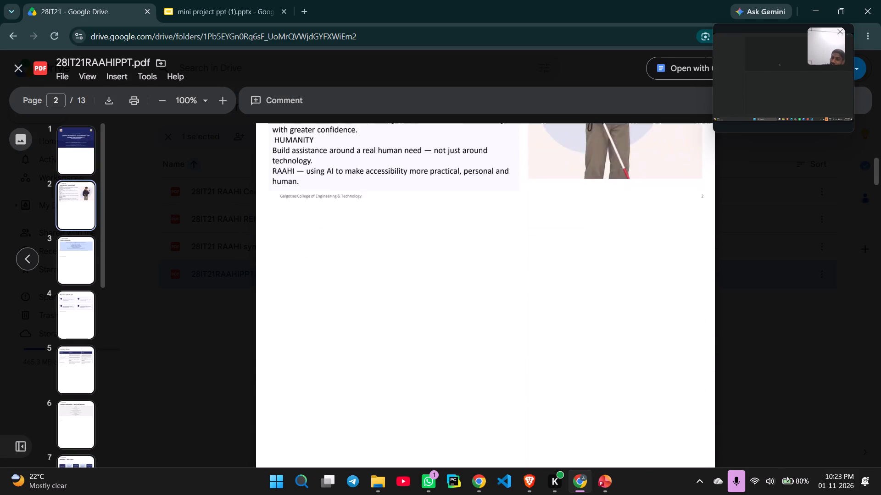
pyautogui.scroll(-6, 471, 247)
pyautogui.scroll(1, 471, 247)
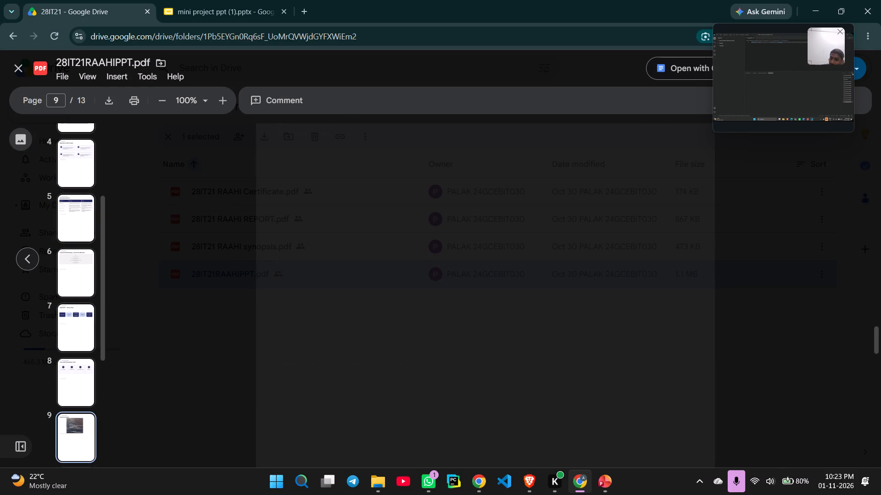
pyautogui.scroll(3, 471, 247)
pyautogui.scroll(-2, 471, 247)
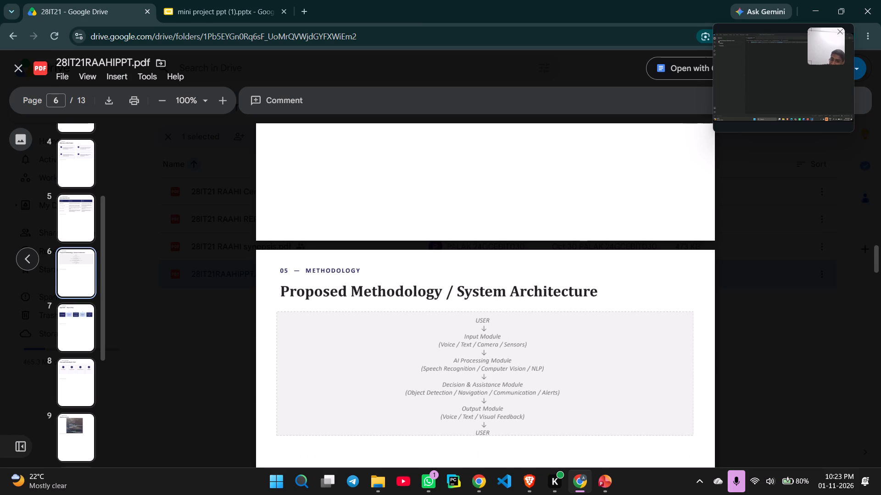
pyautogui.scroll(-6, 471, 247)
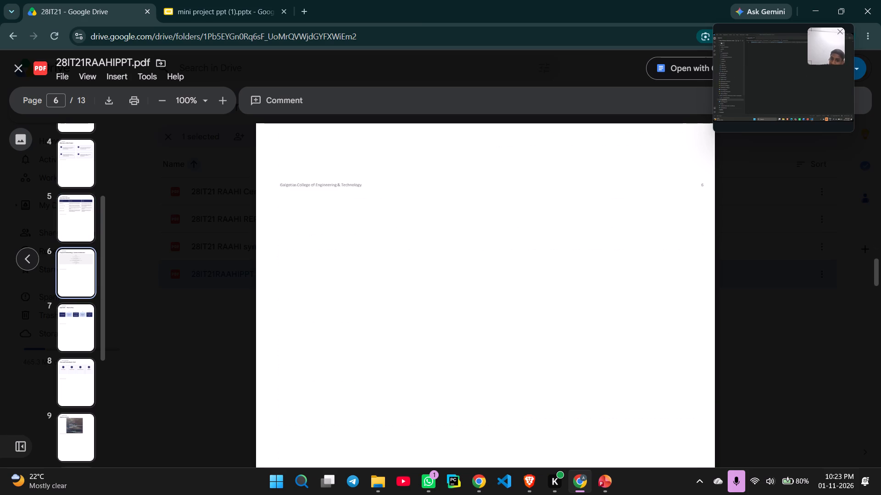
pyautogui.scroll(-6, 471, 247)
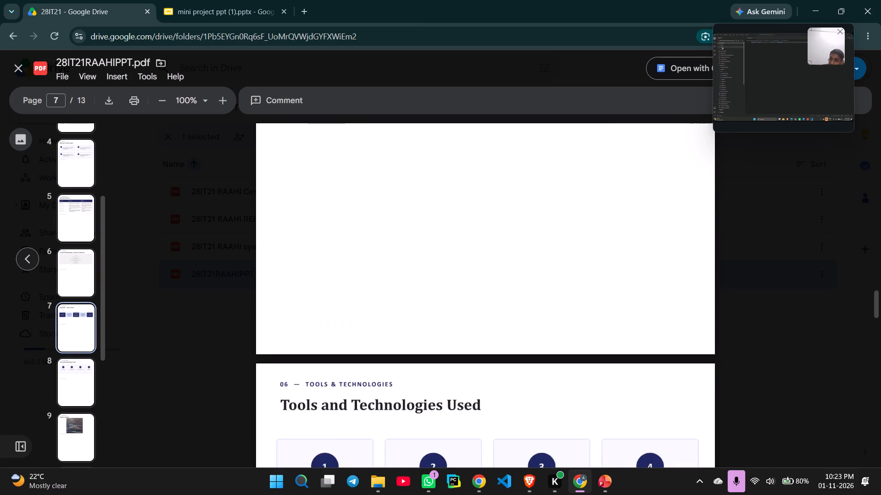
pyautogui.scroll(-6, 471, 247)
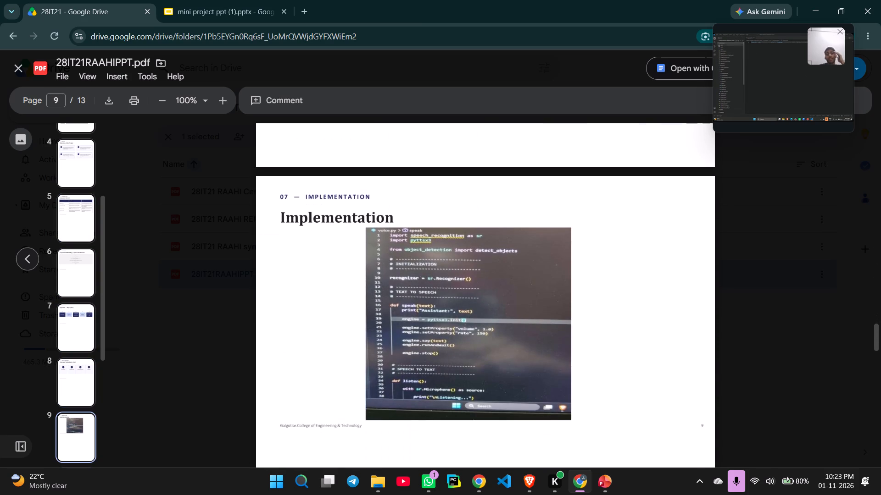
pyautogui.scroll(-6, 471, 247)
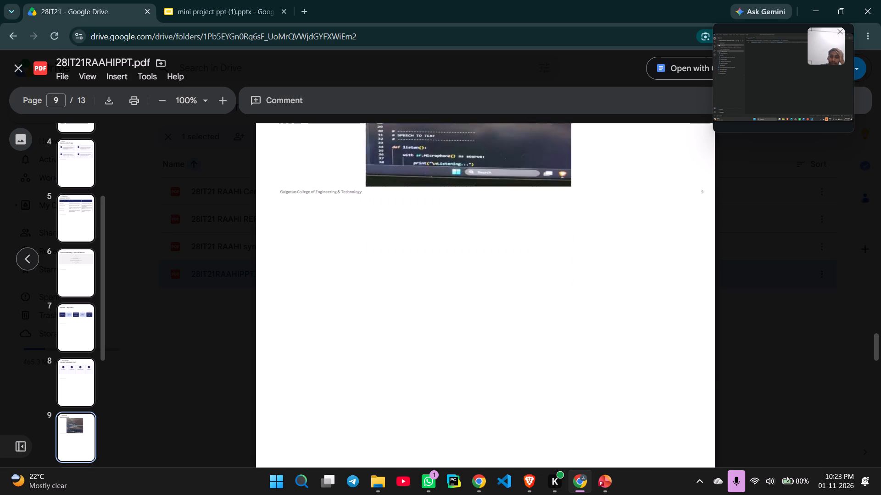
pyautogui.scroll(-6, 471, 247)
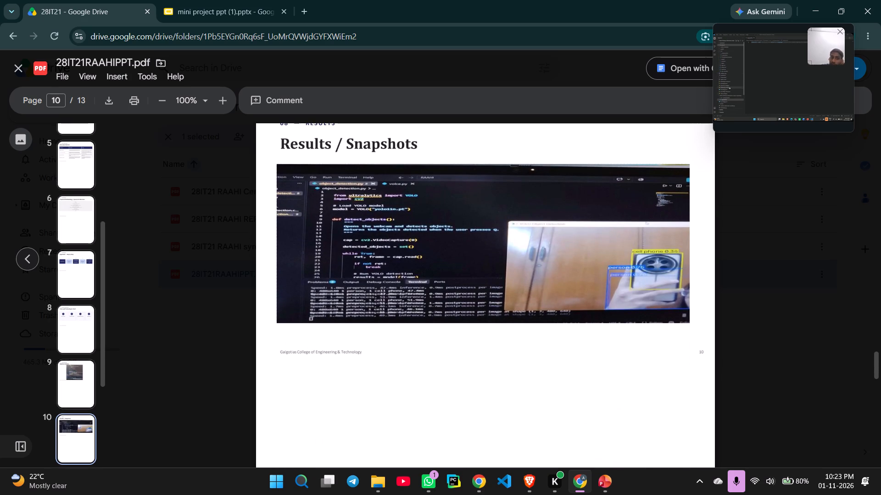
pyautogui.scroll(-3, 471, 247)
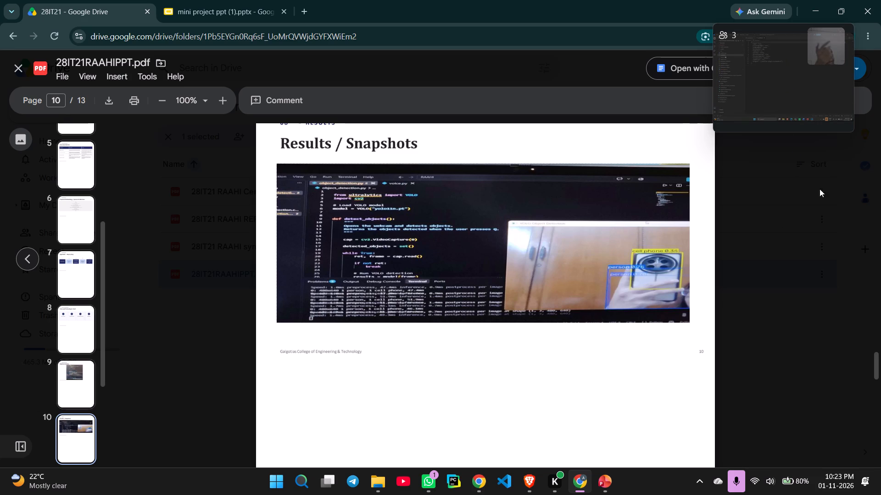
pyautogui.scroll(1, 575, 225)
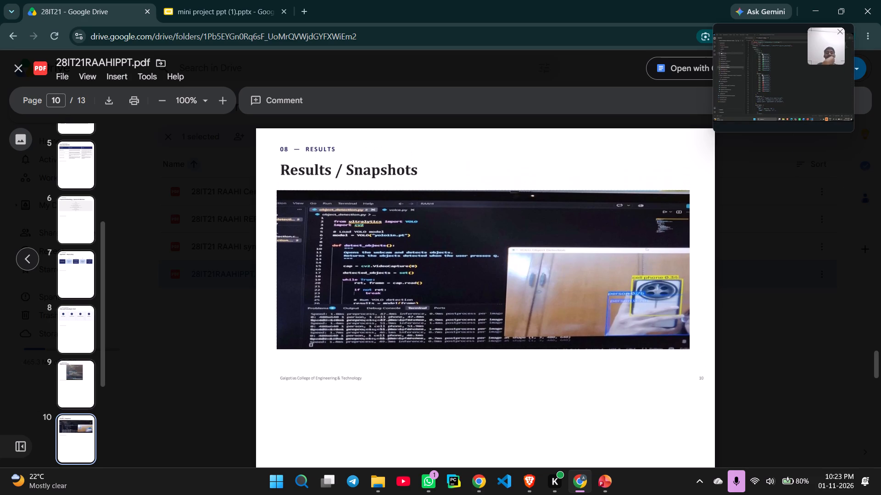
pyautogui.scroll(1, 575, 225)
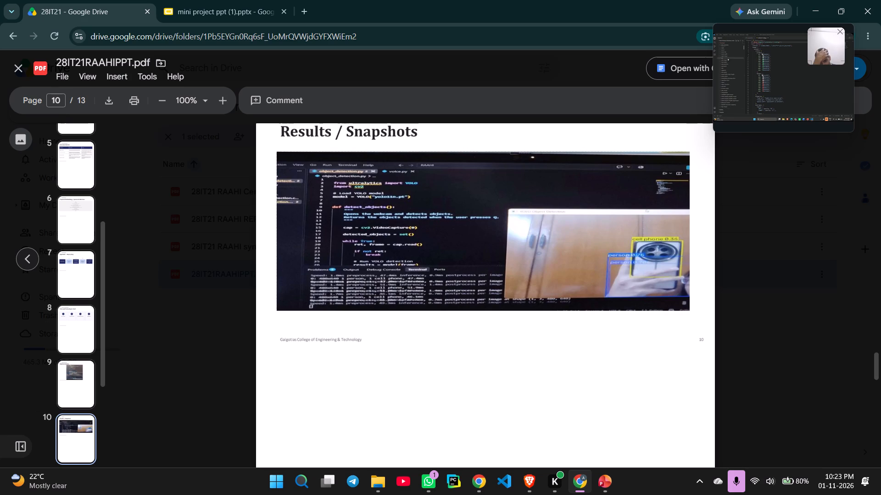
pyautogui.scroll(1, 575, 225)
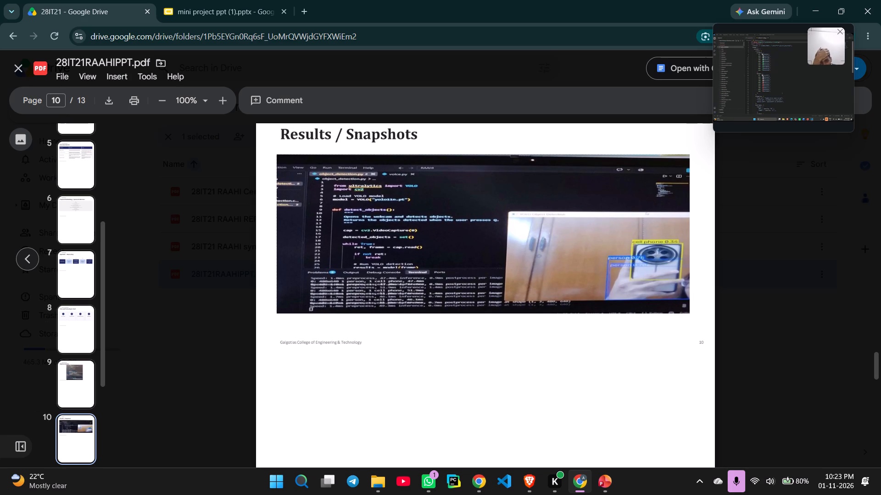
pyautogui.scroll(1, 575, 225)
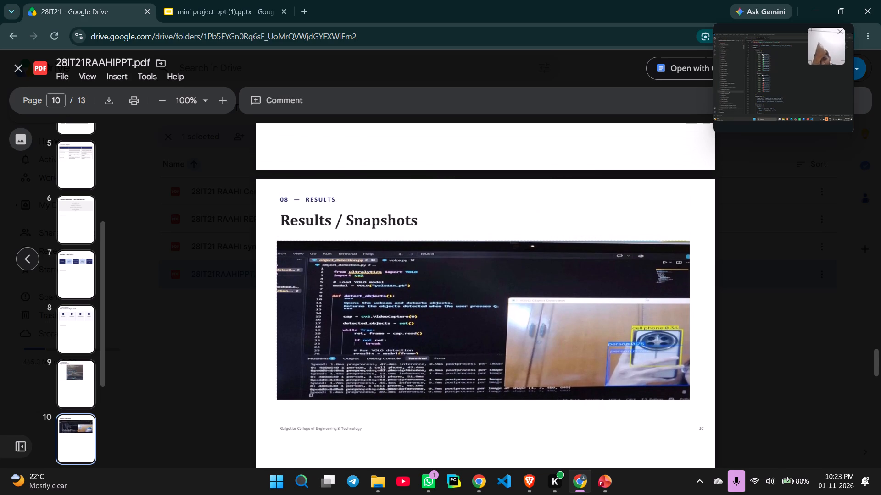
pyautogui.scroll(3, 575, 225)
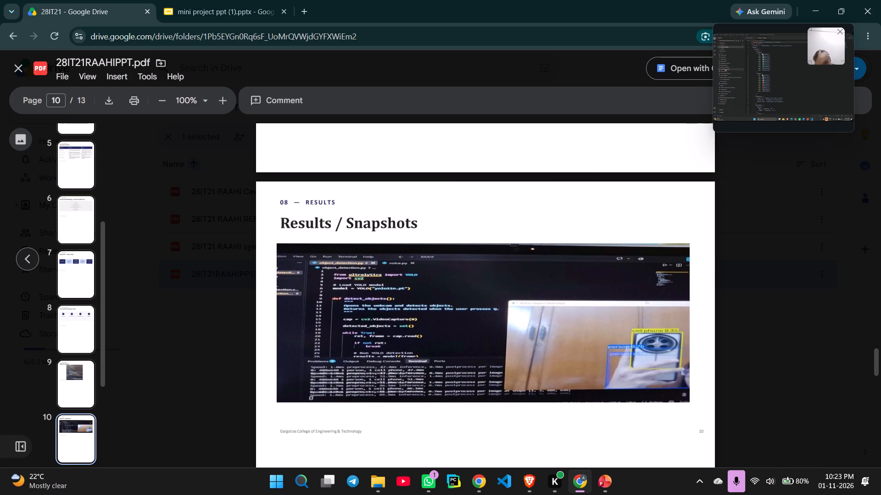
pyautogui.scroll(3, 568, 229)
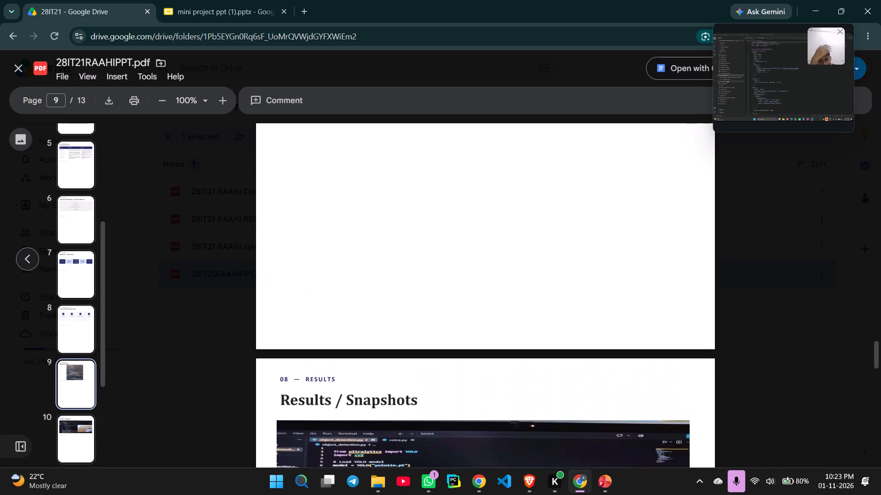
pyautogui.scroll(2, 568, 229)
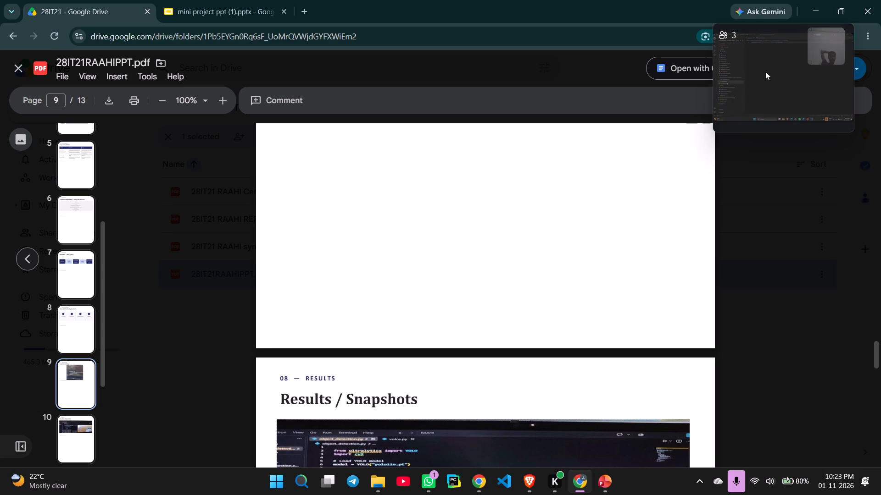
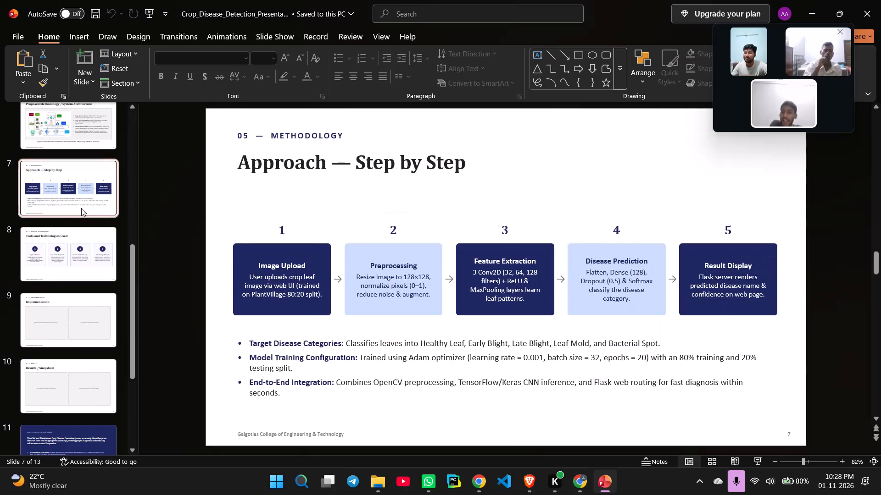
# Examine the Crop Disease Detection presentation from the methodology slide back through the title, introduction, objectives and problem statement slides.
pyautogui.click(79, 251)
pyautogui.click(80, 181)
pyautogui.scroll(1, 80, 181)
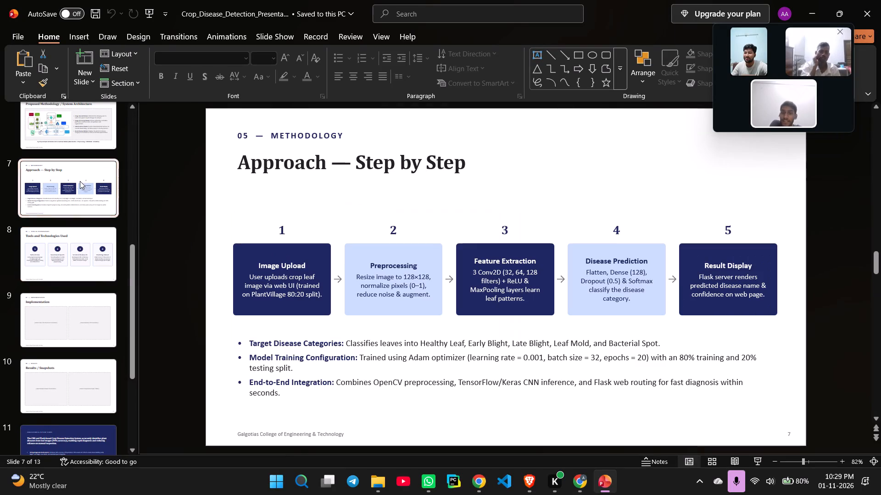
pyautogui.scroll(2, 80, 181)
pyautogui.click(77, 170)
pyautogui.scroll(1, 77, 170)
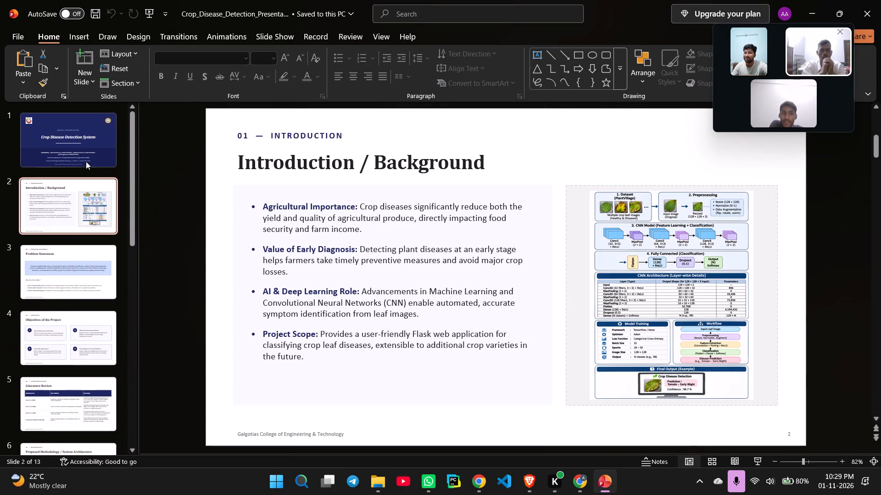
pyautogui.click(76, 153)
pyautogui.click(73, 205)
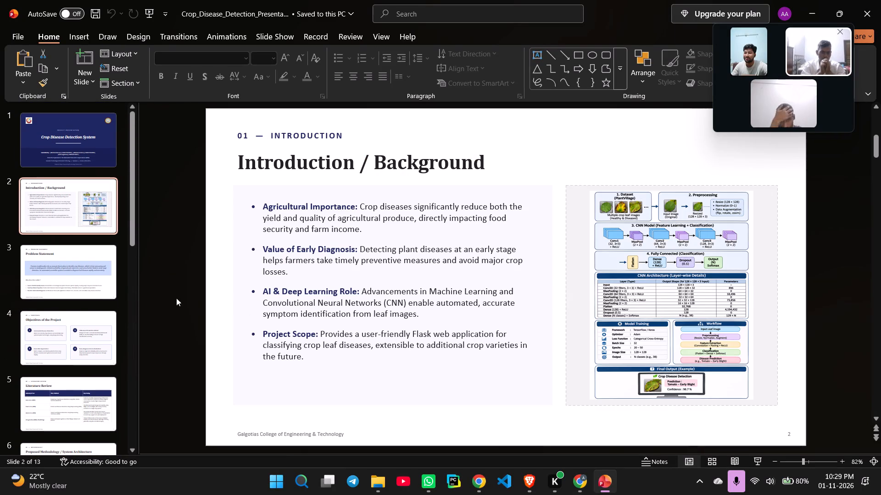
pyautogui.click(69, 308)
pyautogui.click(78, 258)
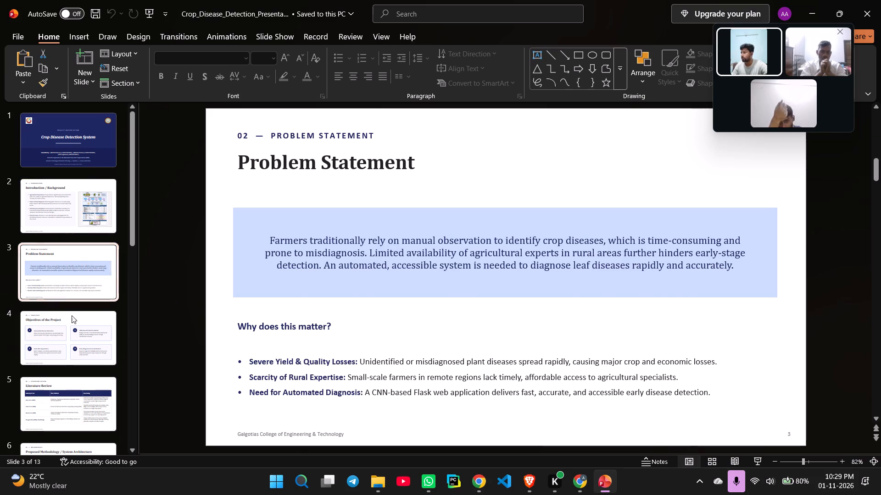
# Review the Objectives, Literature Review and Proposed Methodology slides of the Crop Disease Detection presentation, including the system architecture figure.
pyautogui.click(78, 342)
pyautogui.scroll(-1, 78, 342)
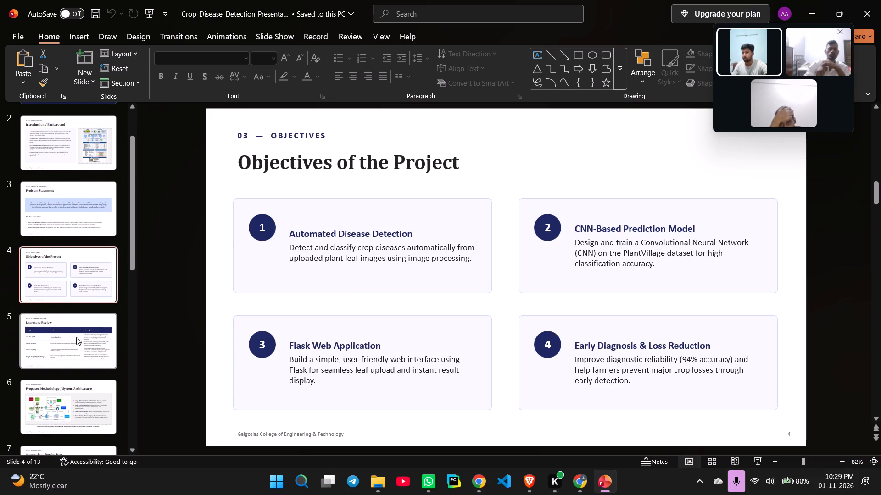
pyautogui.click(77, 286)
pyautogui.click(70, 325)
pyautogui.scroll(-1, 70, 325)
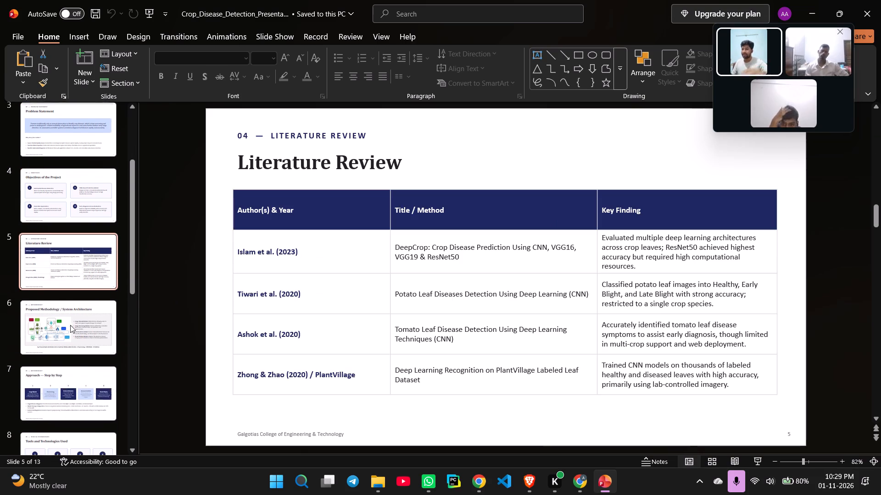
pyautogui.scroll(-1, 70, 325)
pyautogui.click(63, 295)
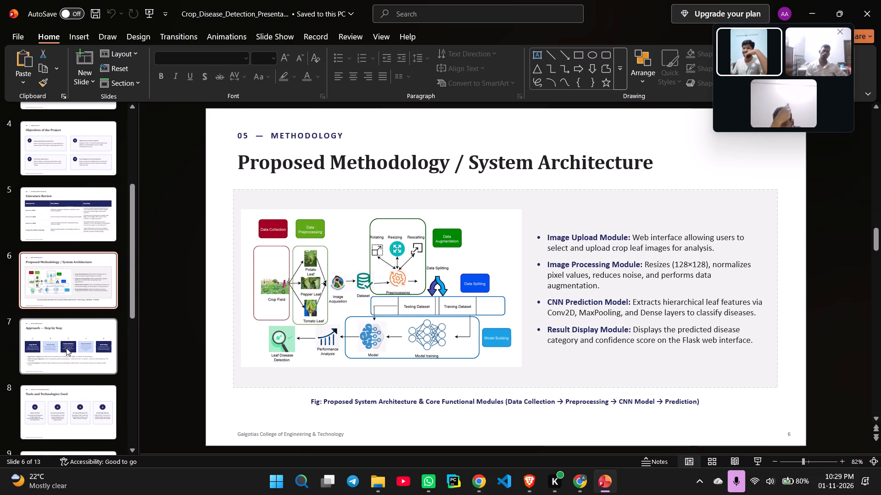
pyautogui.click(362, 283)
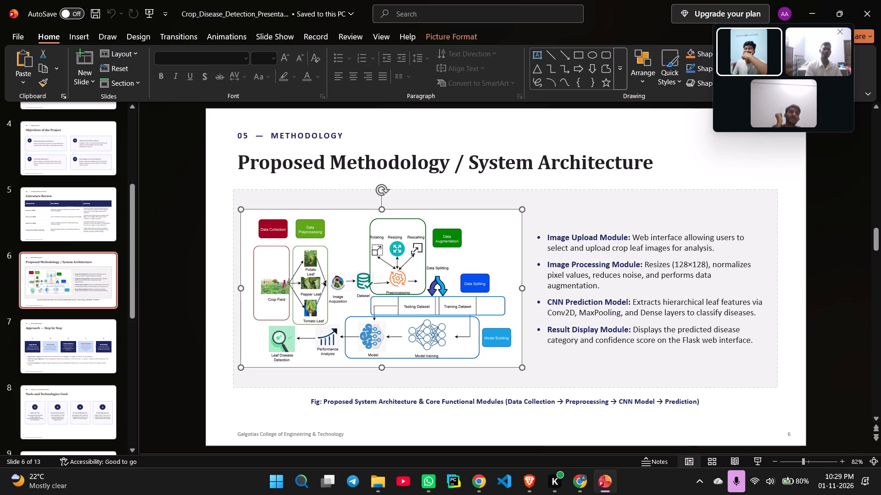
# Switch to Chrome and search Google for "screen shot shortcut" in a new tab.
pyautogui.click(485, 485)
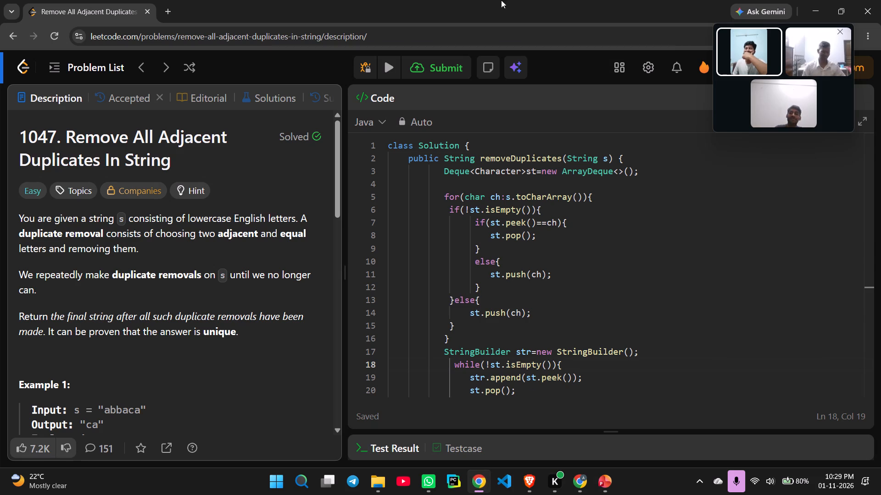
pyautogui.click(156, 5)
pyautogui.click(173, 11)
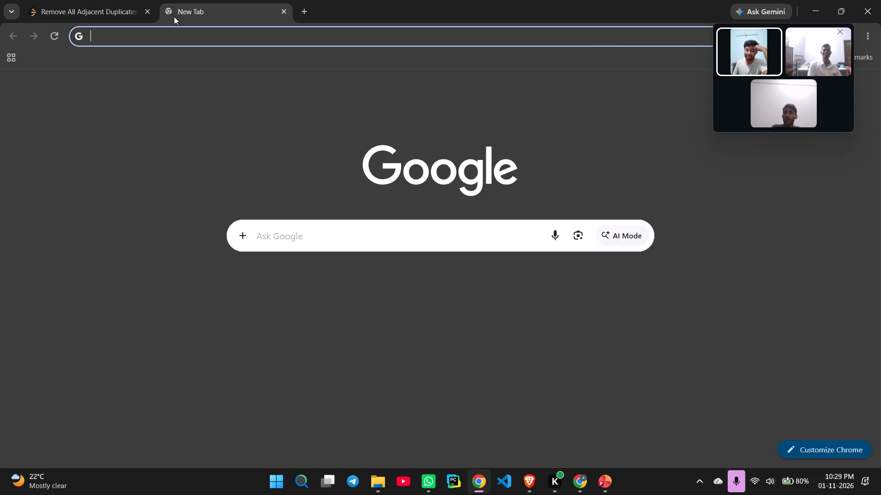
pyautogui.click(176, 34)
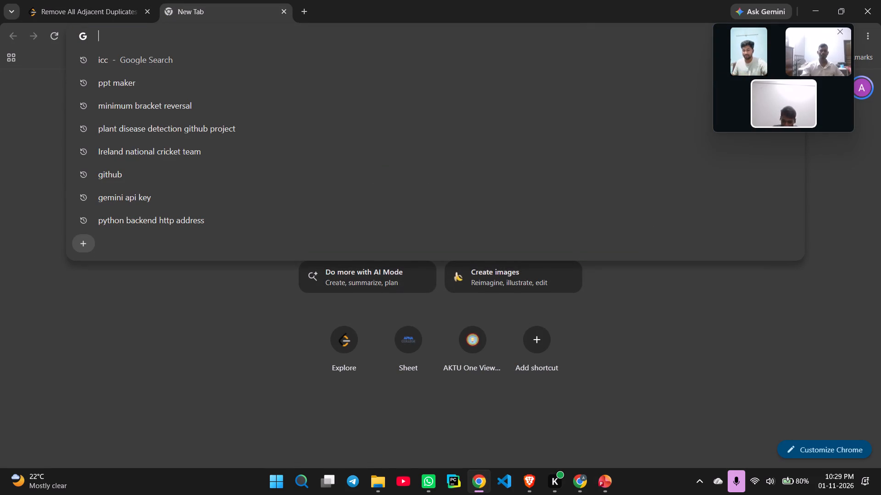
pyautogui.write('scrrr')
pyautogui.press('BackSpace')
pyautogui.press('BackSpace')
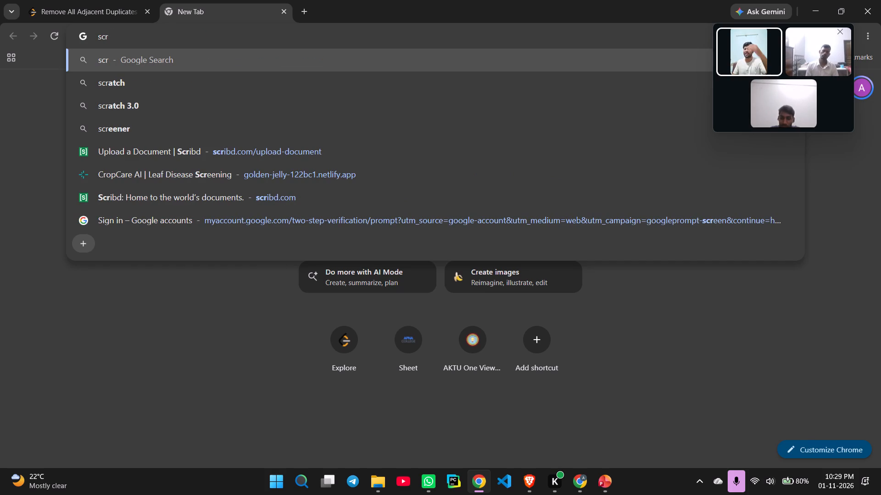
pyautogui.write('ee')
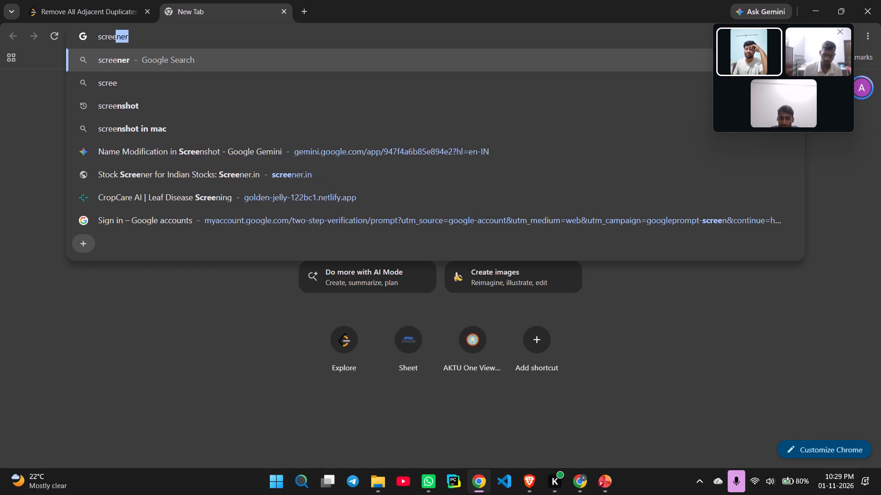
pyautogui.write('n shot')
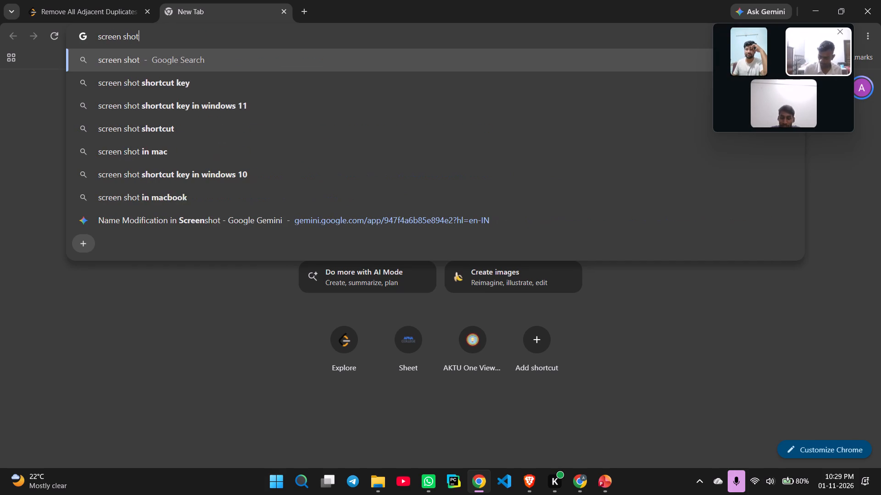
pyautogui.press('space')
pyautogui.click(118, 80)
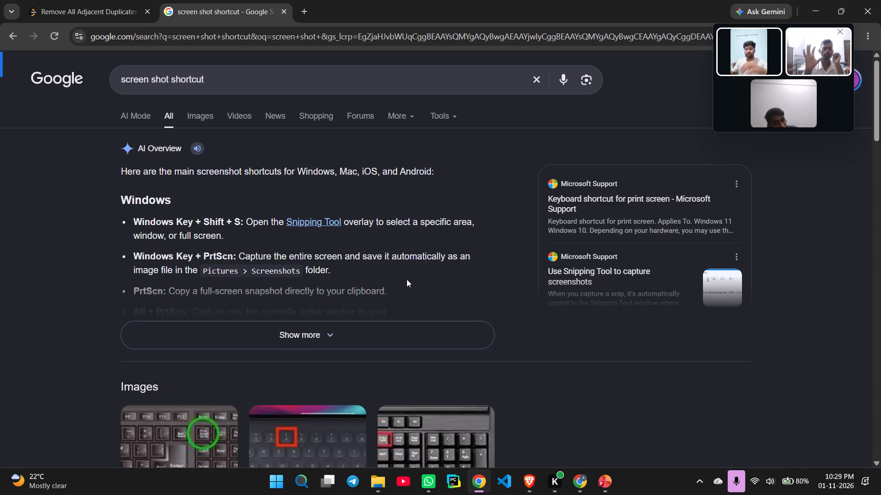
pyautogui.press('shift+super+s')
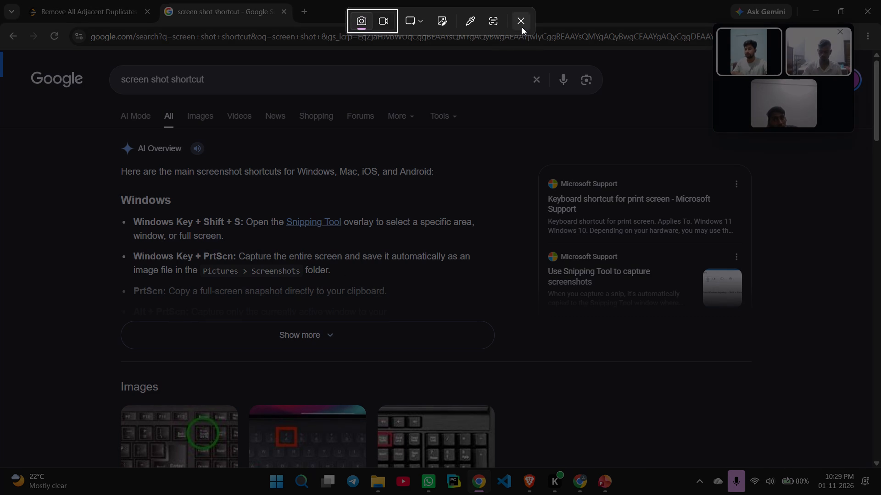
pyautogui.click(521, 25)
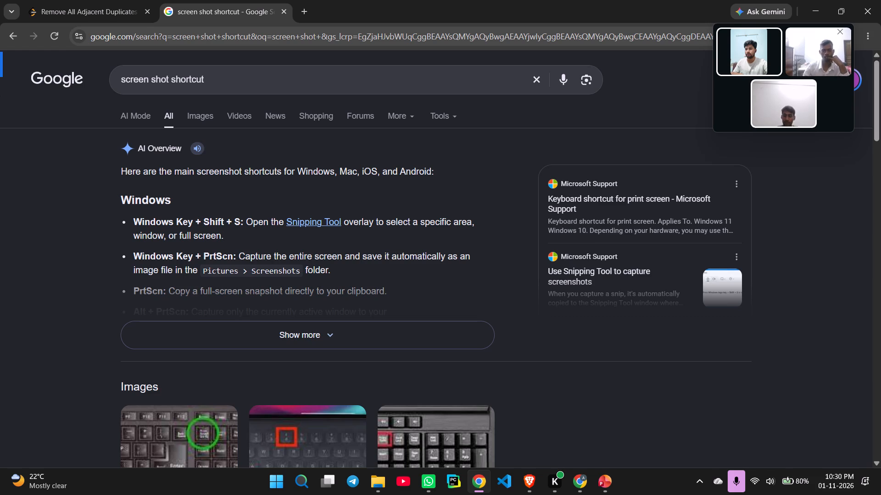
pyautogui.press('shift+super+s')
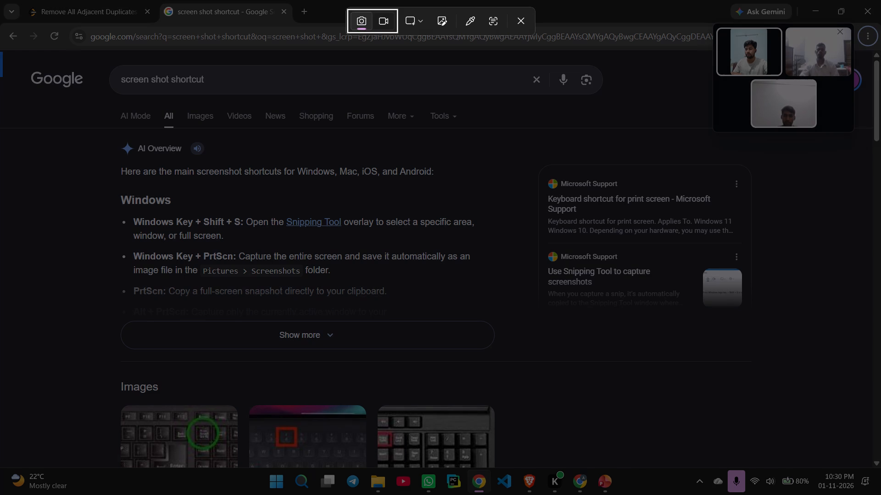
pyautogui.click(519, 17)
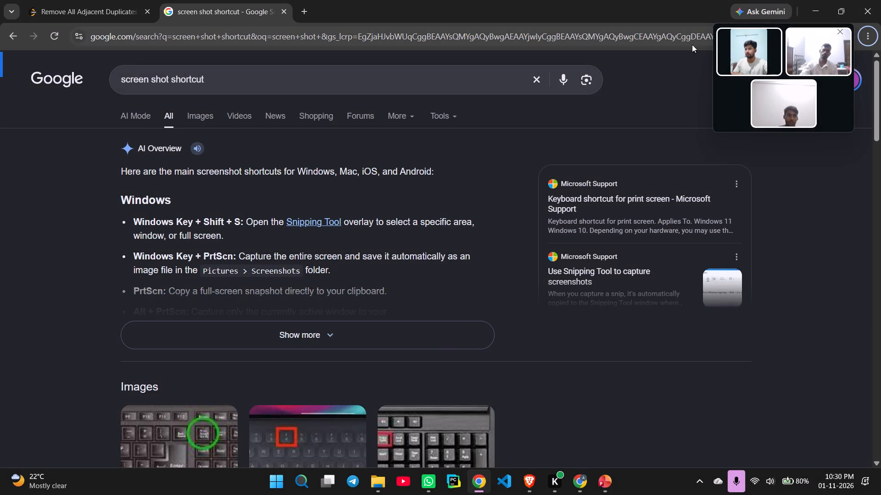
# Close the screenshot shortcut search tab and return to the Crop Disease Detection presentation in PowerPoint.
pyautogui.click(282, 10)
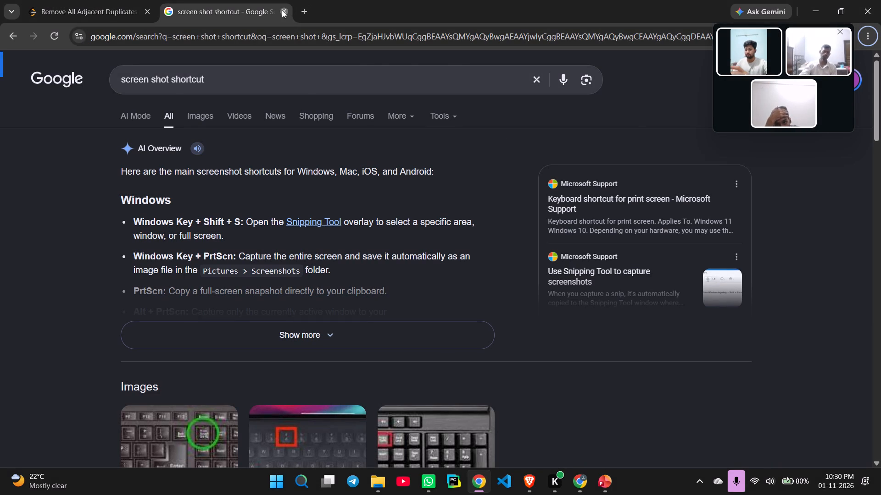
pyautogui.click(820, 9)
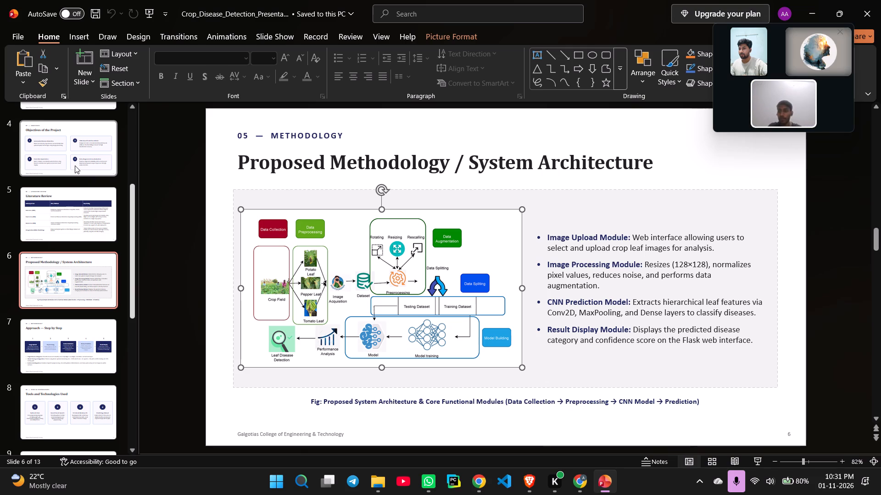
# Recheck the Problem Statement, Objectives of the Project and Literature Review slides, including the table of cited studies.
pyautogui.scroll(4, 75, 165)
pyautogui.click(81, 209)
pyautogui.click(72, 256)
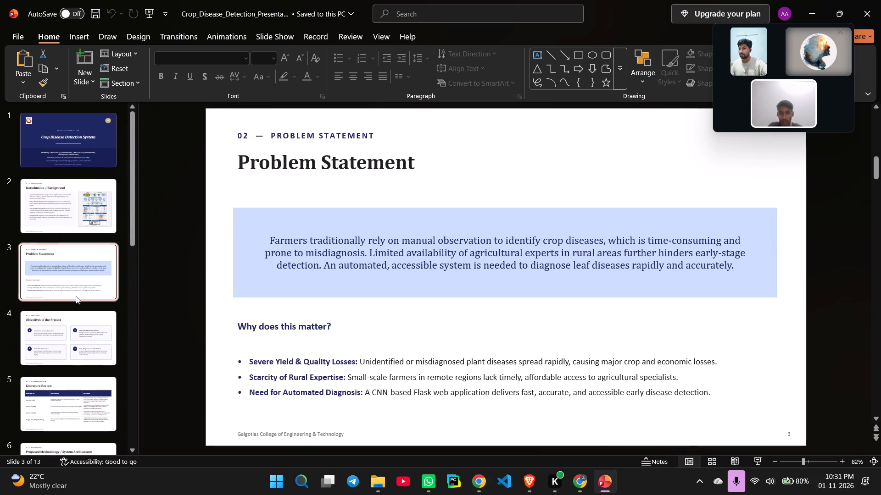
pyautogui.click(78, 328)
pyautogui.scroll(-1, 78, 328)
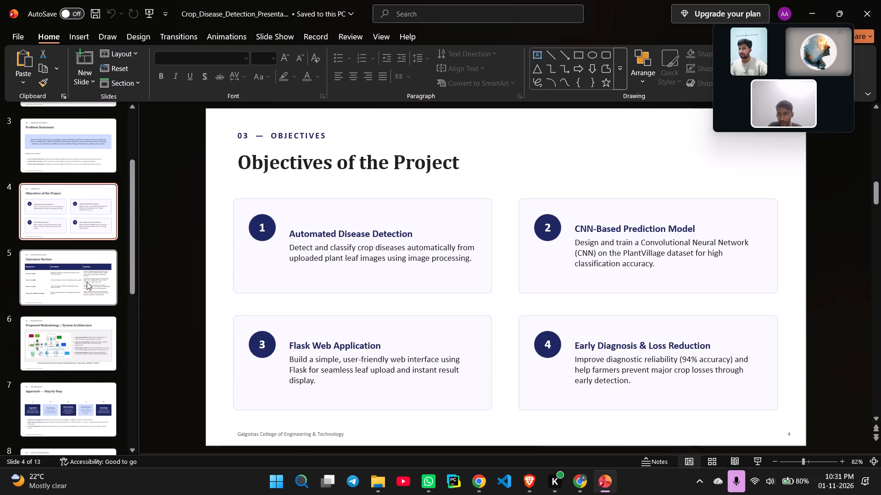
pyautogui.click(84, 277)
pyautogui.click(440, 273)
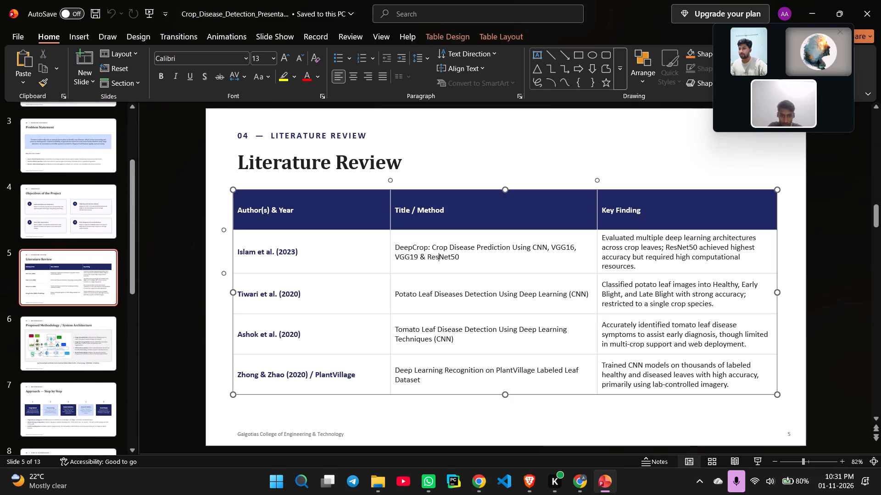
pyautogui.click(462, 254)
# Examine the remaining slides from Proposed Methodology through Implementation and Conclusion to References, checking their content and placeholders.
pyautogui.click(82, 344)
pyautogui.scroll(-1, 82, 344)
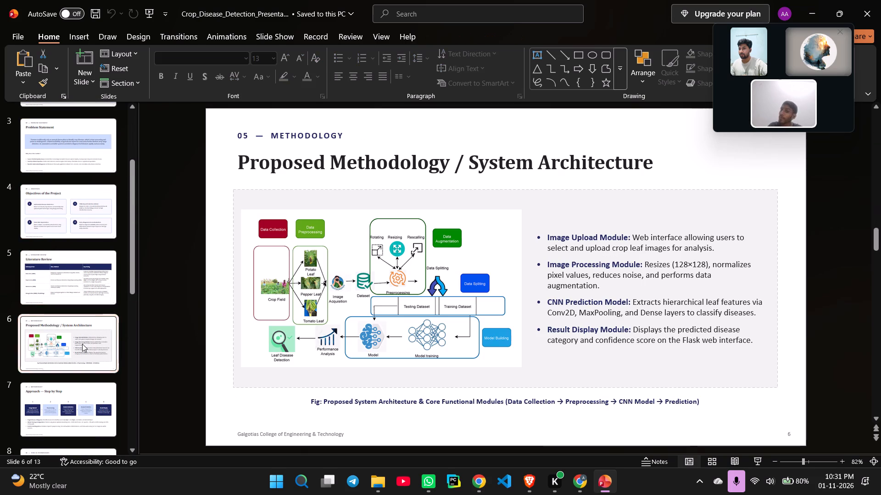
pyautogui.scroll(-1, 82, 344)
pyautogui.click(96, 277)
pyautogui.click(85, 342)
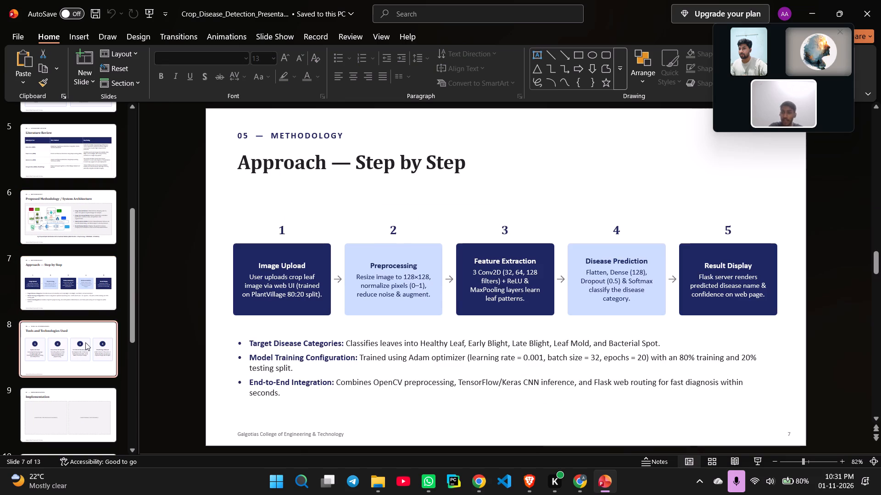
pyautogui.click(81, 413)
pyautogui.scroll(-2, 83, 343)
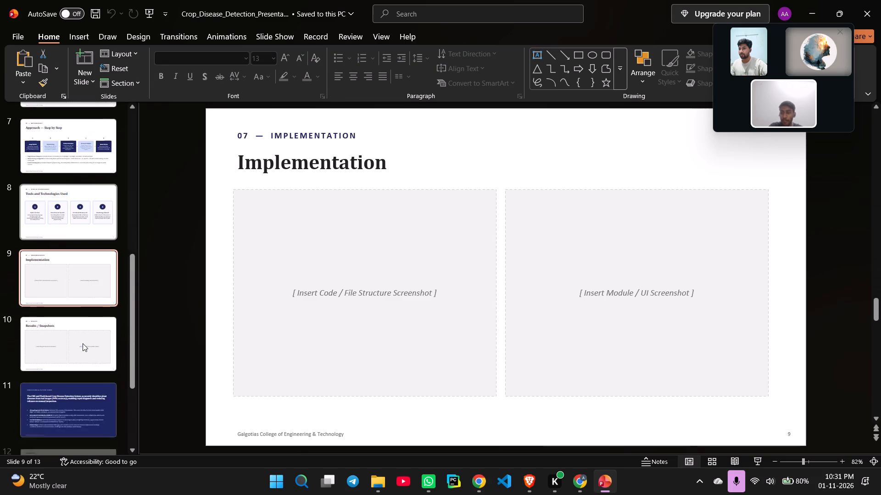
pyautogui.click(85, 267)
pyautogui.click(78, 322)
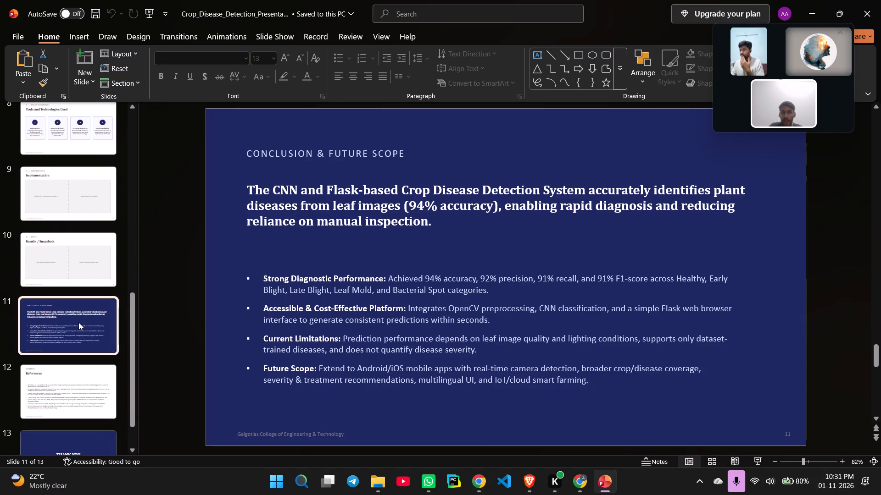
pyautogui.scroll(-1, 78, 322)
pyautogui.click(78, 322)
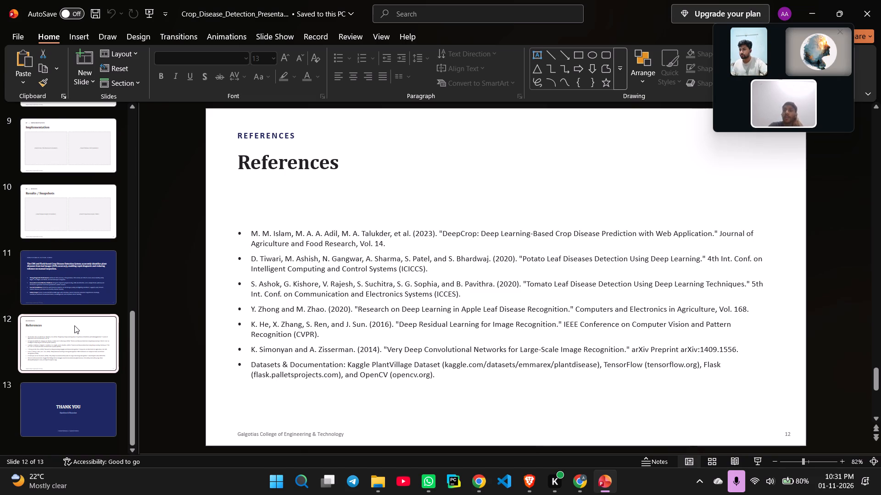
# Look back through the Literature Review, Proposed Methodology, Objectives of the Project and Problem Statement slides to recheck their content.
pyautogui.scroll(4, 74, 325)
pyautogui.click(110, 293)
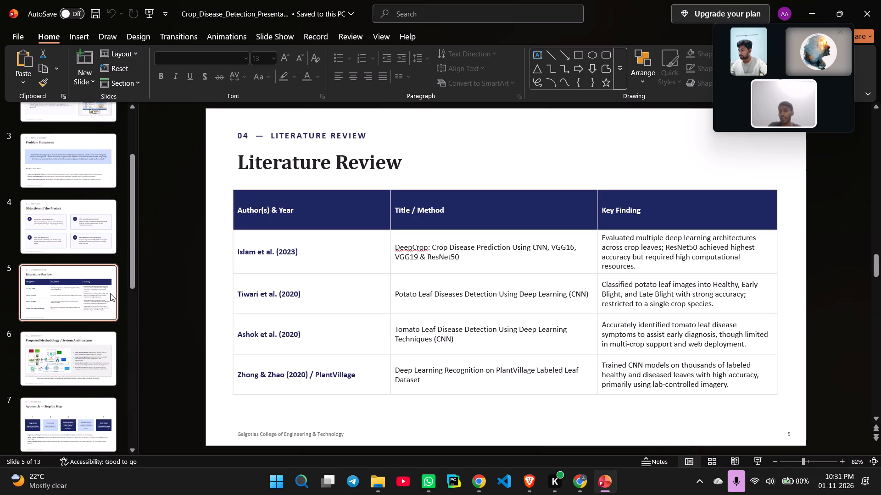
pyautogui.click(100, 356)
pyautogui.click(90, 304)
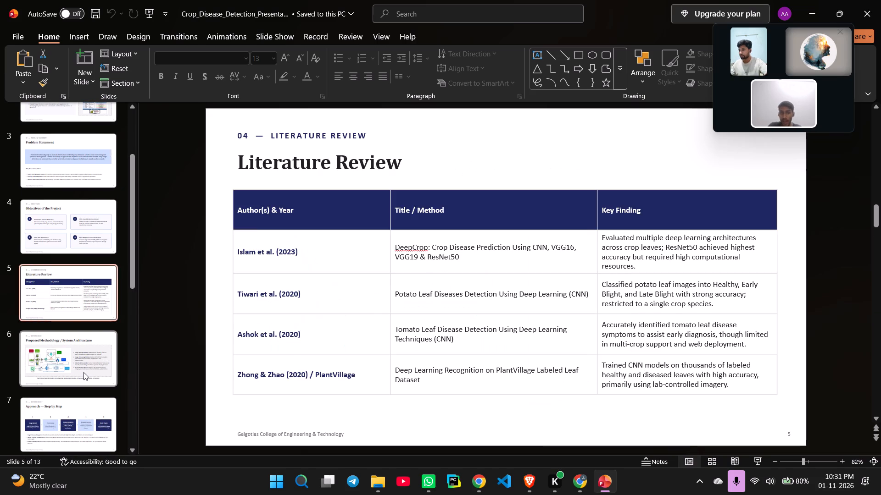
pyautogui.click(84, 372)
pyautogui.click(59, 301)
pyautogui.click(60, 257)
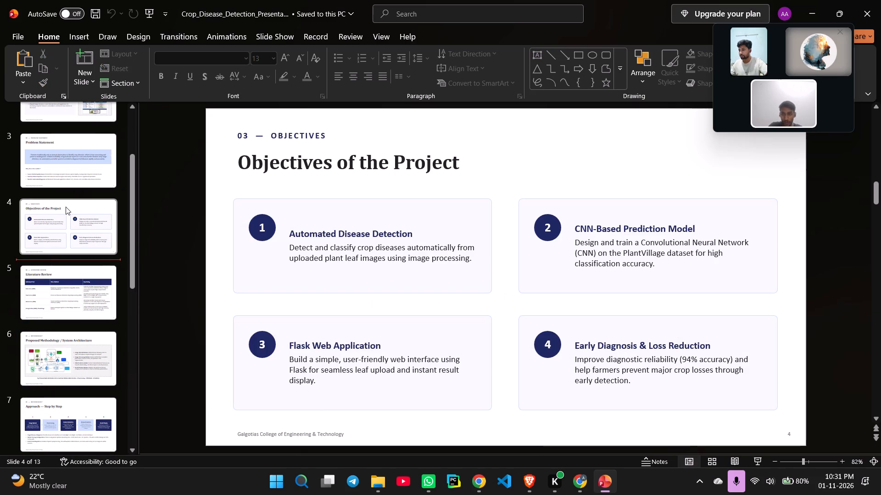
pyautogui.click(65, 207)
pyautogui.click(69, 152)
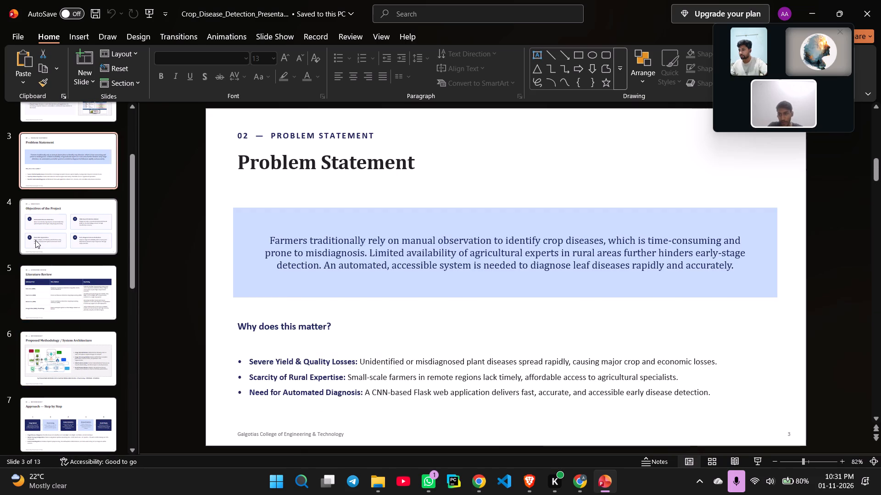
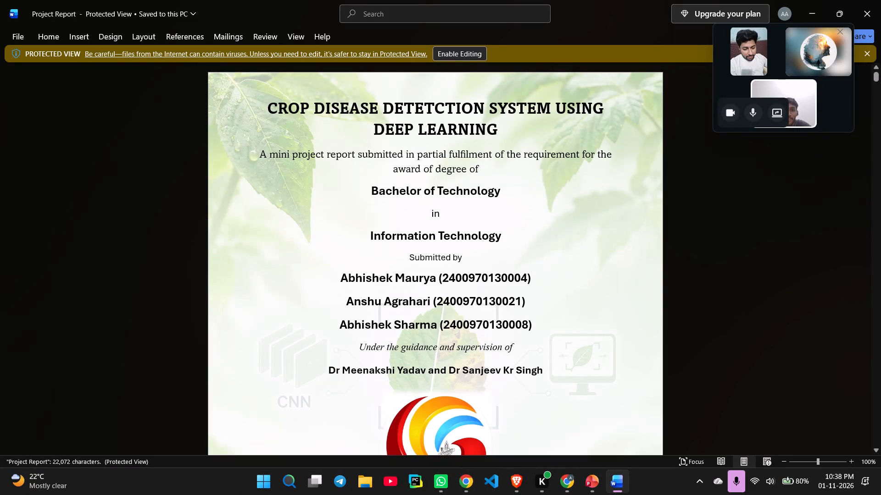
# Enable editing of the Project Report document so it leaves Protected View.
pyautogui.click(465, 53)
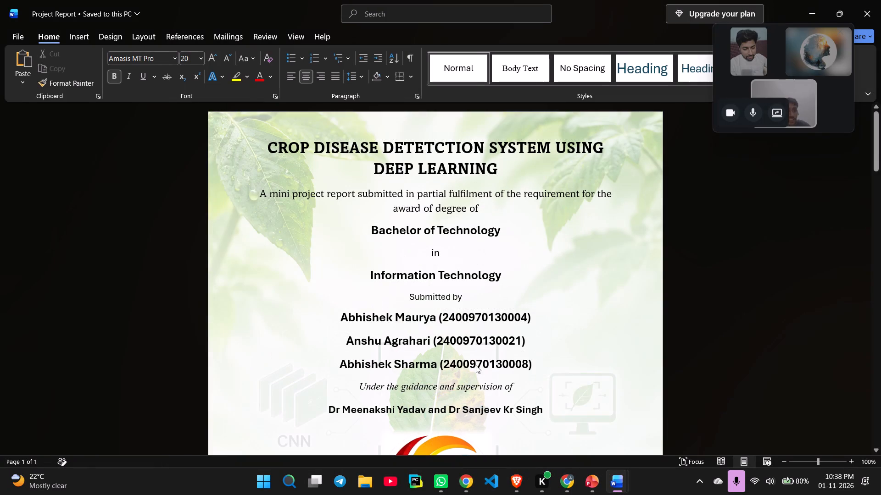
# Review the report's opening pages from the title page through the Certificate to the Acknowledgement.
pyautogui.scroll(-10, 476, 364)
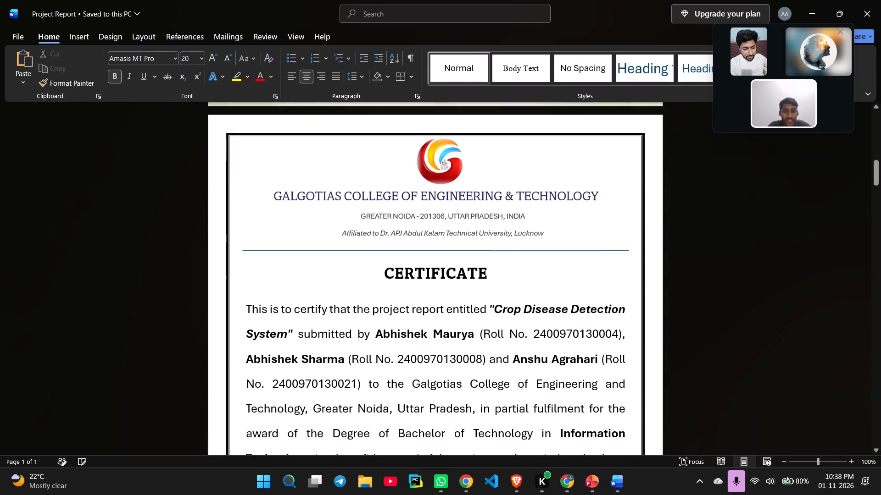
pyautogui.scroll(-4, 476, 364)
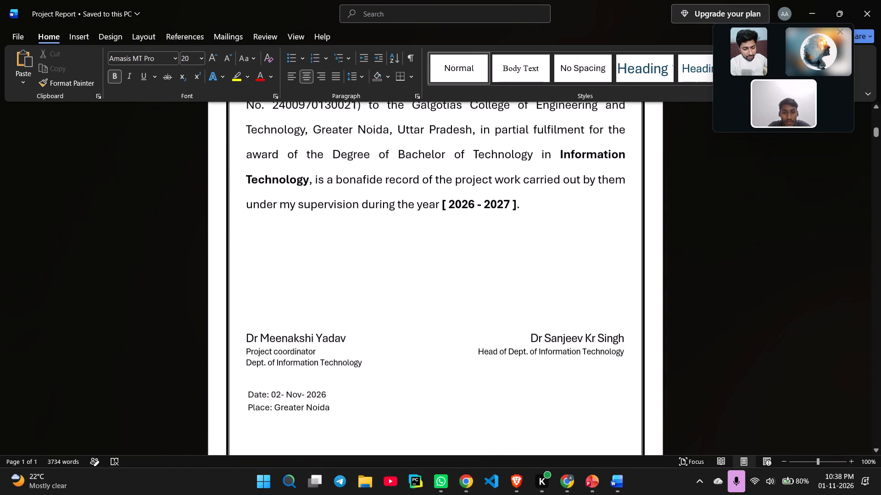
pyautogui.scroll(-2, 476, 364)
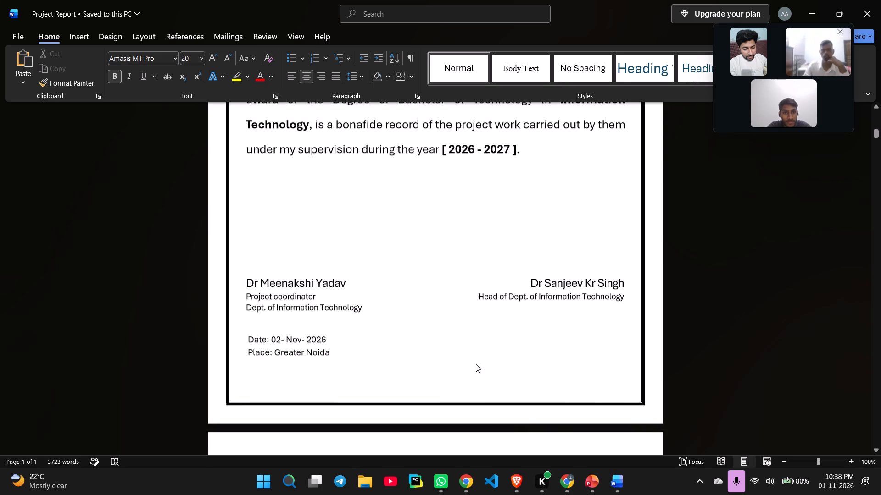
pyautogui.scroll(-1, 476, 364)
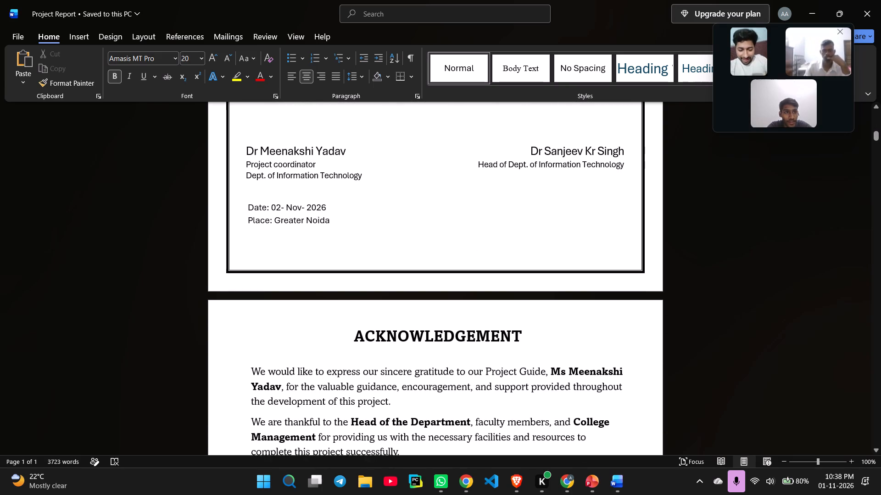
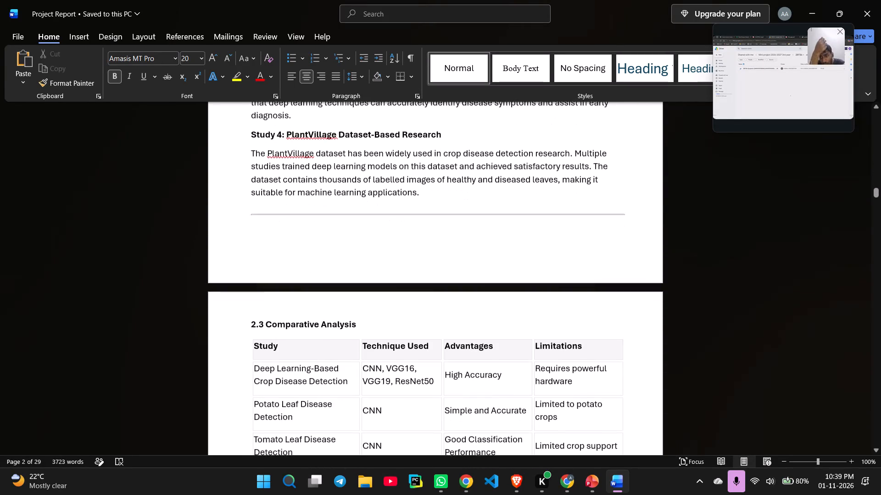
# Skim the Project Report in Word from the abstract and table of contents through the chapters to Future Scope and References.
pyautogui.keyDown('ctrl'); pyautogui.scroll(-4, 578, 252); pyautogui.keyUp('ctrl')
pyautogui.scroll(6, 578, 252)
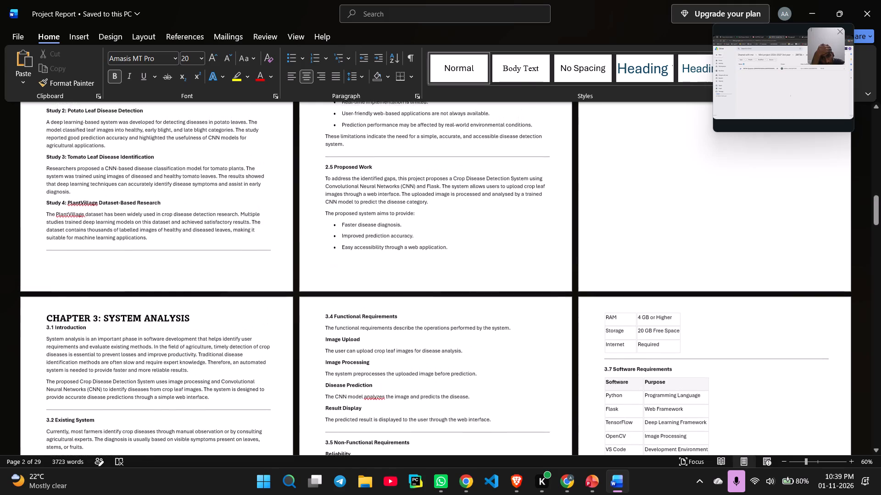
pyautogui.scroll(11, 578, 252)
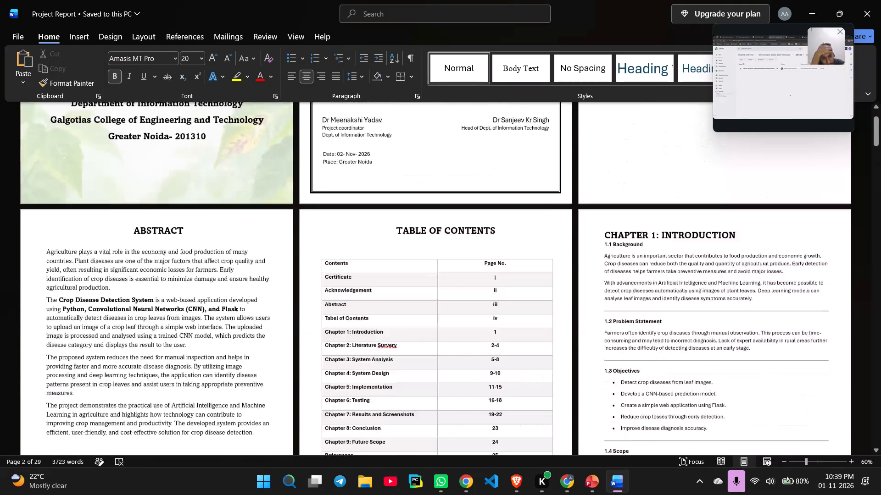
pyautogui.scroll(3, 578, 252)
pyautogui.scroll(-4, 578, 252)
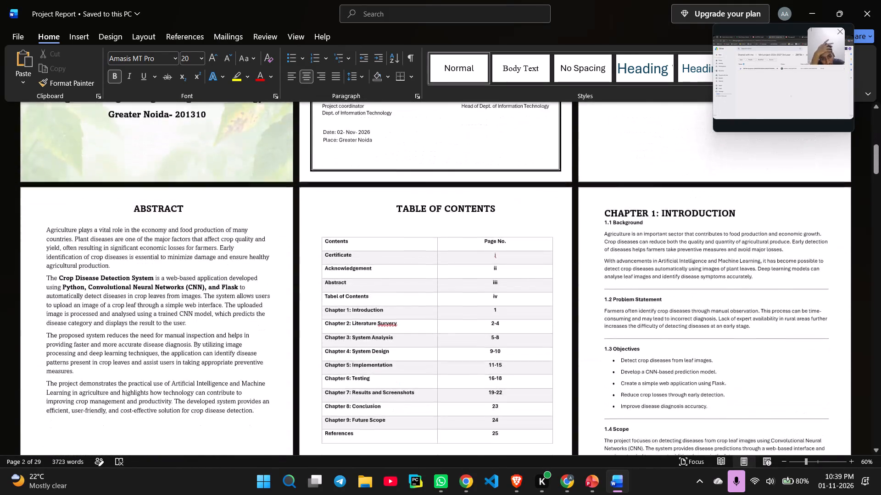
pyautogui.scroll(-9, 578, 252)
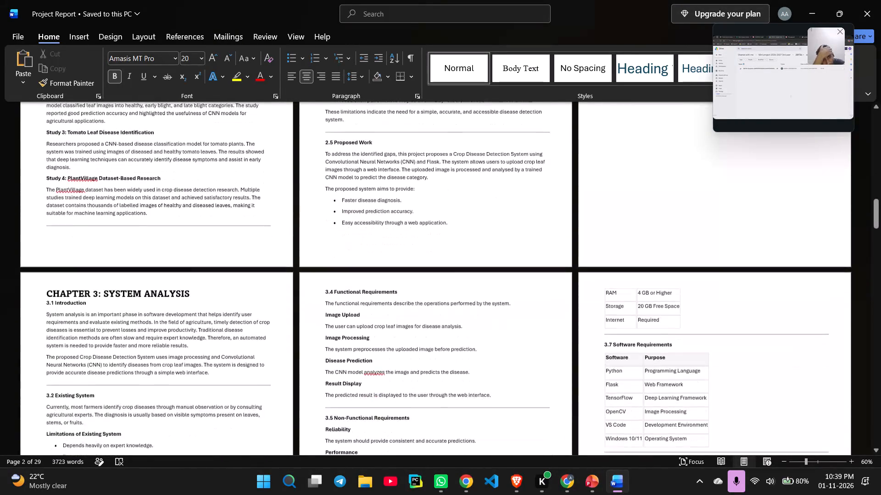
pyautogui.scroll(-8, 578, 252)
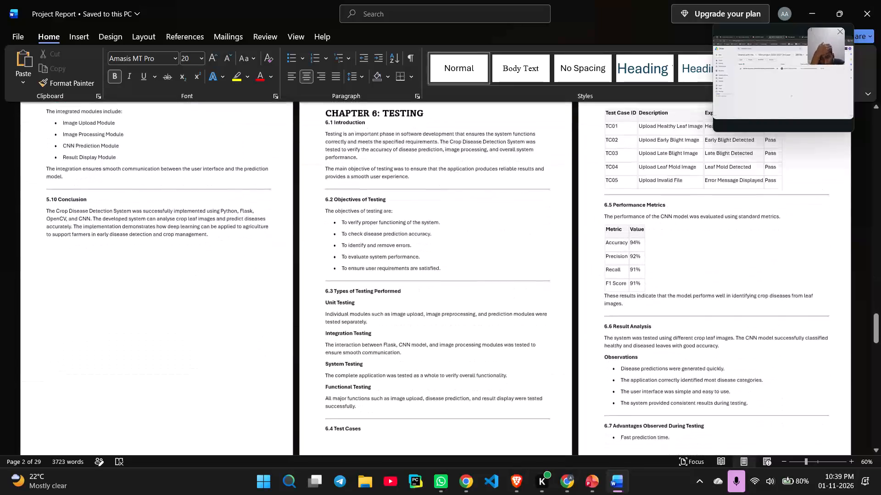
pyautogui.scroll(-7, 578, 252)
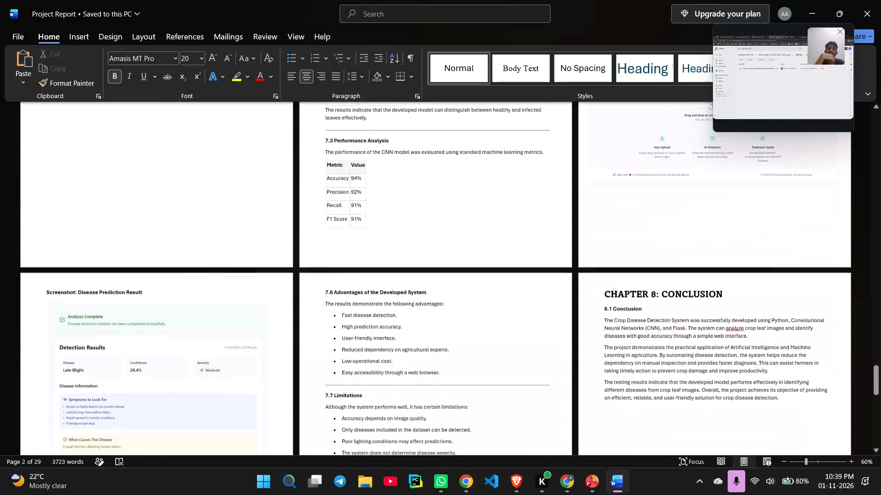
pyautogui.scroll(-7, 578, 252)
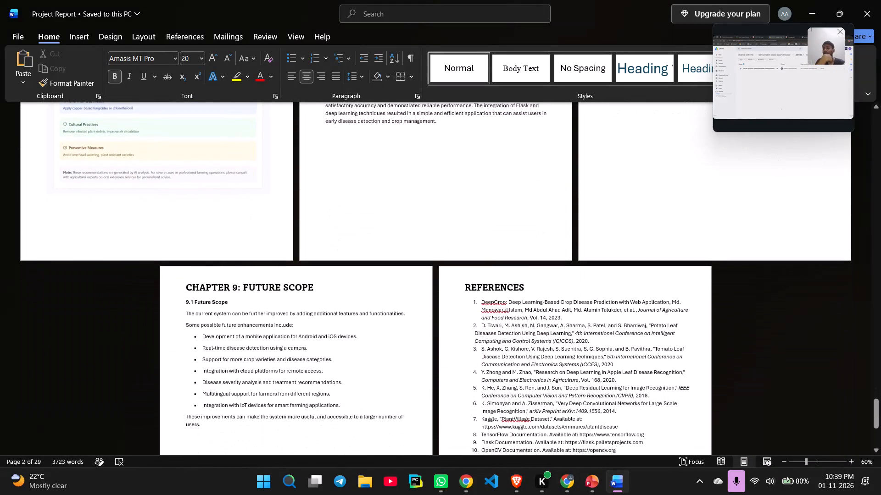
pyautogui.scroll(-6, 578, 252)
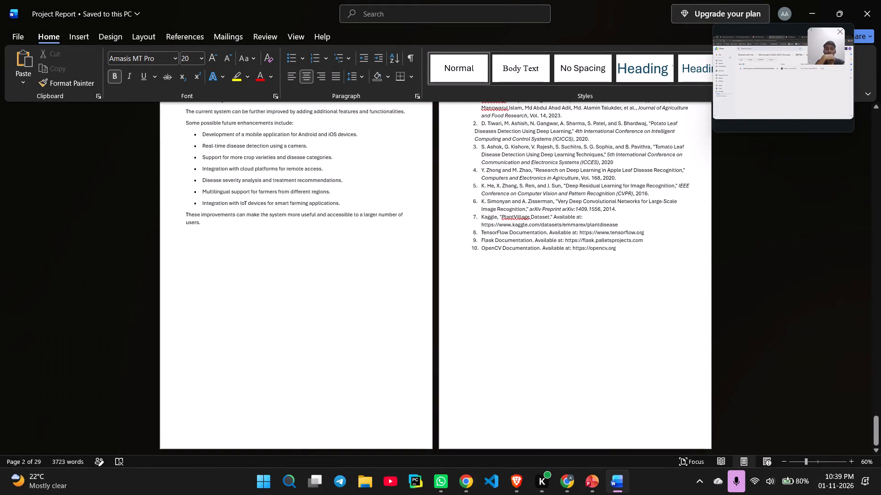
pyautogui.scroll(-3, 578, 252)
# Look back through the report's Conclusion, Results and Screenshots, Testing and Implementation chapters, up to the certificate and cover pages.
pyautogui.scroll(3, 578, 252)
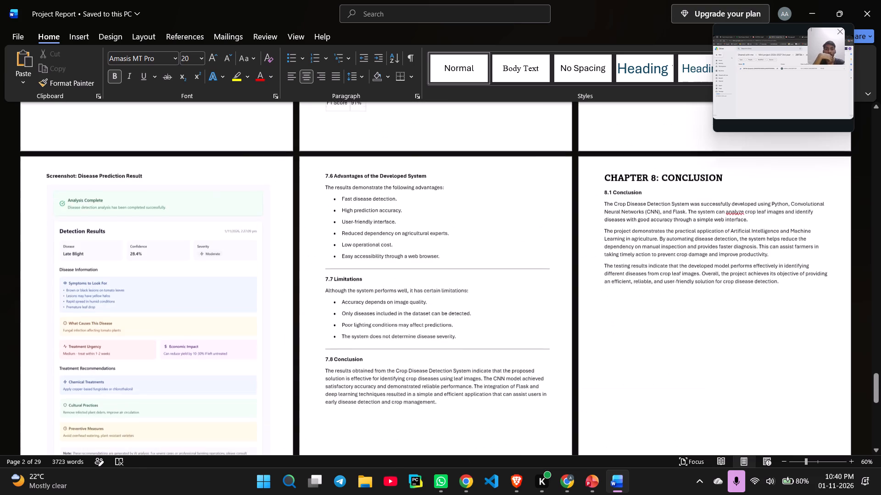
pyautogui.scroll(8, 578, 252)
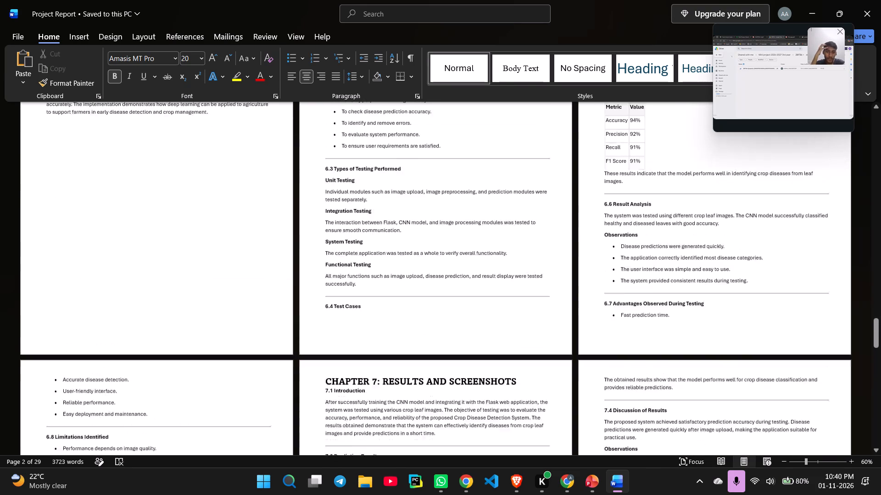
pyautogui.scroll(2, 596, 279)
pyautogui.scroll(-4, 596, 279)
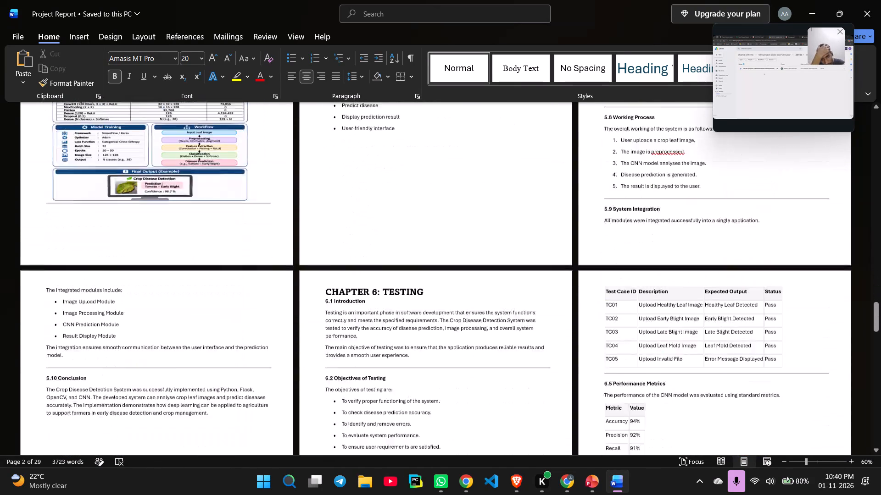
pyautogui.scroll(9, 596, 279)
pyautogui.scroll(18, 596, 279)
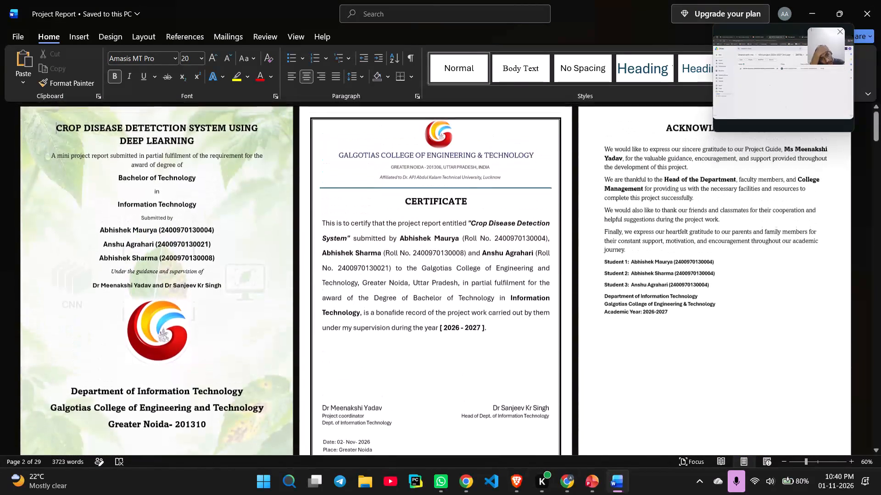
pyautogui.keyDown('ctrl'); pyautogui.scroll(2, 254, 318); pyautogui.keyUp('ctrl')
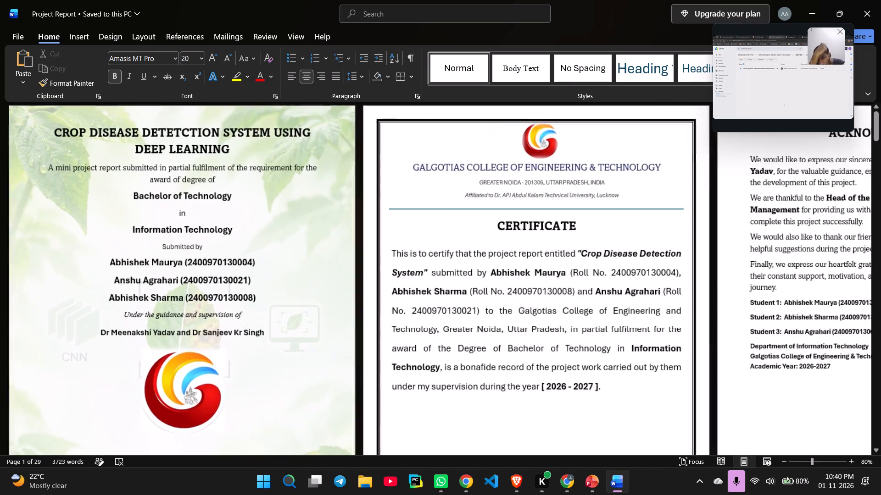
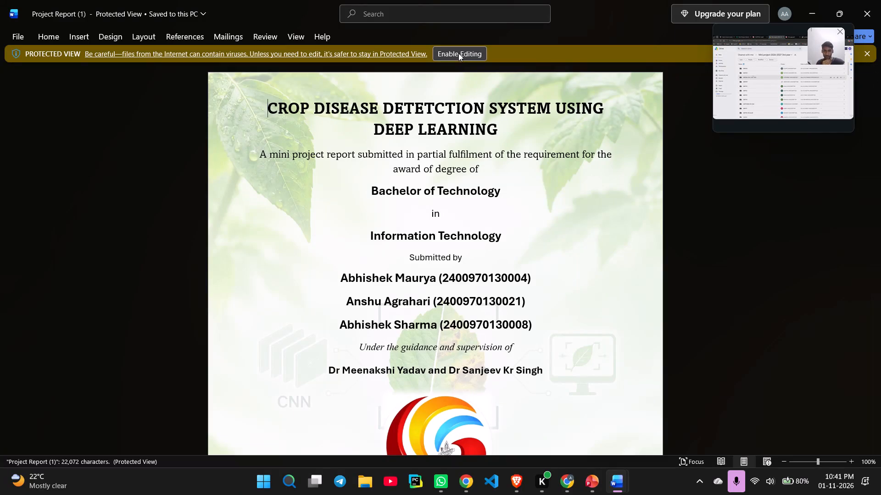
# Take the Project Report out of Protected View by enabling editing.
pyautogui.click(458, 53)
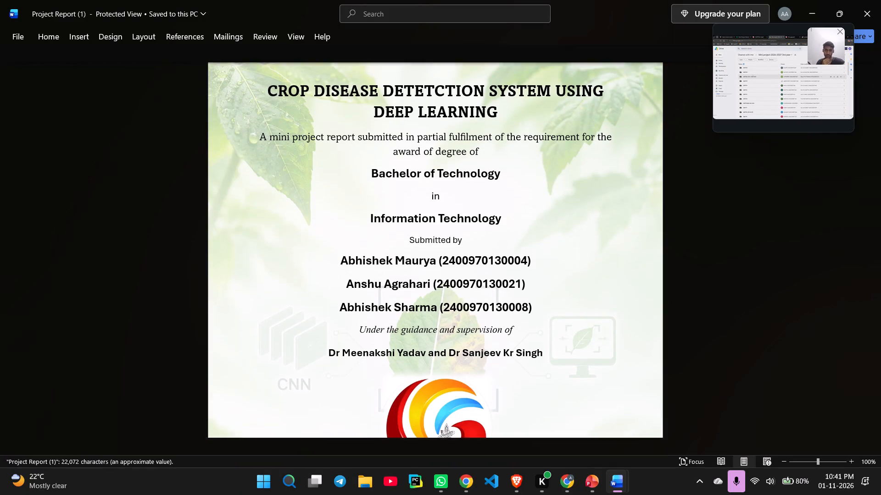
# Skim the report several pages at a time, from the cover and certificate through Literature Survey, Testing, Results and Conclusion to the References.
pyautogui.keyDown('ctrl'); pyautogui.scroll(-1, 426, 309); pyautogui.keyUp('ctrl')
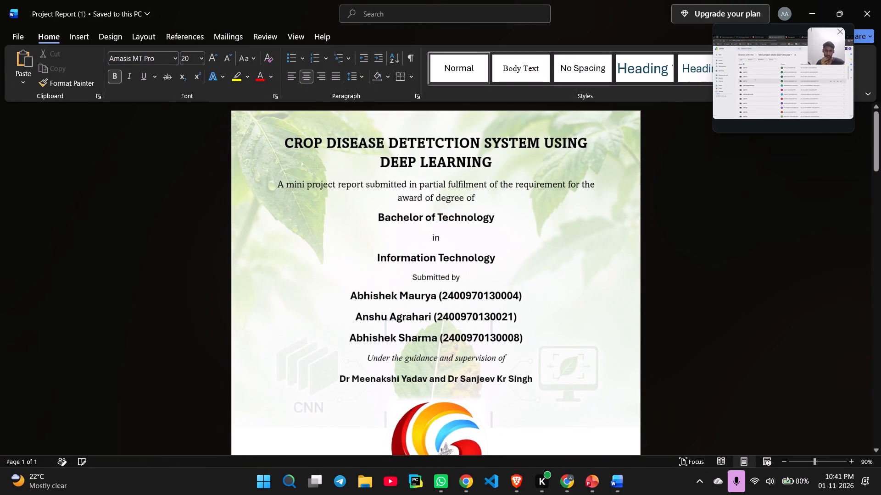
pyautogui.keyDown('ctrl'); pyautogui.scroll(-3, 426, 309); pyautogui.keyUp('ctrl')
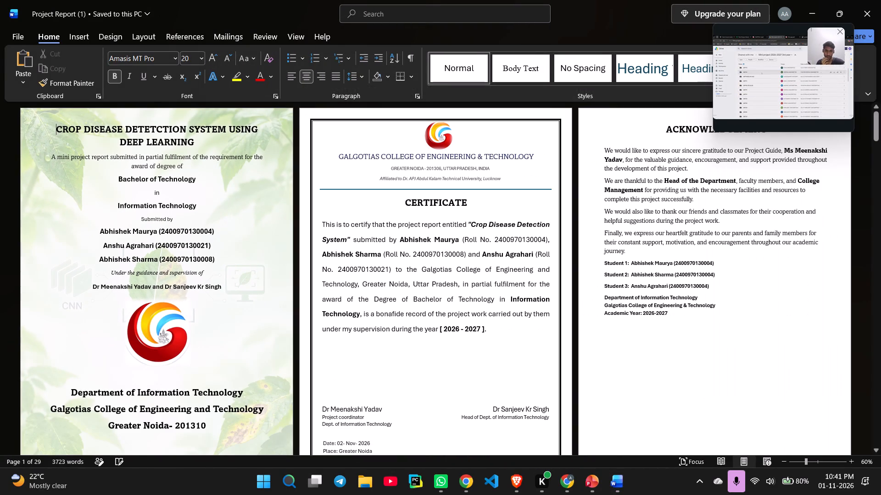
pyautogui.scroll(-12, 426, 309)
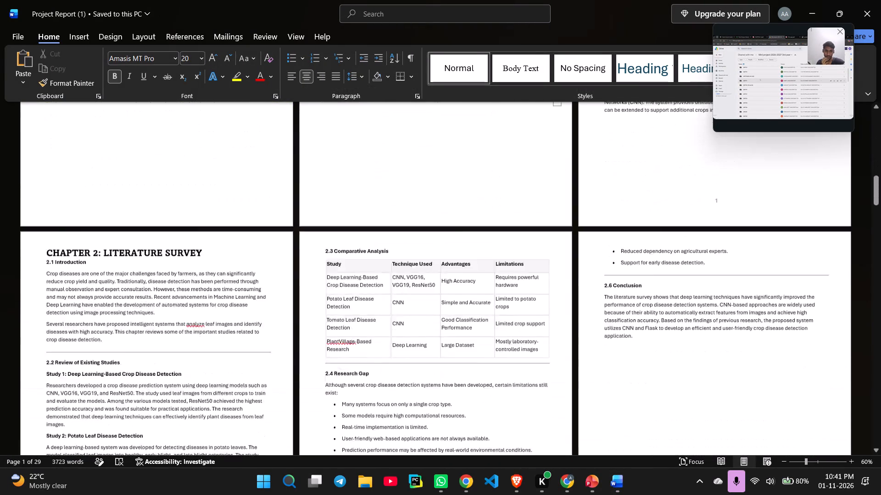
pyautogui.scroll(-9, 426, 309)
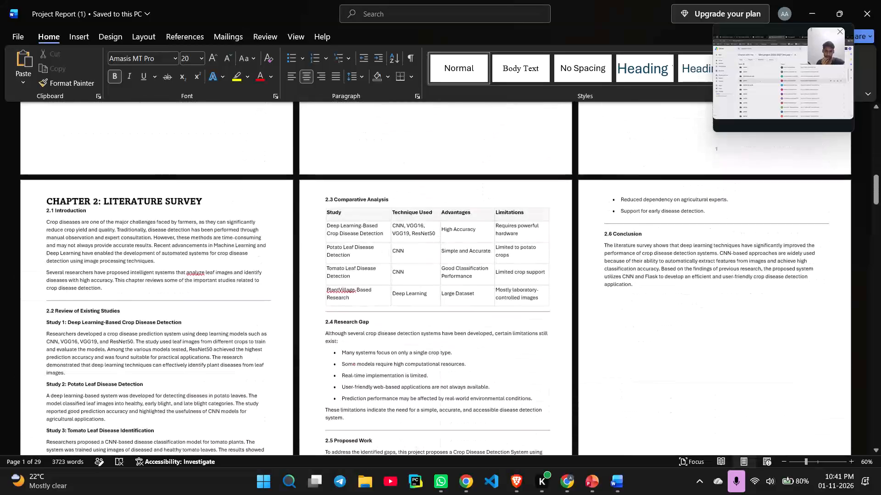
pyautogui.scroll(-7, 426, 309)
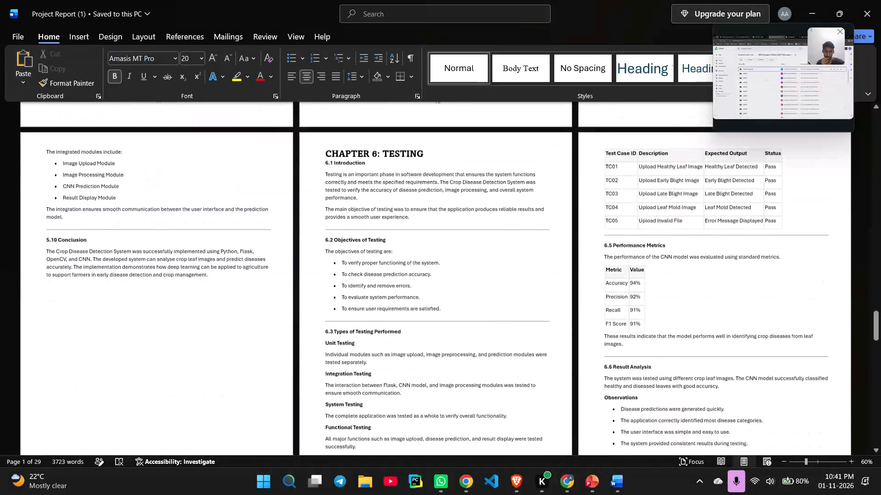
pyautogui.scroll(-13, 426, 309)
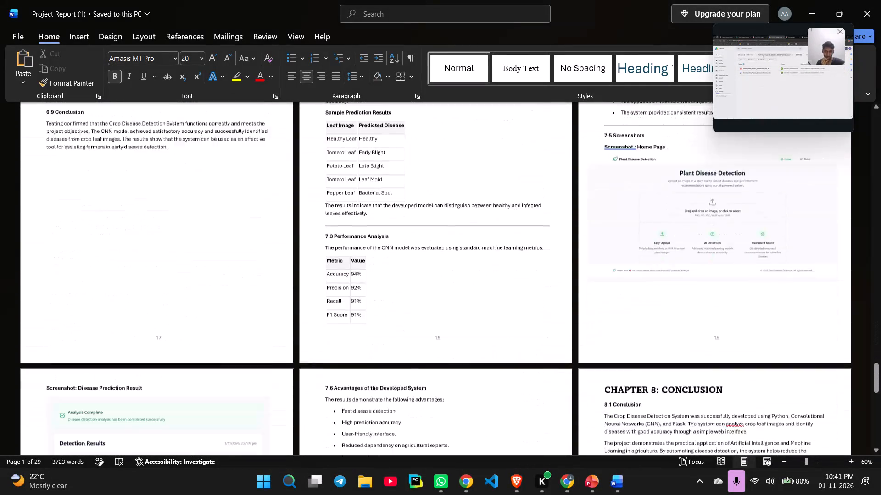
pyautogui.scroll(-12, 426, 309)
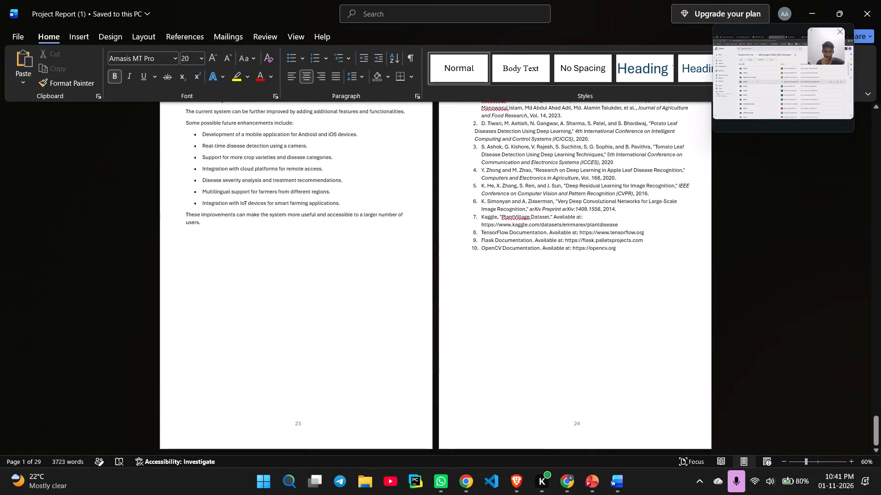
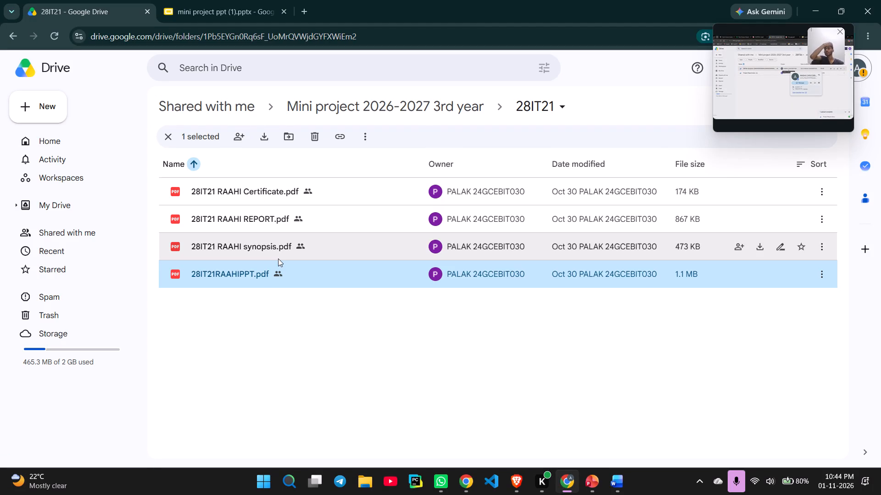
# Preview 28IT21RAAHIPPT.pdf from the 28IT21 folder, look over its title slide, and close the preview.
pyautogui.doubleClick(309, 275)
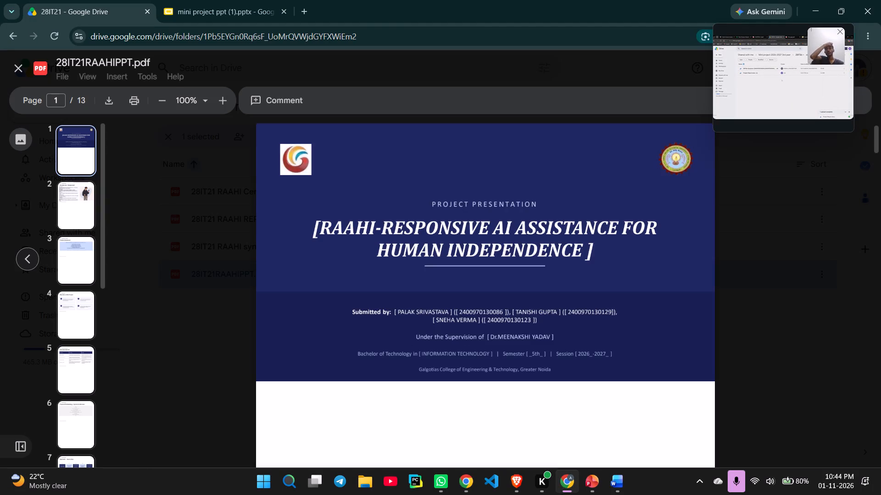
pyautogui.scroll(-1, 387, 268)
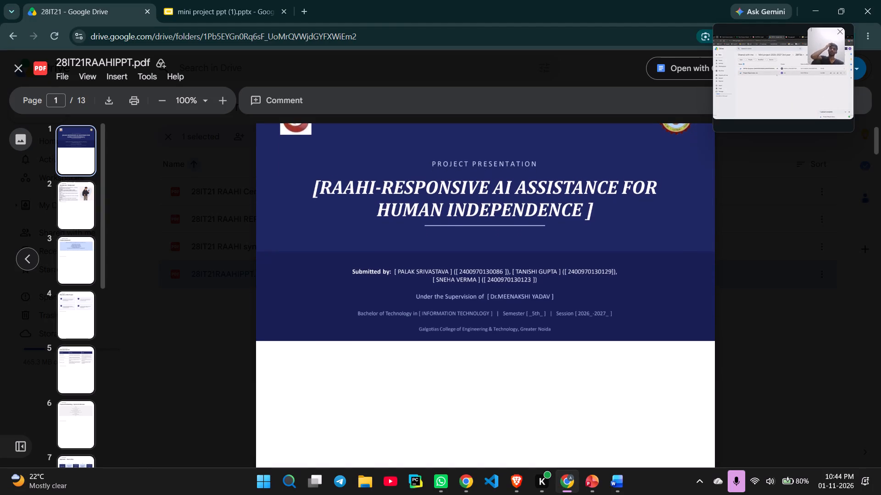
pyautogui.scroll(-2, 387, 268)
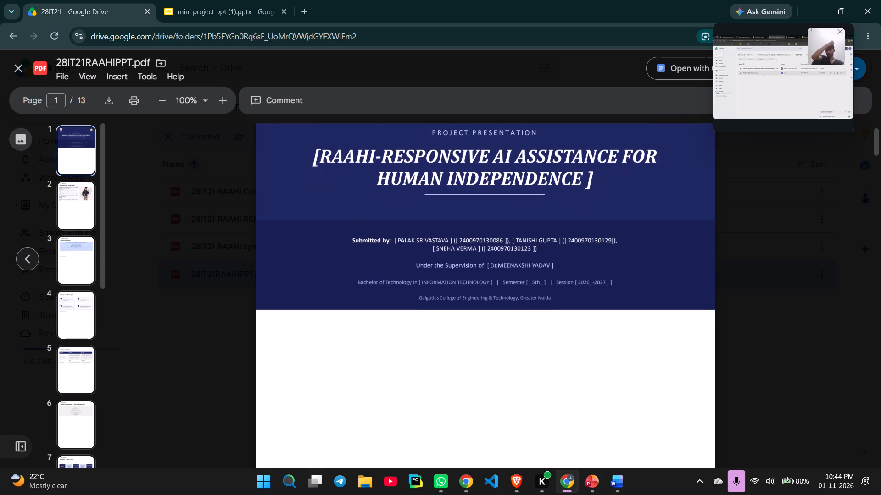
pyautogui.scroll(-1, 387, 268)
pyautogui.scroll(1, 387, 268)
pyautogui.click(15, 73)
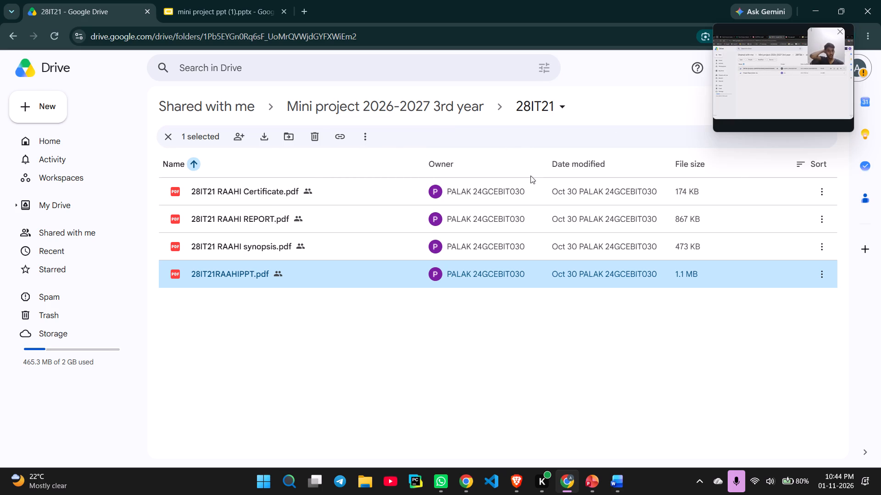
# Switch from the 28IT21 Drive folder to WhatsApp.
pyautogui.click(441, 480)
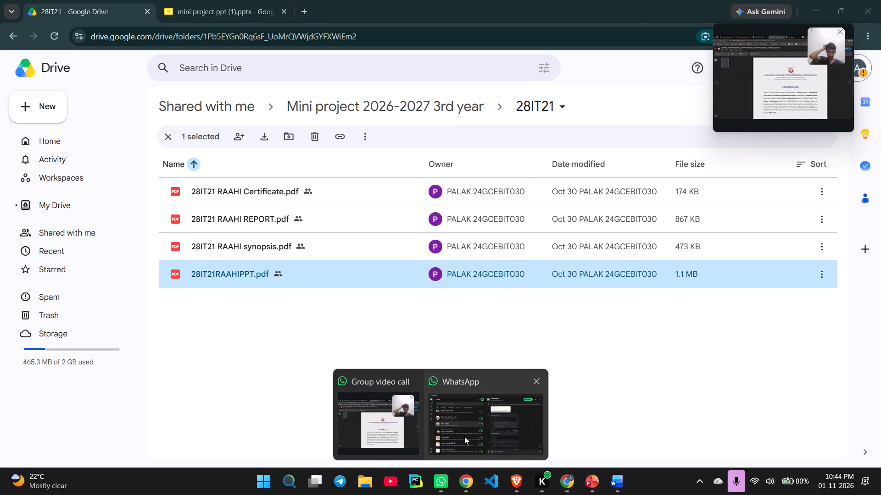
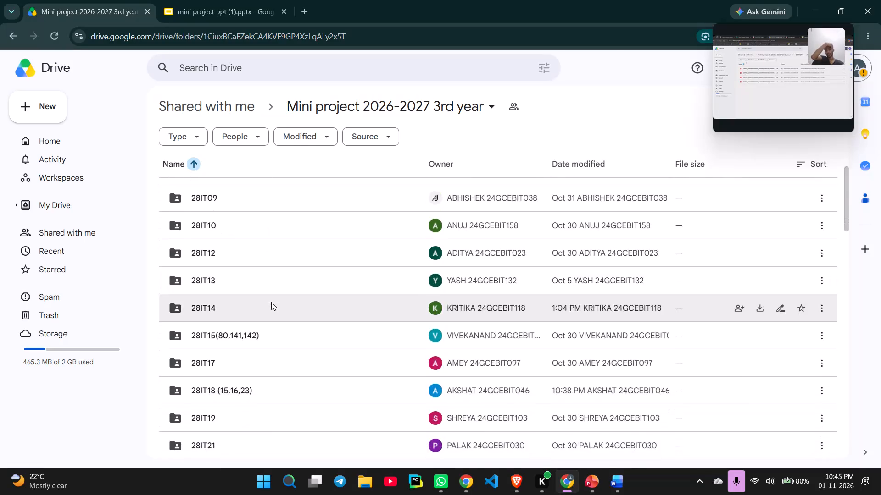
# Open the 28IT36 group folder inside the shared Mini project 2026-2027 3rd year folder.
pyautogui.scroll(-3, 271, 302)
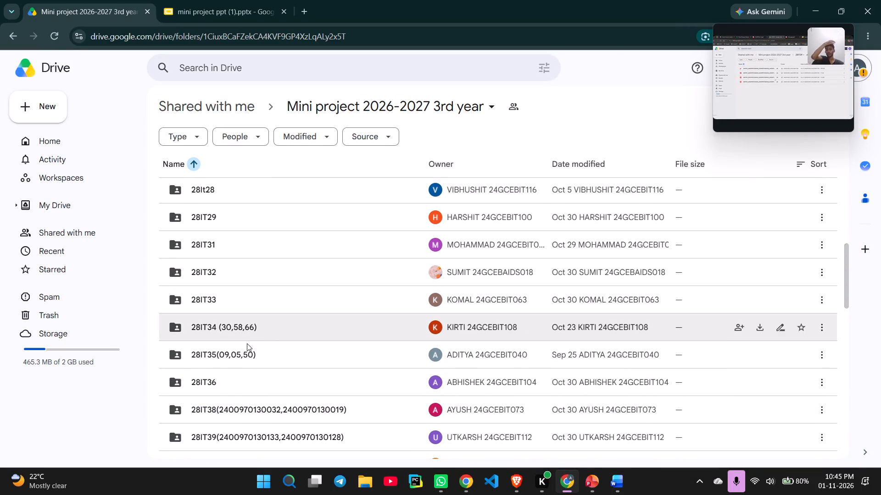
pyautogui.doubleClick(235, 391)
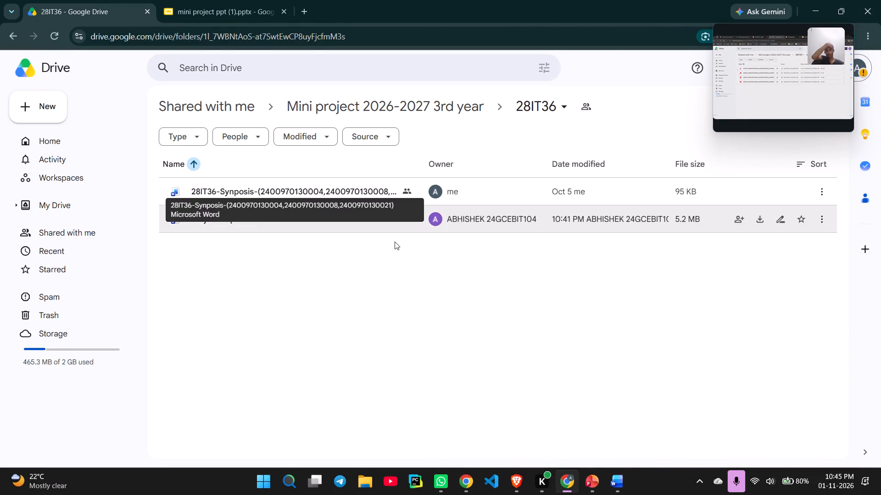
# Switch to WhatsApp, where a chat window and a group video call are open.
pyautogui.click(440, 473)
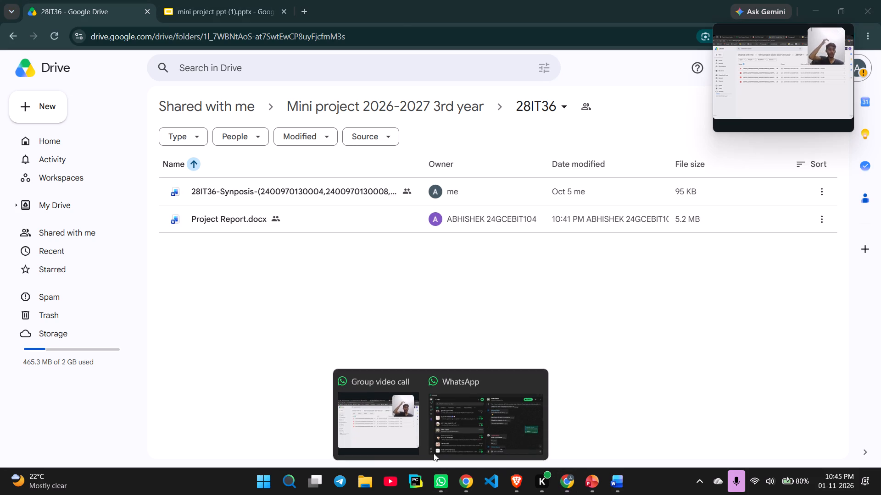
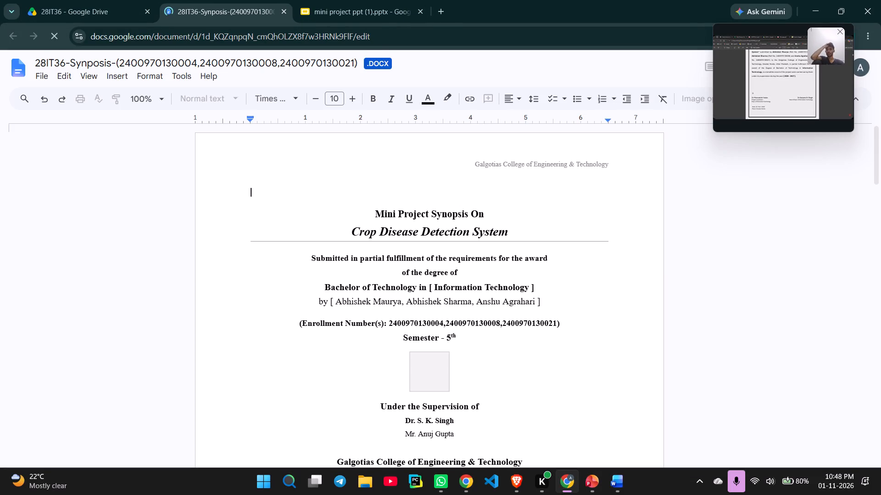
# Skim the 28IT36 synopsis from its cover through Introduction, Literature Review, Proposed Methodology and Tools to the References, and back to the Literature Review.
pyautogui.scroll(-3, 491, 309)
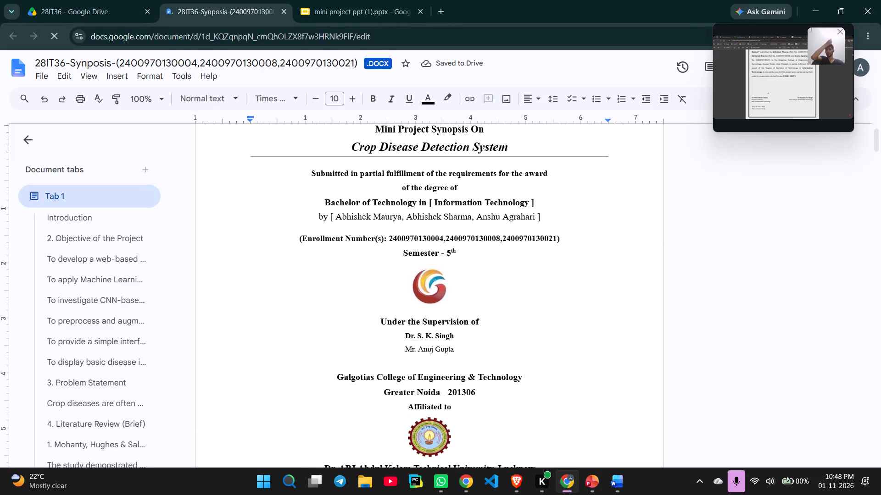
pyautogui.scroll(-8, 450, 291)
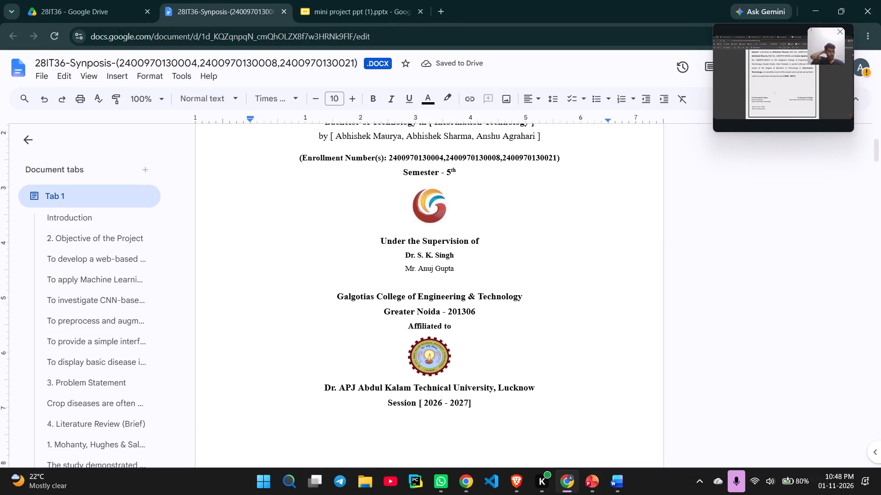
pyautogui.scroll(-10, 450, 291)
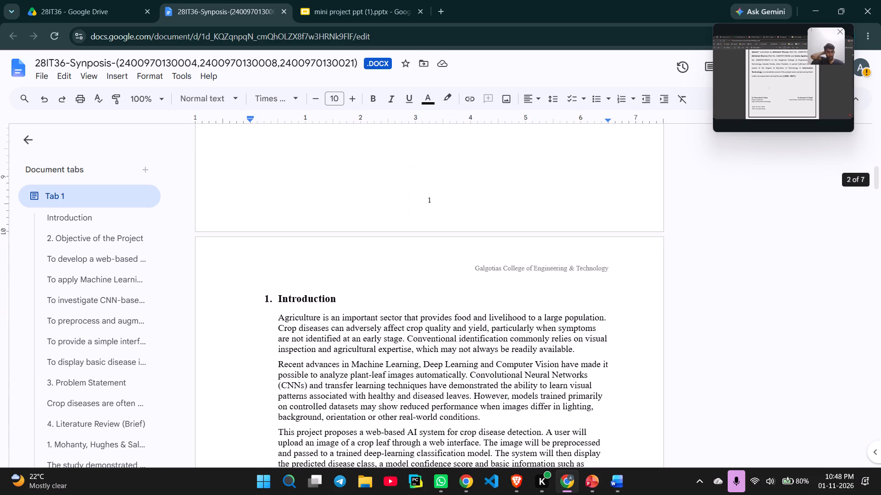
pyautogui.scroll(-9, 450, 291)
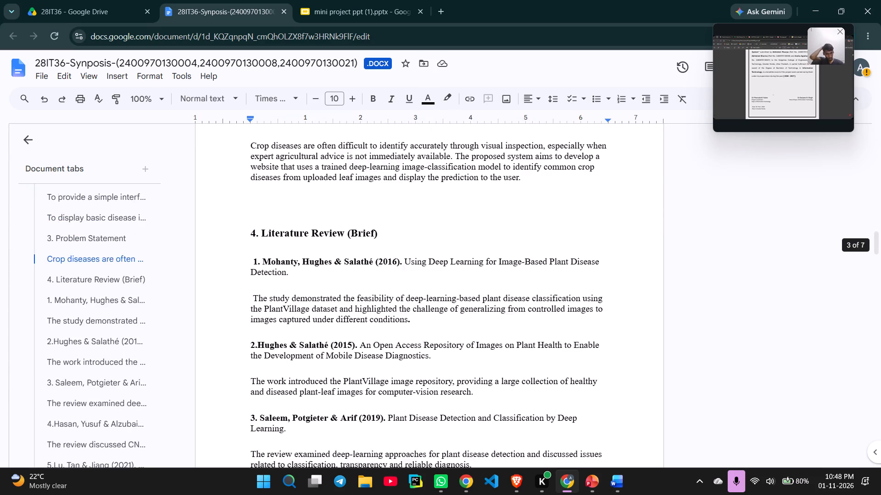
pyautogui.scroll(-9, 450, 291)
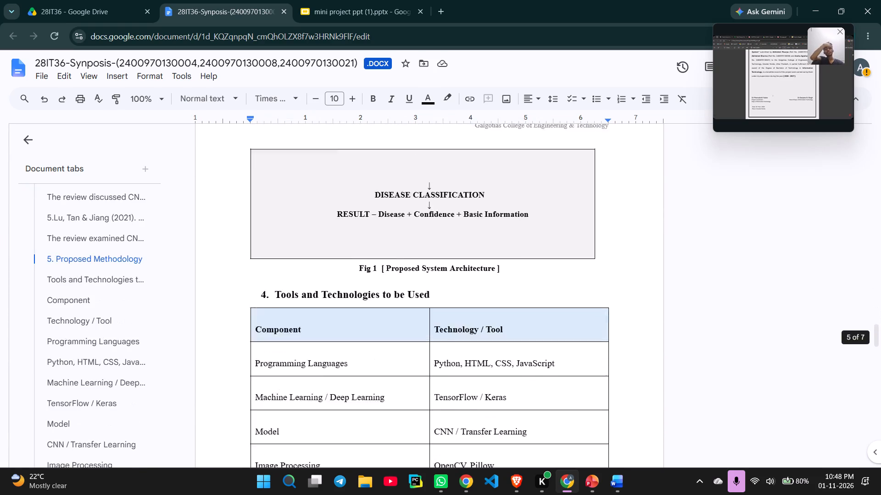
pyautogui.scroll(-7, 450, 291)
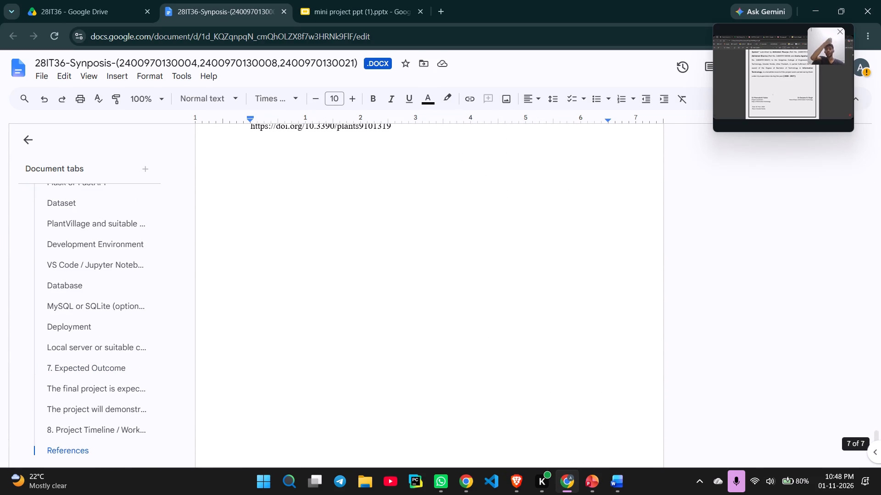
pyautogui.scroll(-5, 450, 291)
pyautogui.scroll(15, 450, 291)
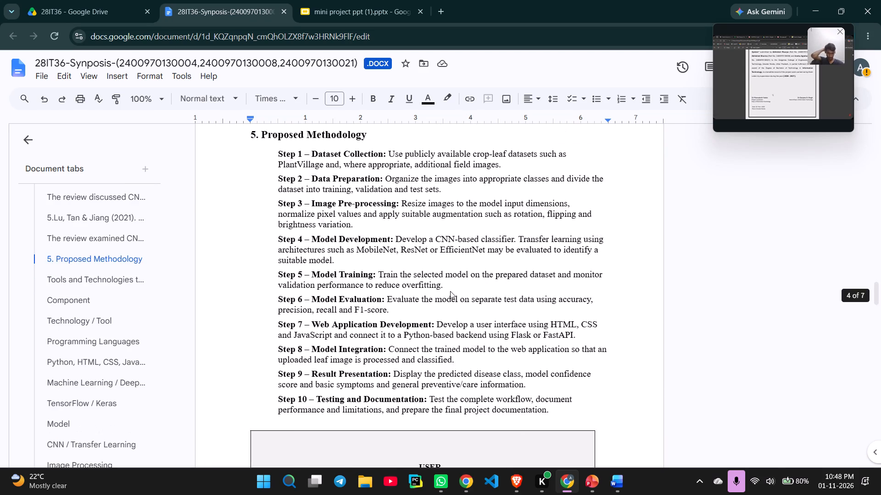
pyautogui.scroll(4, 500, 286)
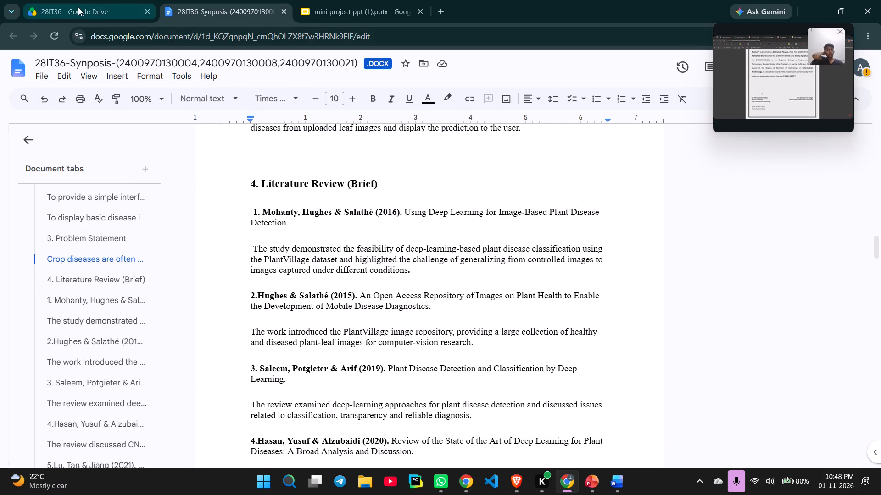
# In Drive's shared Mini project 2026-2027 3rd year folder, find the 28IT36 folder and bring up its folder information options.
pyautogui.click(77, 6)
pyautogui.click(346, 107)
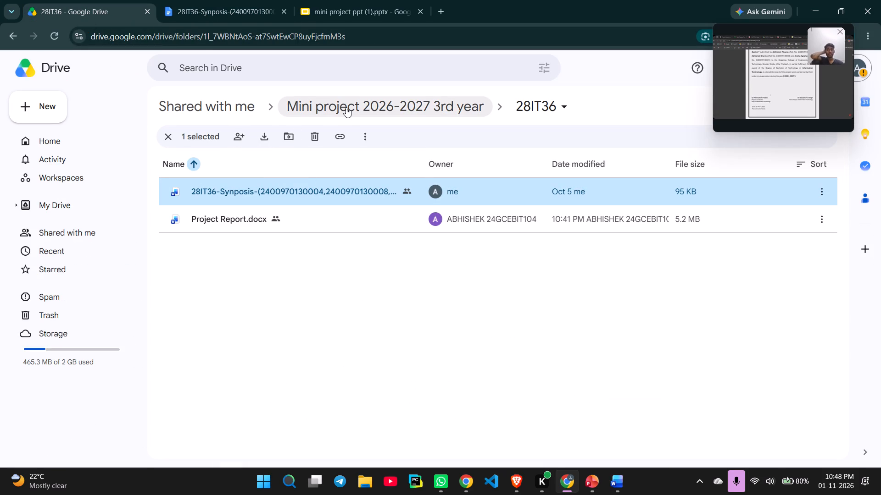
pyautogui.scroll(-1, 427, 337)
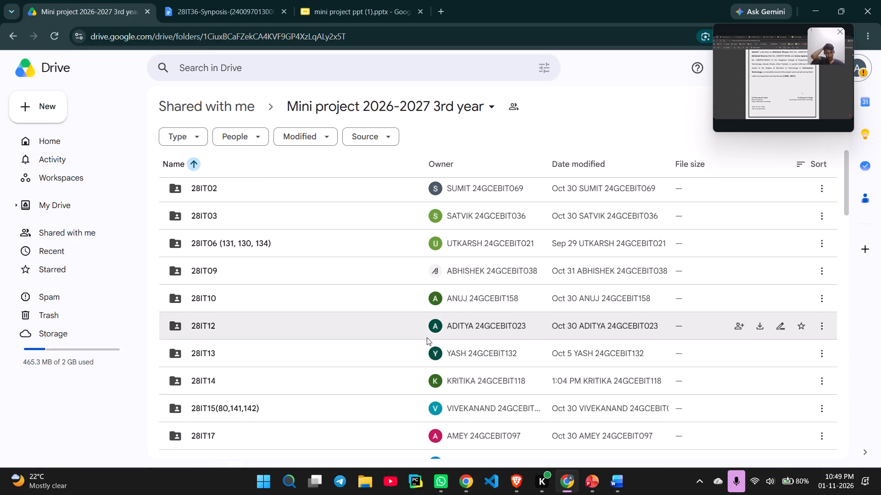
pyautogui.scroll(-4, 427, 337)
pyautogui.scroll(6, 427, 337)
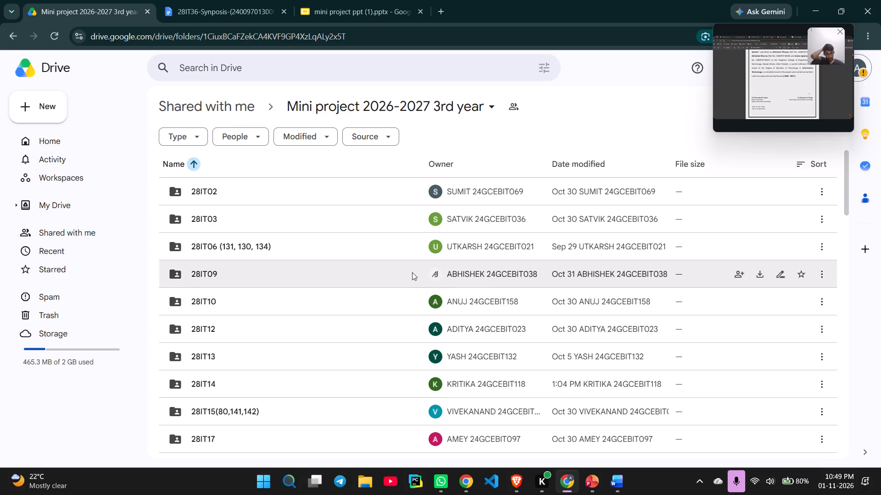
pyautogui.scroll(-2, 452, 376)
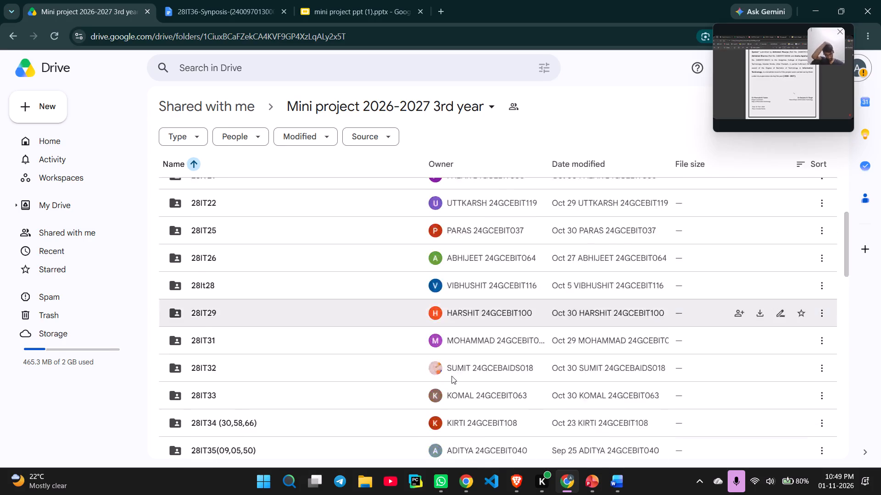
pyautogui.scroll(-5, 452, 376)
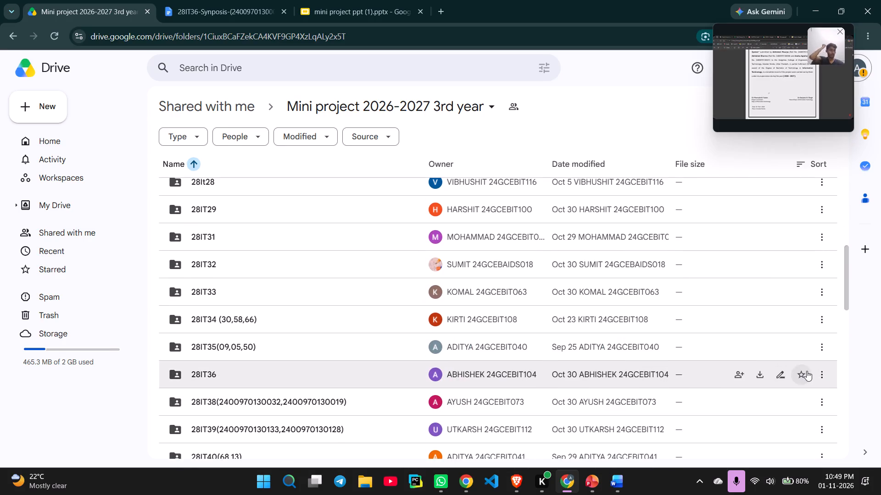
pyautogui.click(825, 375)
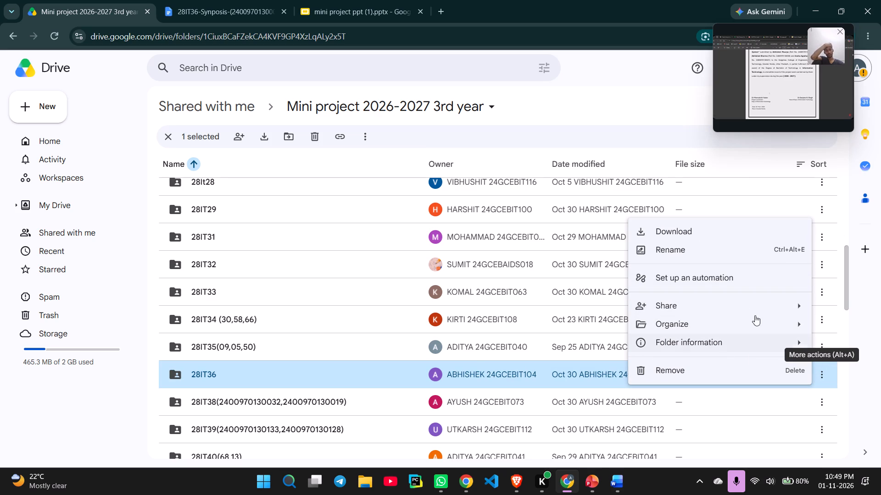
pyautogui.click(744, 337)
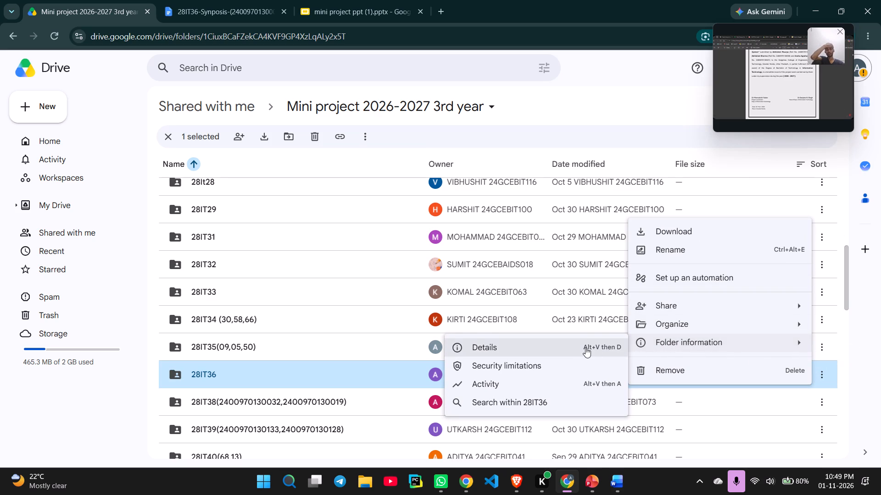
# Examine the 28IT36 folder's details, including who has access, its security limitations and its ownership and modification information.
pyautogui.click(585, 347)
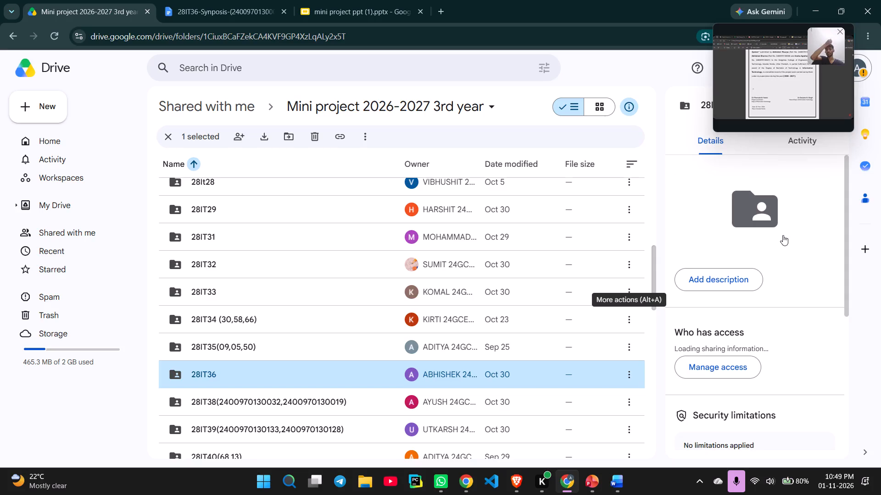
pyautogui.scroll(-4, 783, 235)
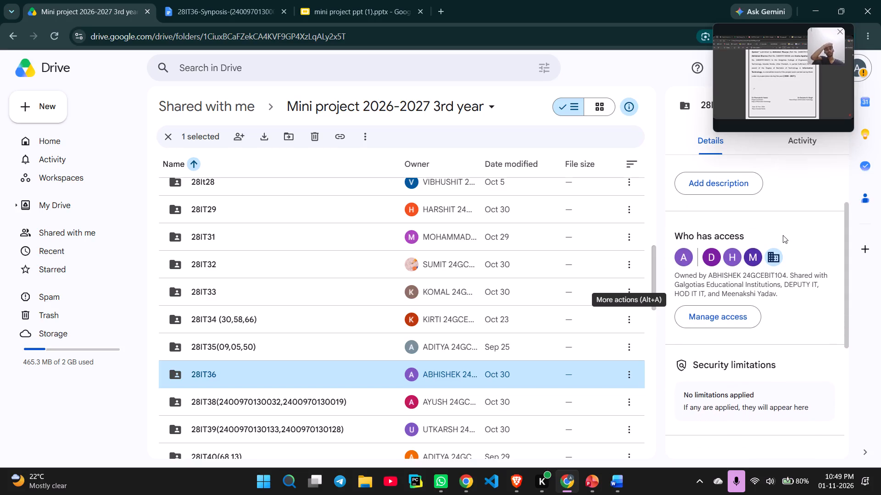
pyautogui.scroll(-1, 783, 235)
pyautogui.click(683, 253)
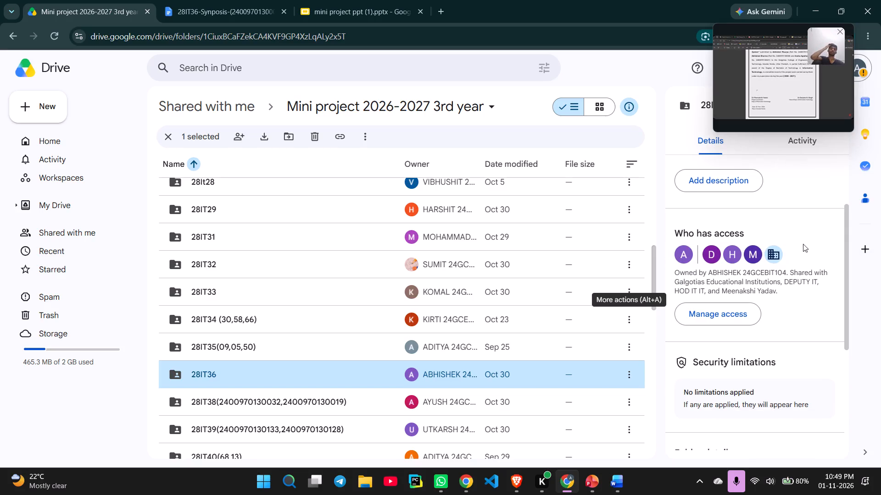
pyautogui.scroll(-2, 775, 345)
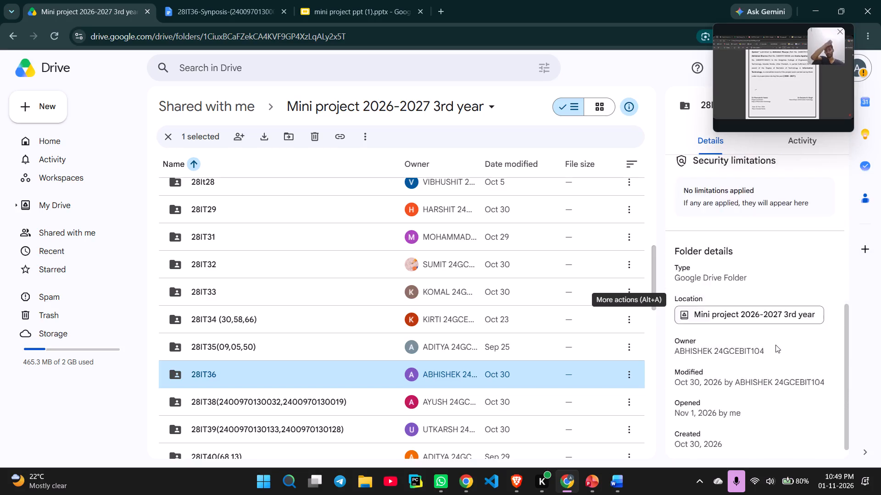
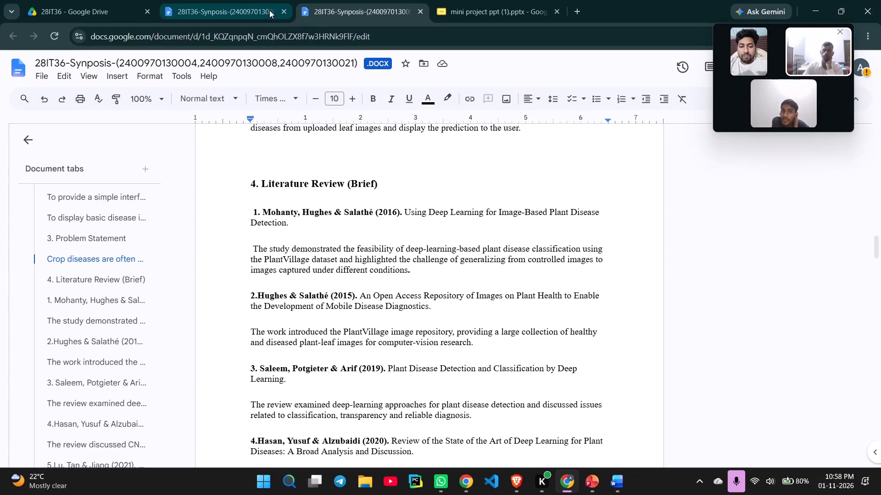
# Return to the 28IT36 folder in Google Drive and reload it to refresh its file list.
pyautogui.click(226, 13)
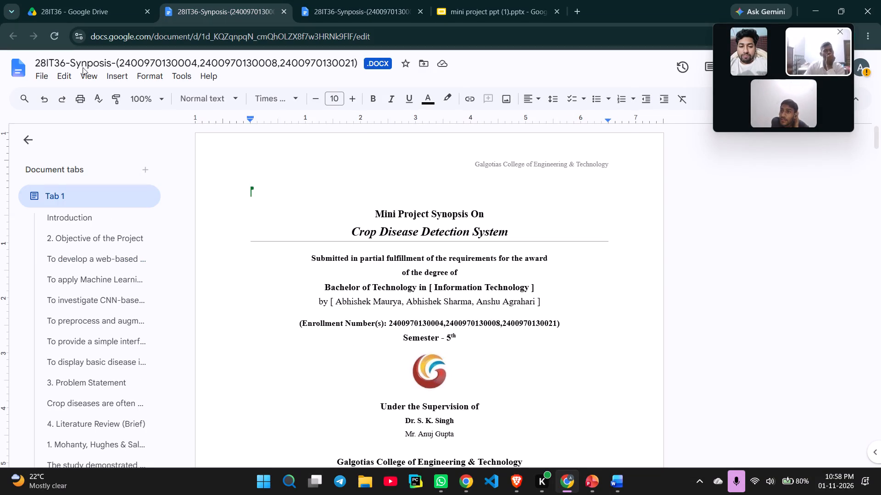
pyautogui.click(87, 0)
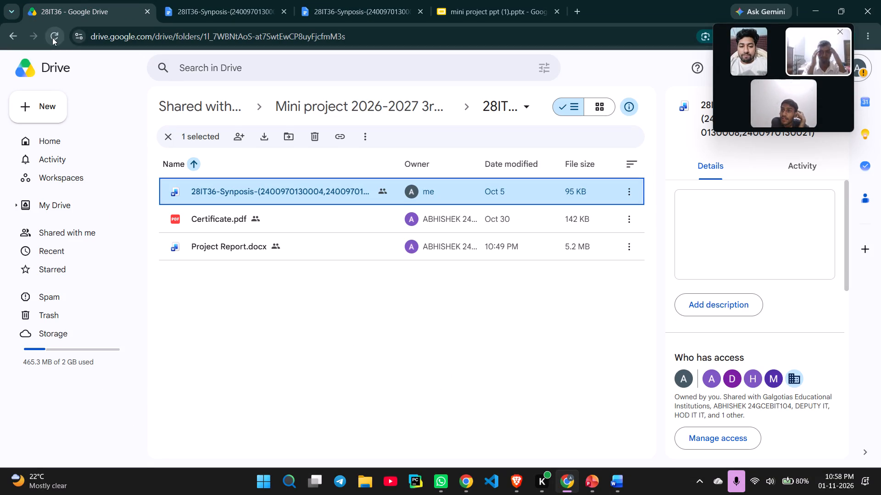
pyautogui.click(52, 38)
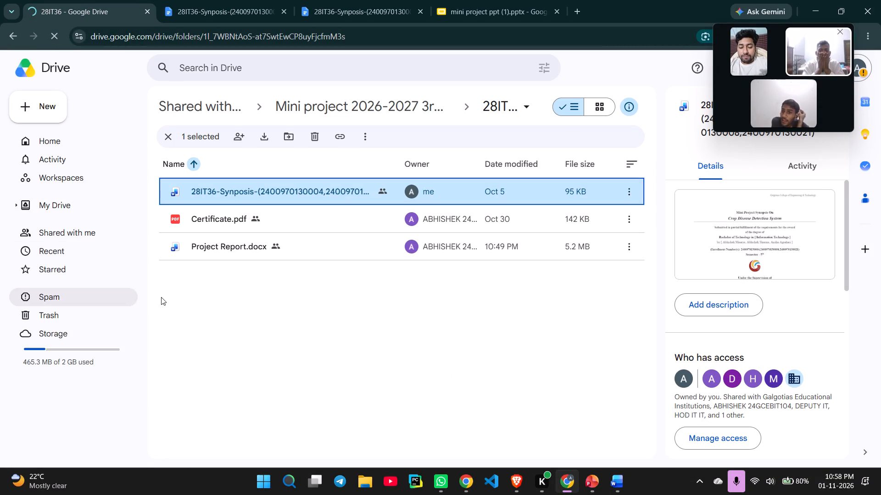
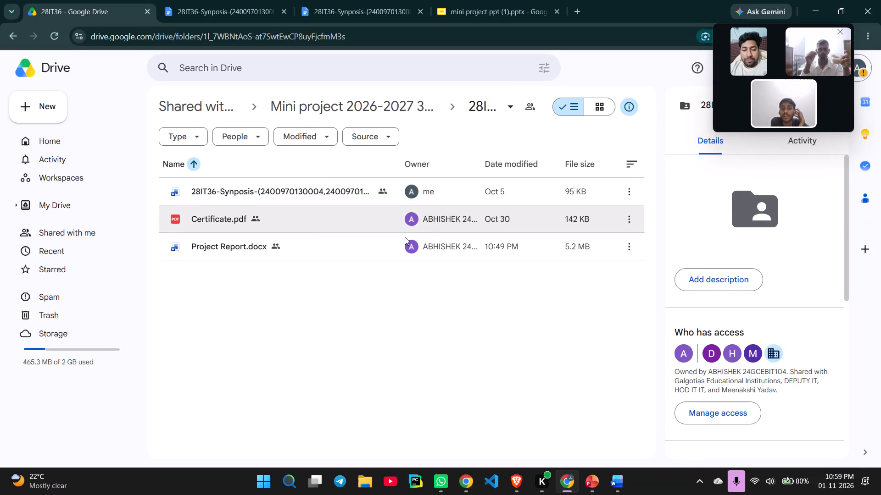
# Open Certificate.pdf from the 28IT36 folder, examine its project title, team member and academic year details, and return to the folder.
pyautogui.click(468, 294)
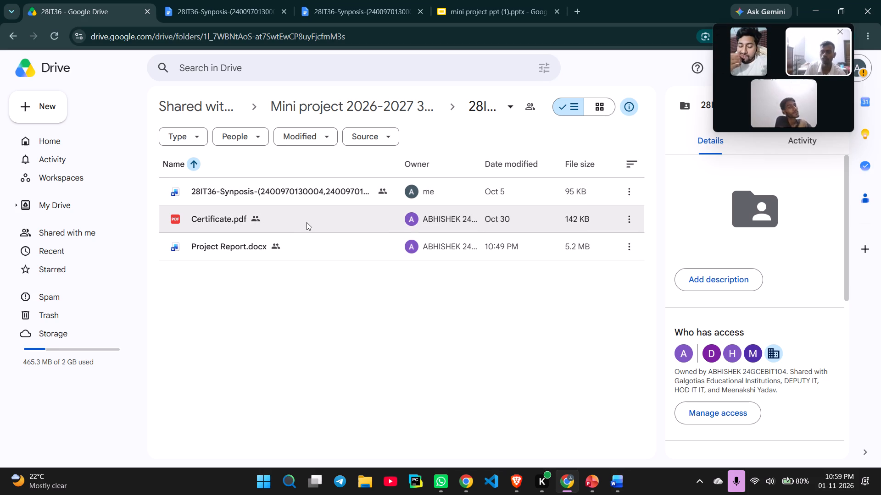
pyautogui.doubleClick(267, 212)
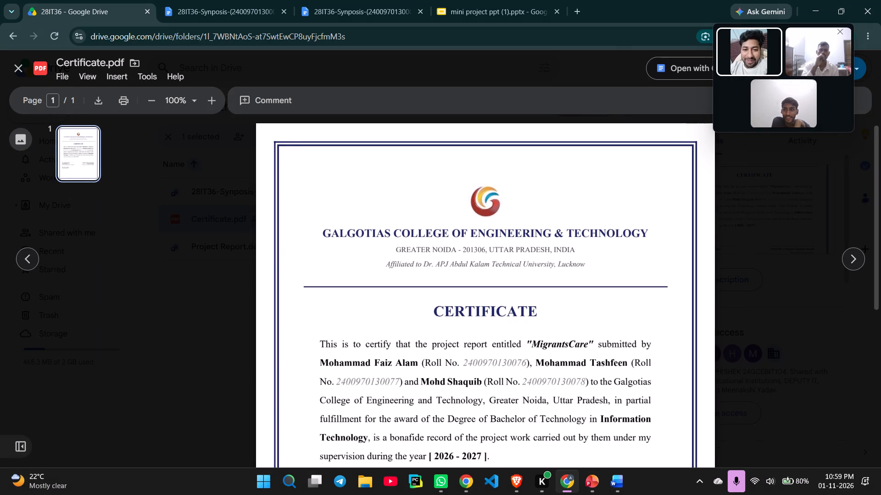
pyautogui.click(24, 66)
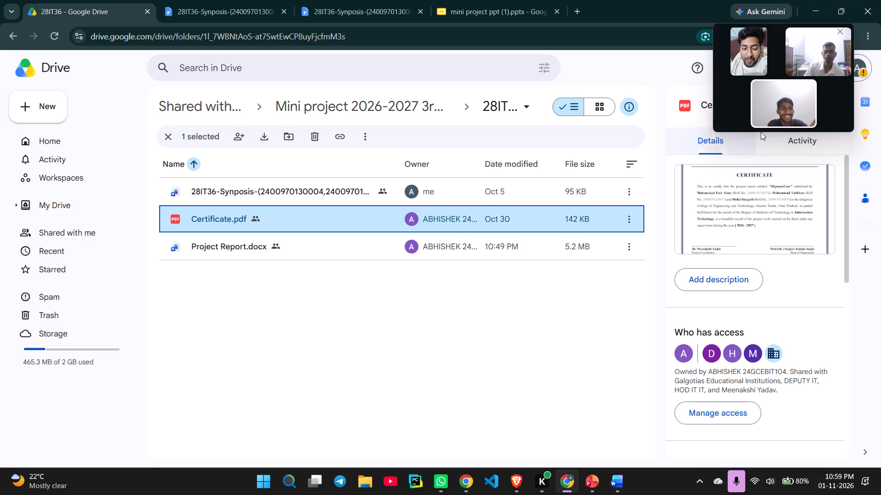
pyautogui.doubleClick(230, 219)
pyautogui.hscroll(1, 497, 286)
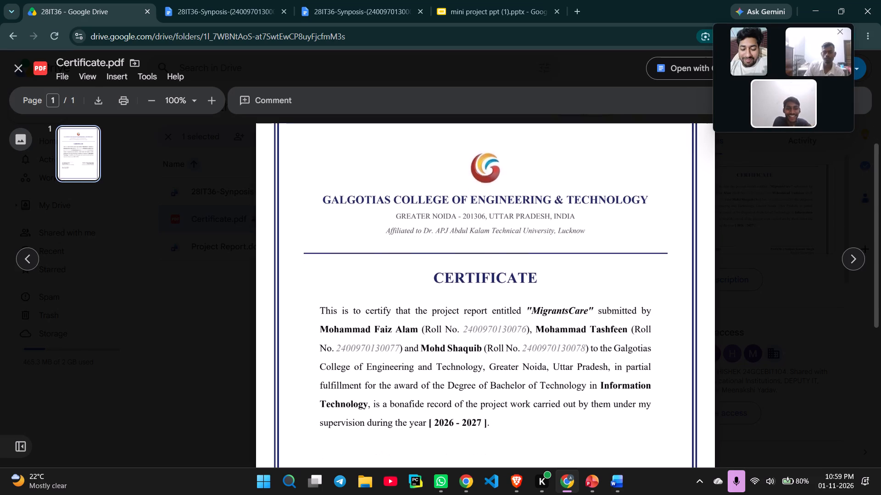
pyautogui.hscroll(2, 497, 286)
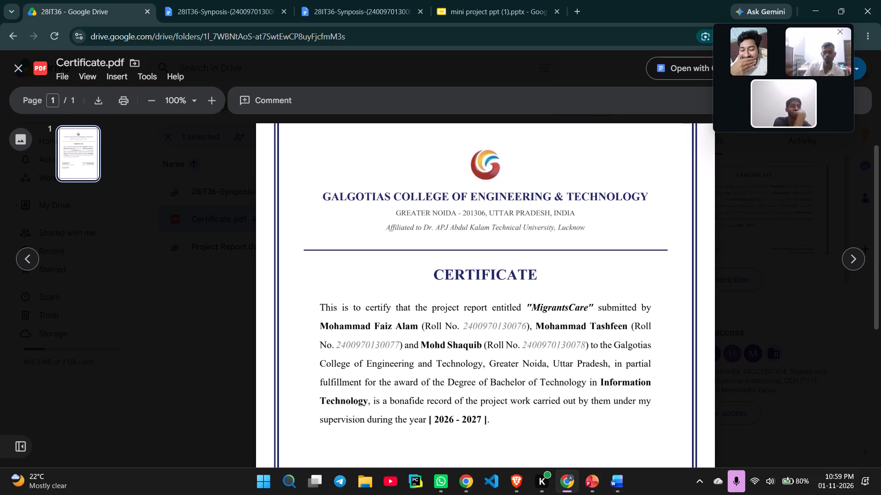
pyautogui.hscroll(1, 497, 286)
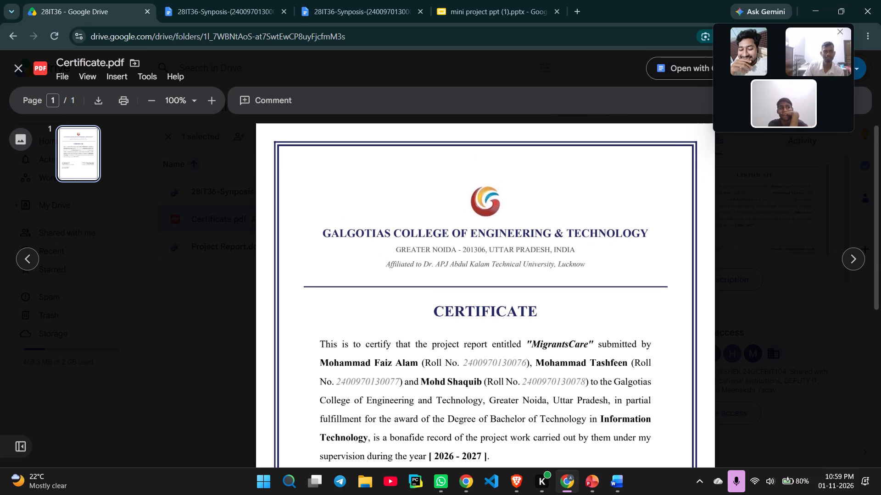
pyautogui.click(23, 70)
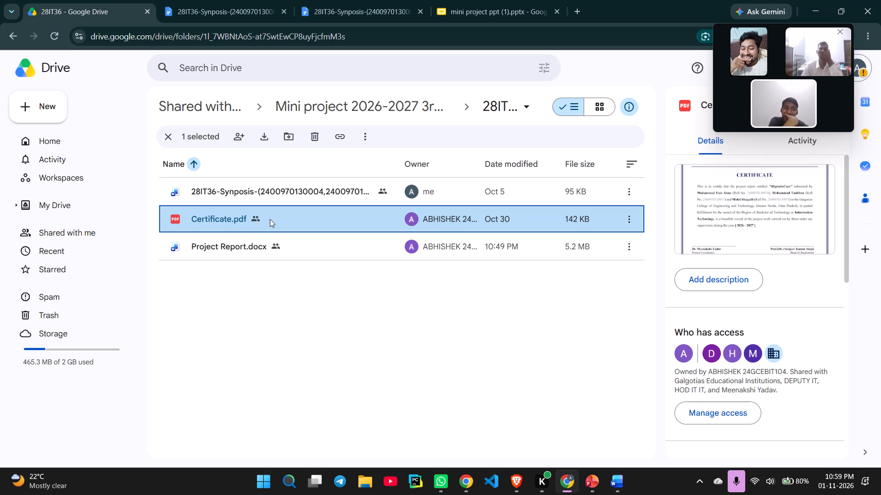
# Try to reopen Certificate.pdf from the 28IT36 folder's file list.
pyautogui.click(201, 219)
pyautogui.click(201, 219)
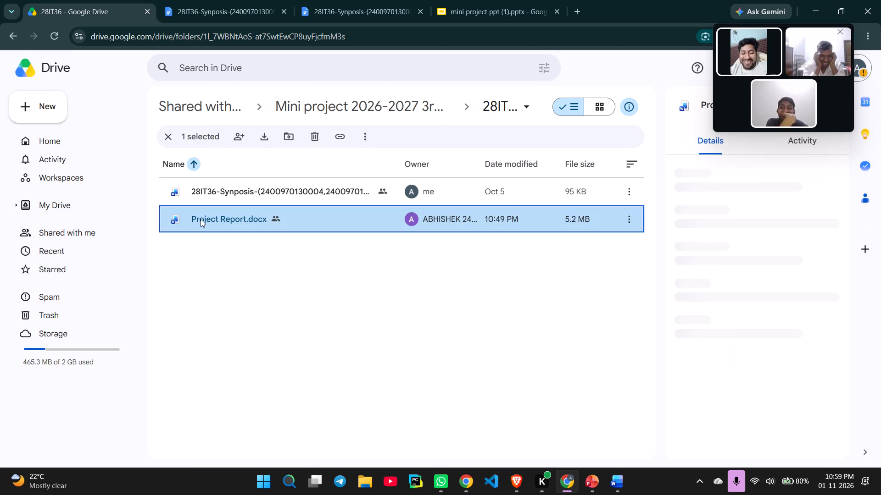
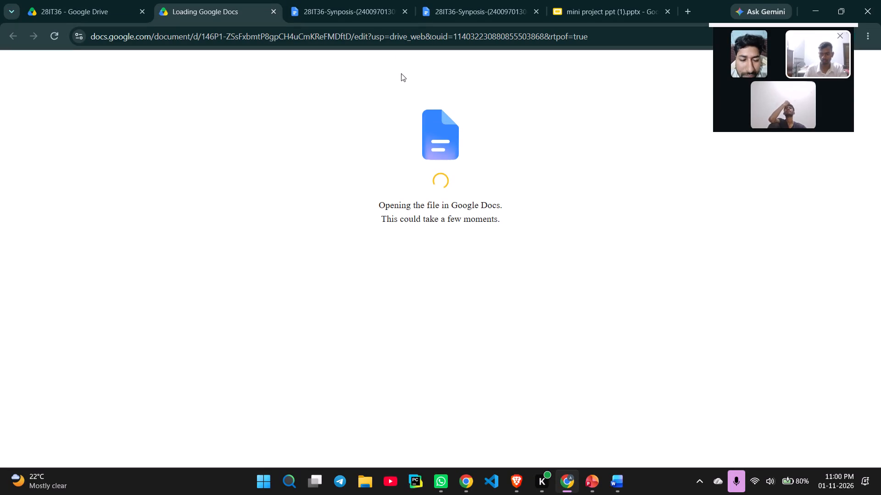
# Close the second open copy of the 28IT36 synopsis document and bring up the mini project ppt (1) presentation.
pyautogui.click(475, 8)
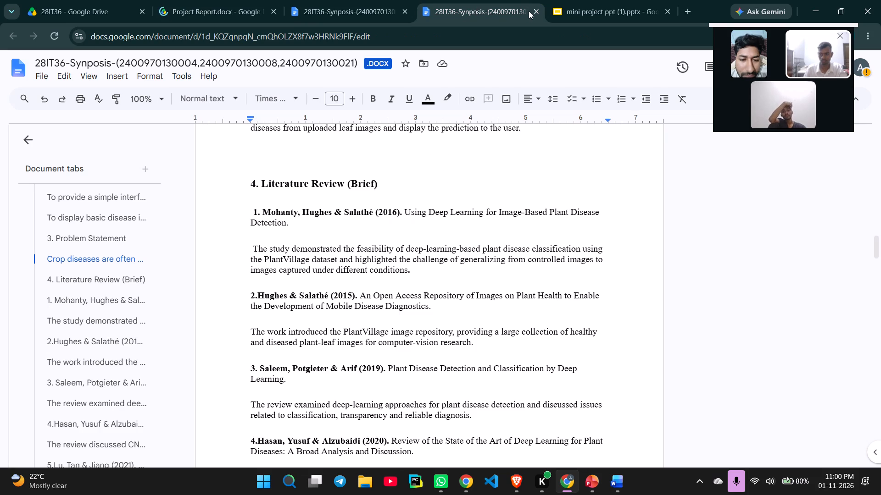
pyautogui.click(531, 11)
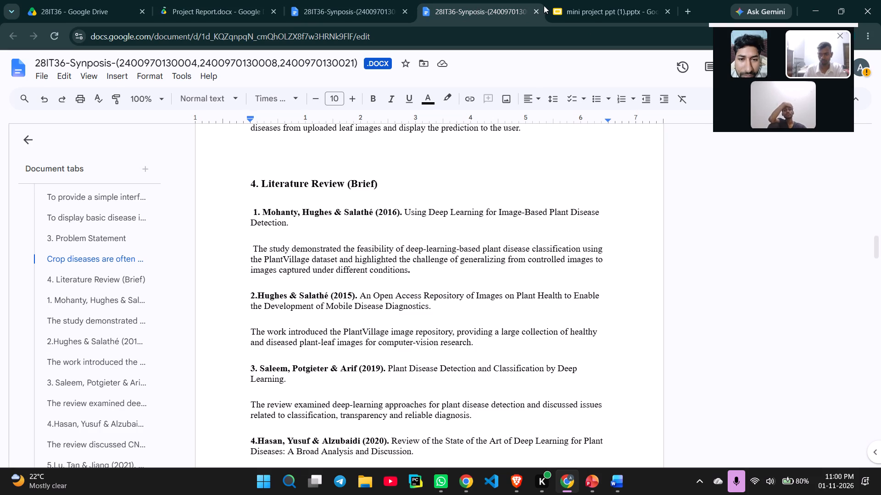
pyautogui.click(536, 10)
pyautogui.click(498, 5)
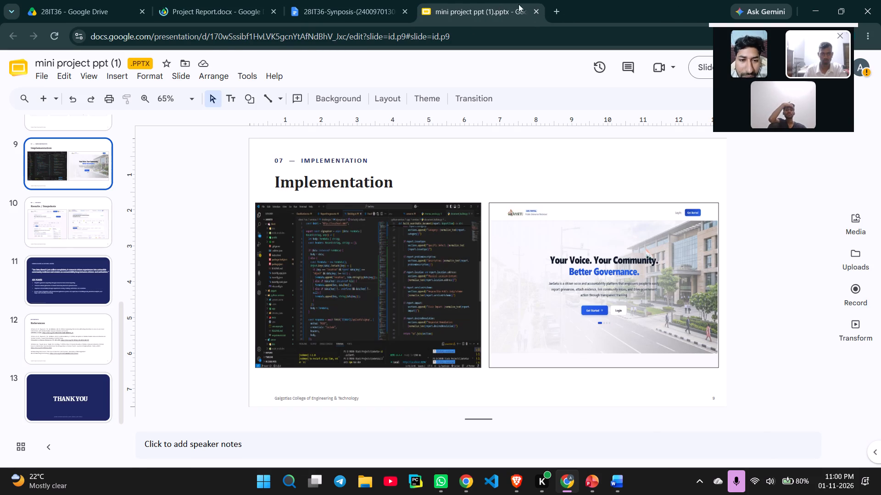
# Close the mini project ppt (1) presentation and the 28IT36 synopsis document.
pyautogui.click(535, 11)
pyautogui.click(418, 10)
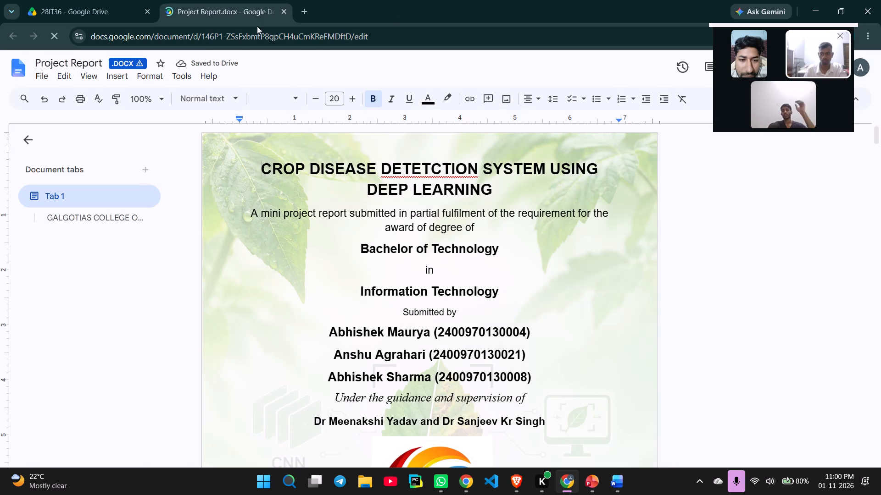
# Refresh the 28IT36 folder in Drive, open certificate.pdf and examine its certification text, signatory details, date and place.
pyautogui.click(70, 0)
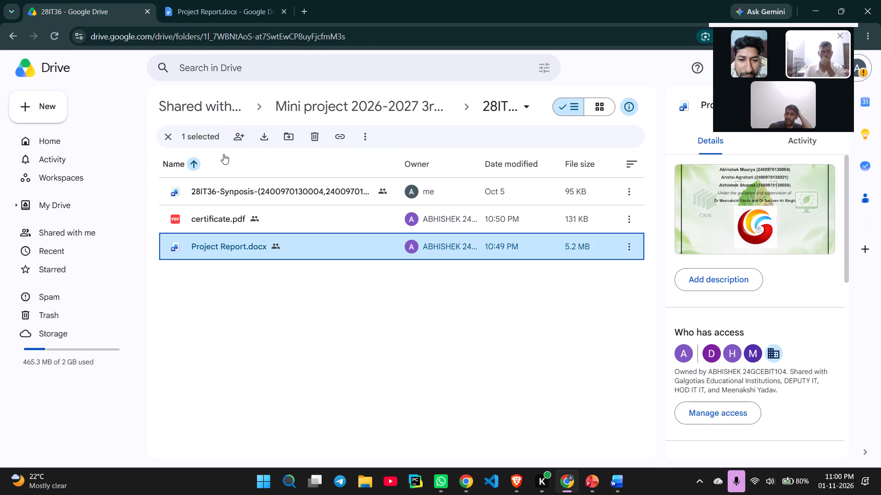
pyautogui.click(55, 35)
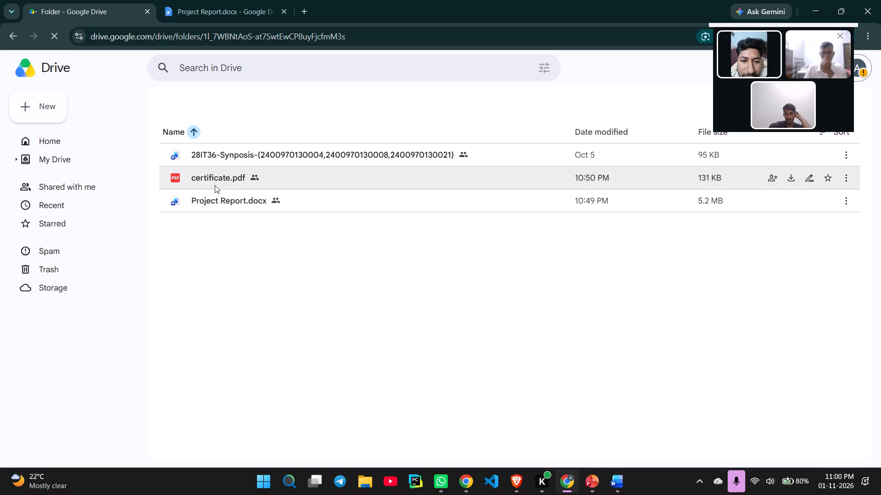
pyautogui.doubleClick(215, 182)
pyautogui.doubleClick(217, 206)
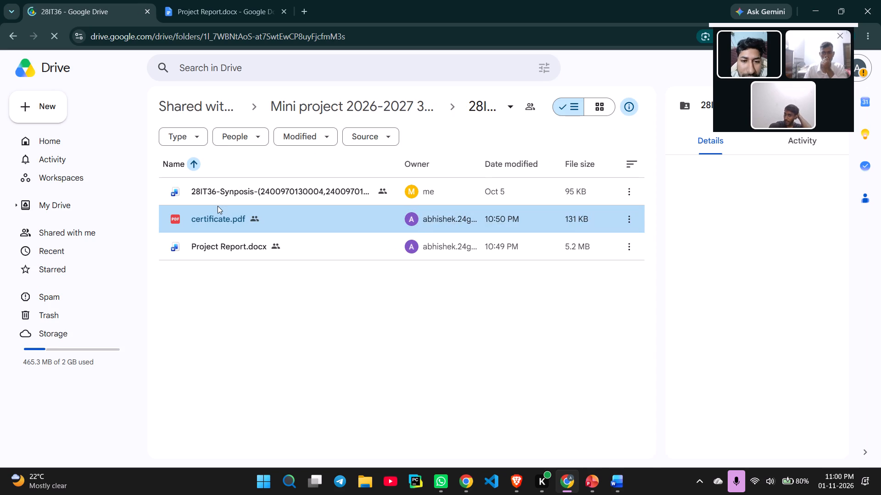
pyautogui.click(236, 236)
pyautogui.doubleClick(233, 225)
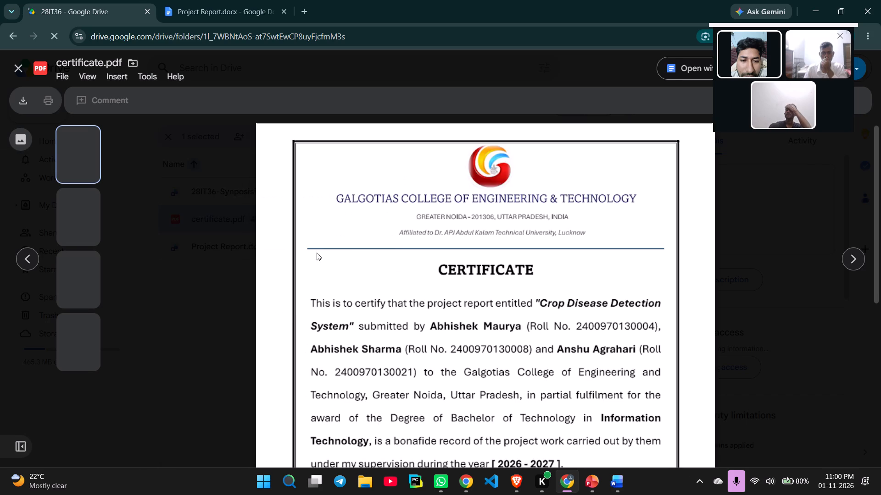
pyautogui.scroll(-2, 401, 284)
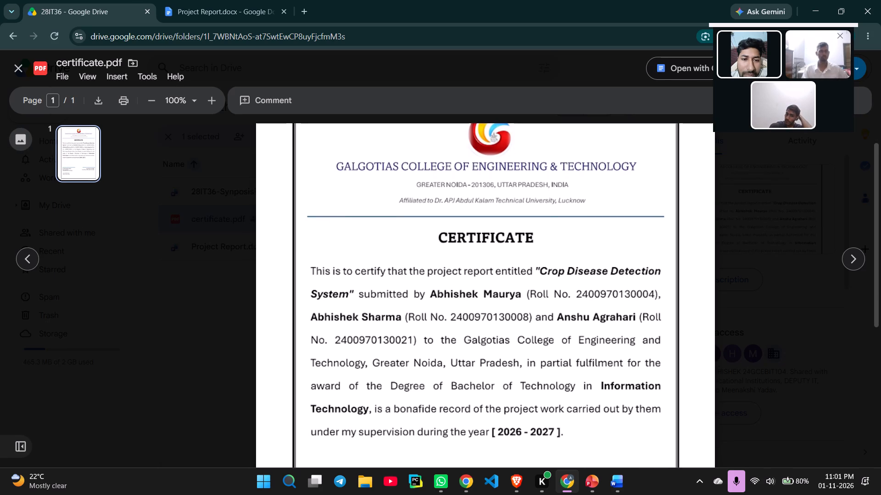
pyautogui.scroll(-5, 401, 284)
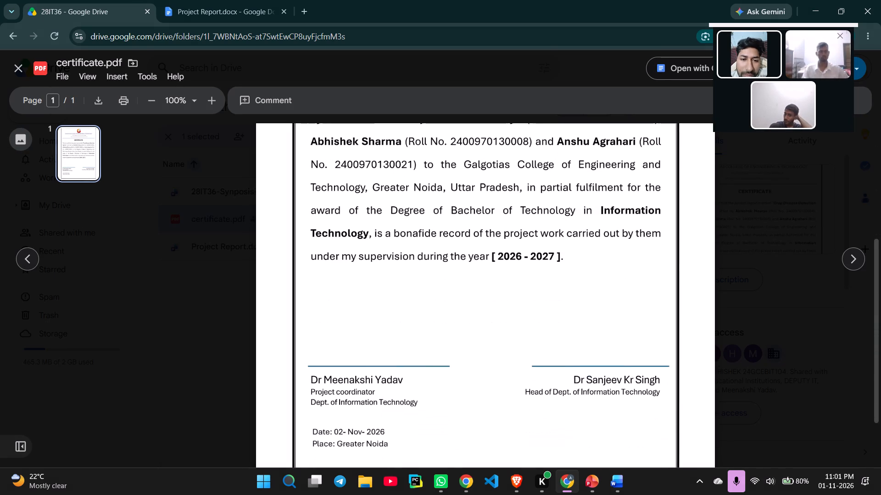
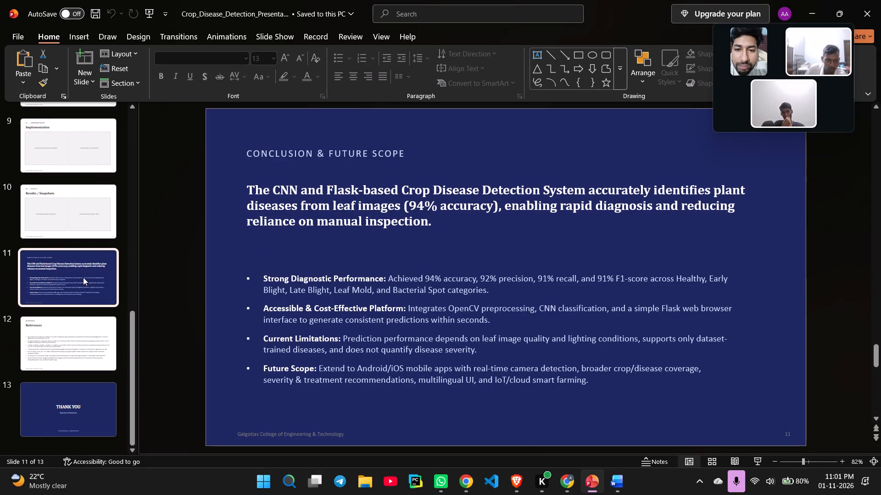
# Check the slides from References back to Implementation, and place the text cursor in the Insert Code / File Structure Screenshot placeholder.
pyautogui.click(70, 321)
pyautogui.click(66, 248)
pyautogui.click(68, 229)
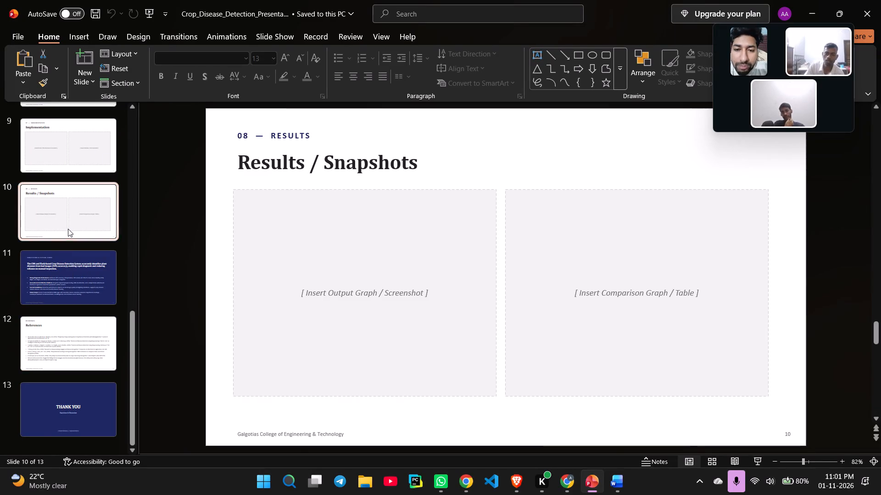
pyautogui.scroll(1, 68, 229)
pyautogui.click(85, 209)
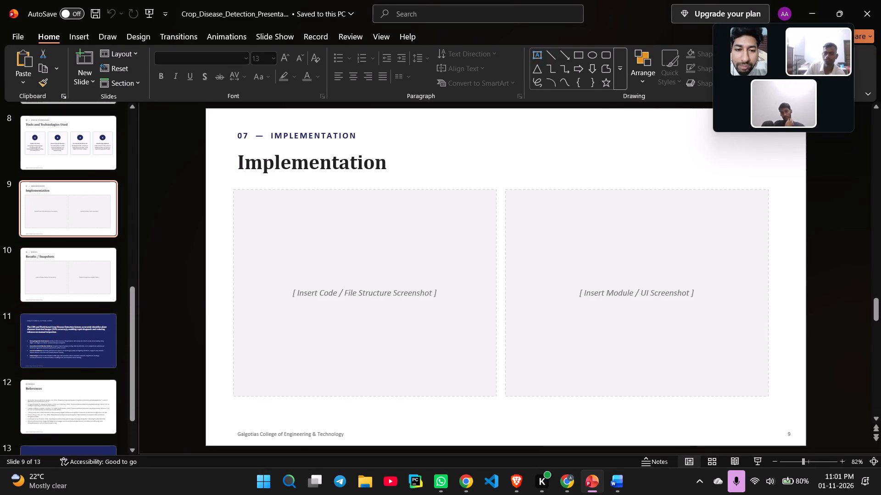
pyautogui.click(390, 295)
pyautogui.click(442, 288)
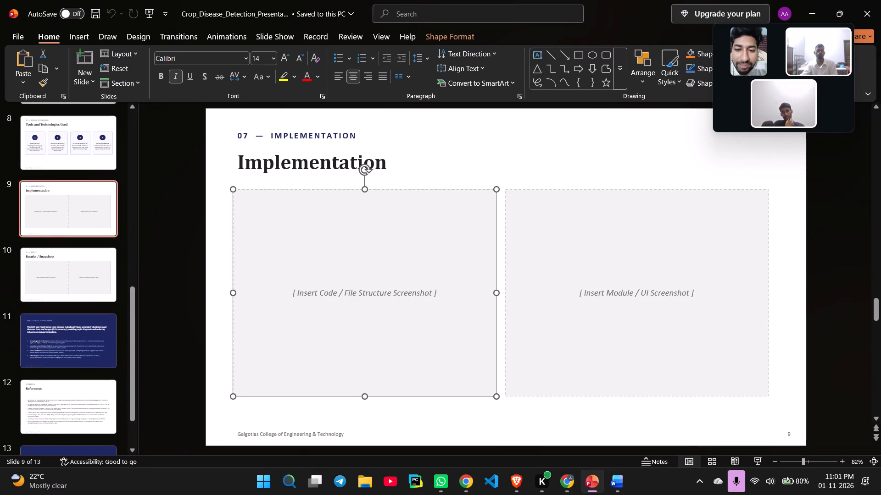
pyautogui.click(437, 297)
pyautogui.click(439, 296)
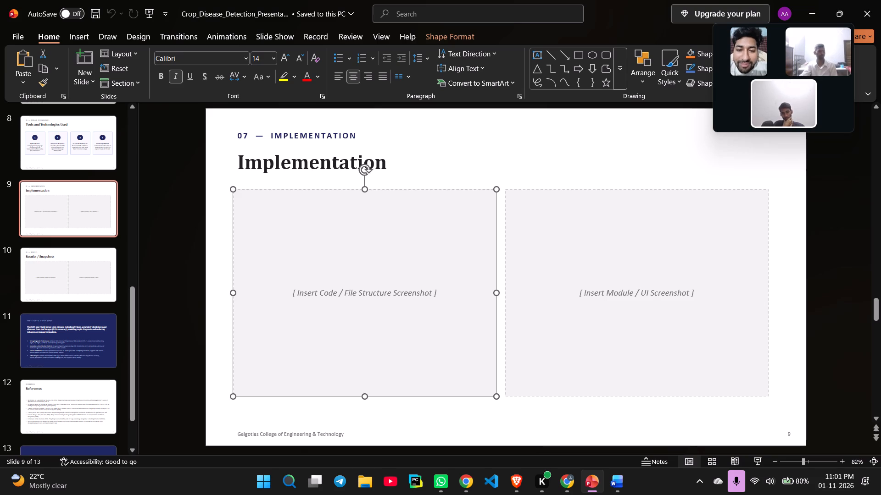
pyautogui.rightClick(430, 294)
pyautogui.rightClick(418, 297)
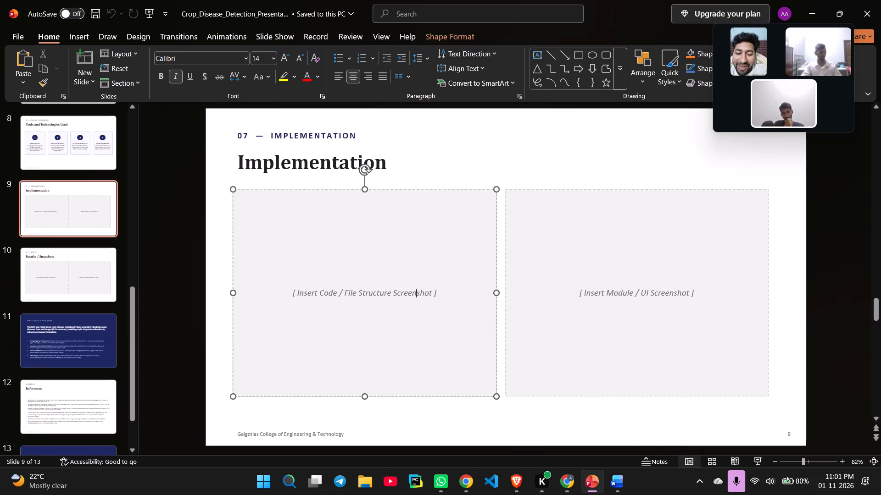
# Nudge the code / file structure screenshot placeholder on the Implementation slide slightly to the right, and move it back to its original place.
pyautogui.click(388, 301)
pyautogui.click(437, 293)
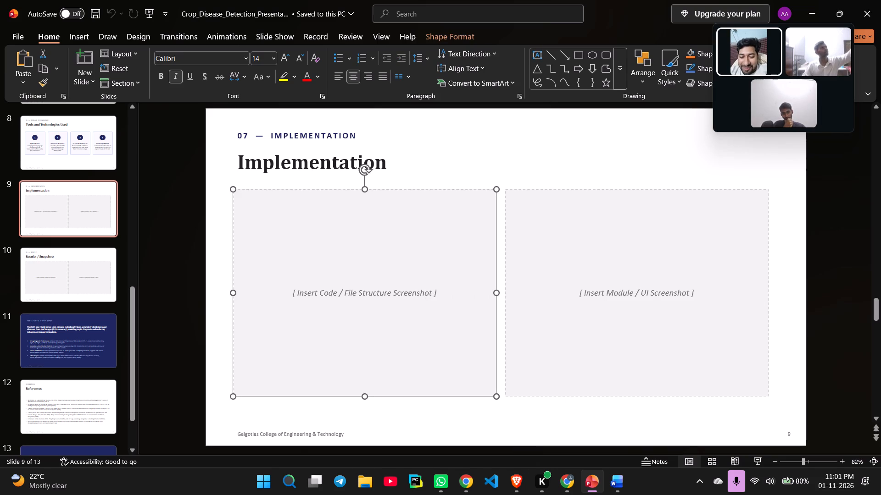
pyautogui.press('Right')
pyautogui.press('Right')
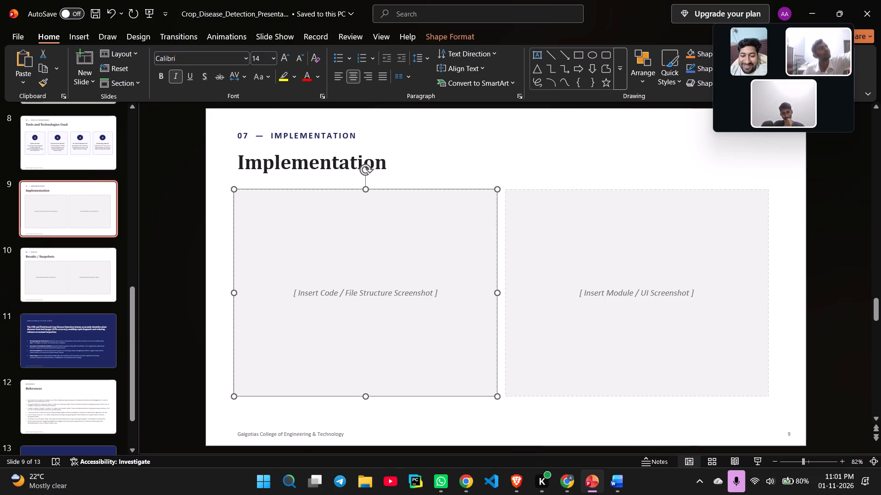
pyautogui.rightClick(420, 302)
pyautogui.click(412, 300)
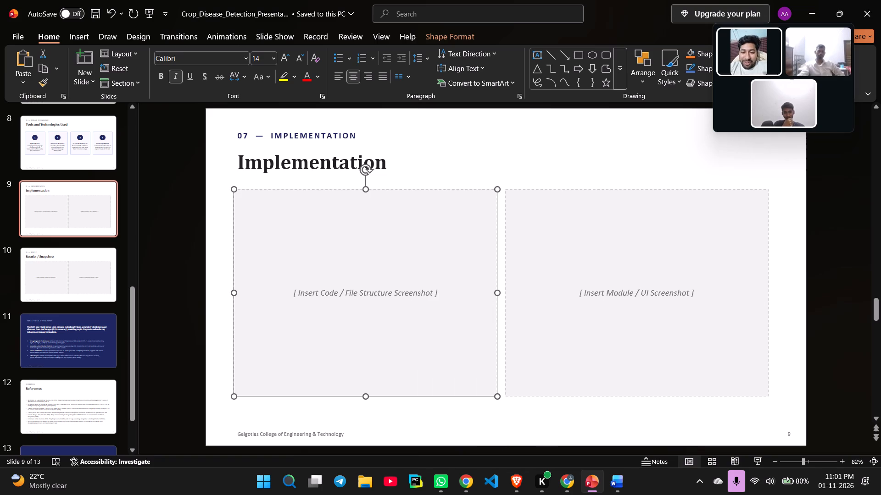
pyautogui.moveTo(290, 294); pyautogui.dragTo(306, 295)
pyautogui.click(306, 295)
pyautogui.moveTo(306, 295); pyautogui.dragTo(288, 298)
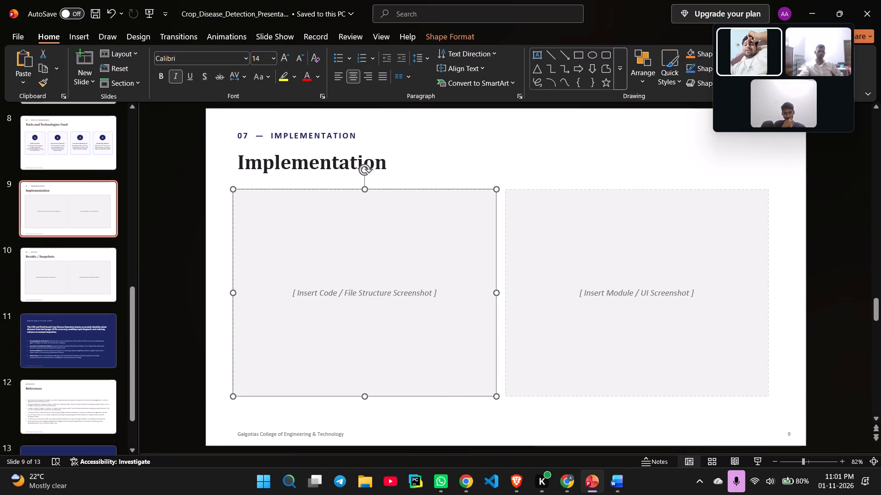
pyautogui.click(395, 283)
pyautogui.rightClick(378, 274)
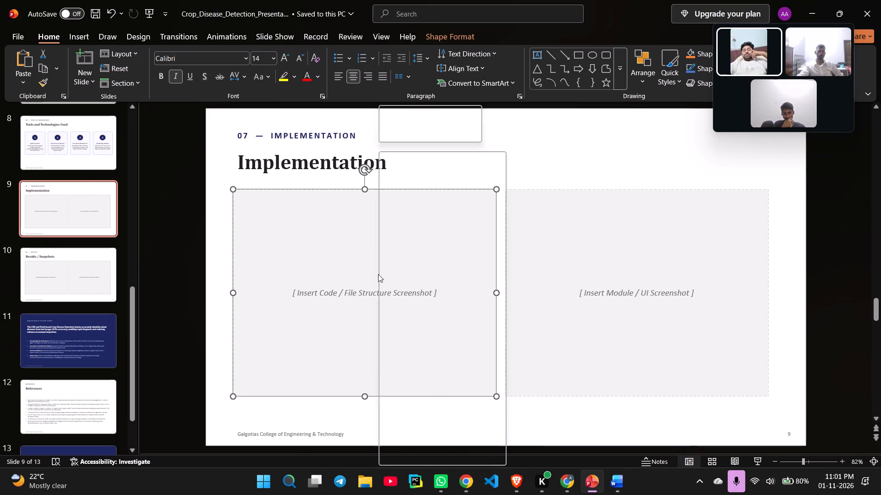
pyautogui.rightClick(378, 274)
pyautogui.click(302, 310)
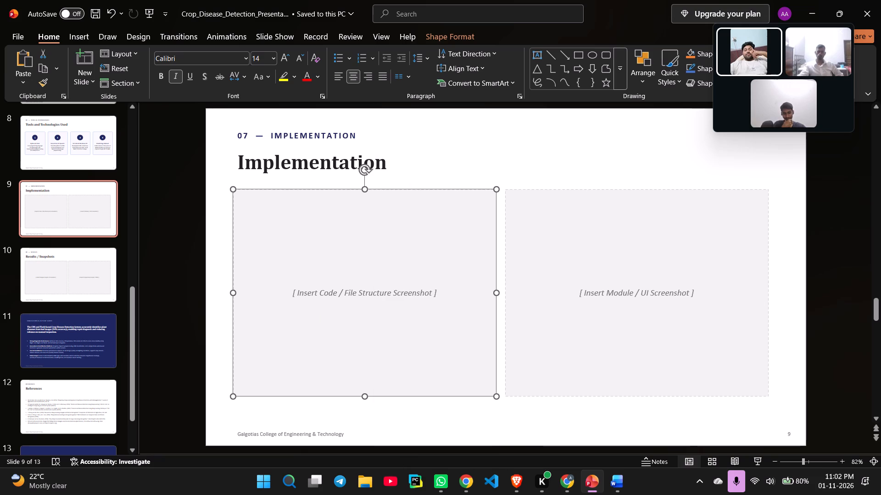
# Switch to WhatsApp, bringing up its open windows to choose from.
pyautogui.click(442, 482)
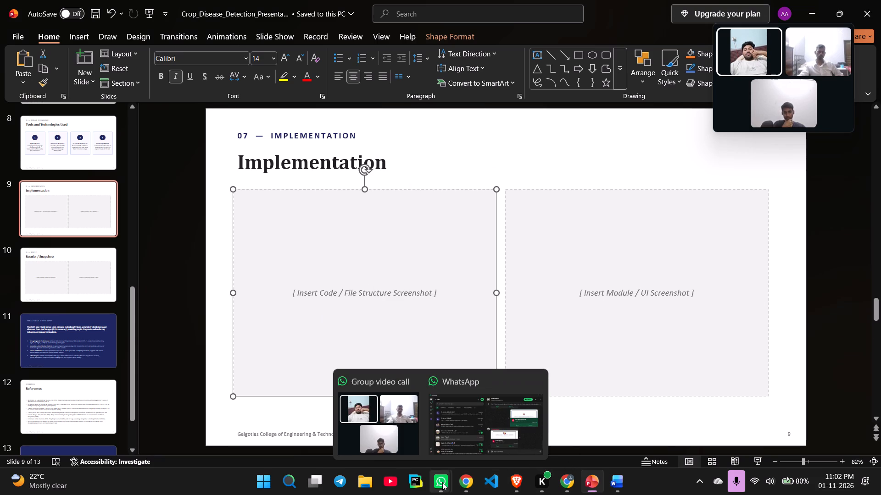
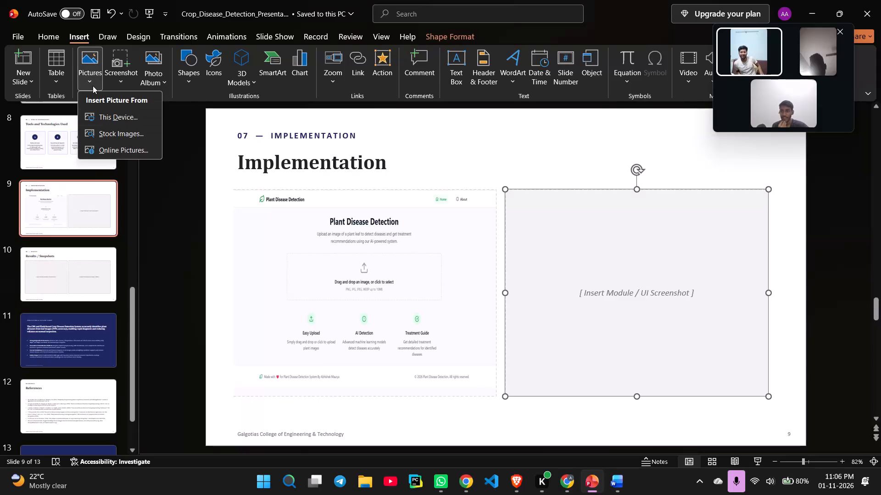
# Insert the WhatsApp image 2026-11-01 at 10.20.28 from the Downloads folder onto the Implementation slide.
pyautogui.click(114, 118)
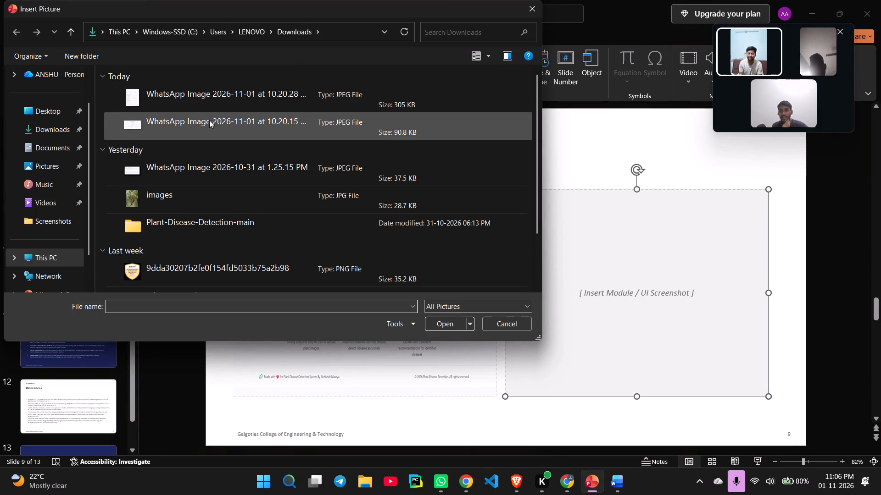
pyautogui.click(218, 123)
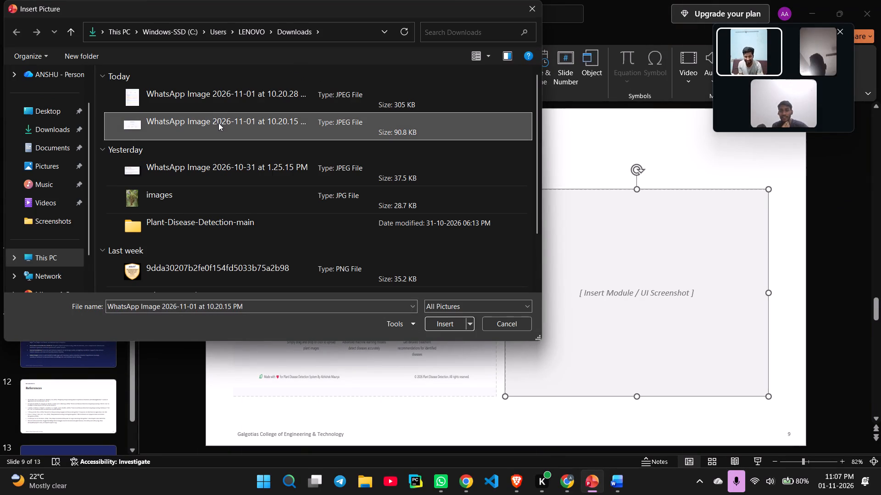
pyautogui.click(214, 96)
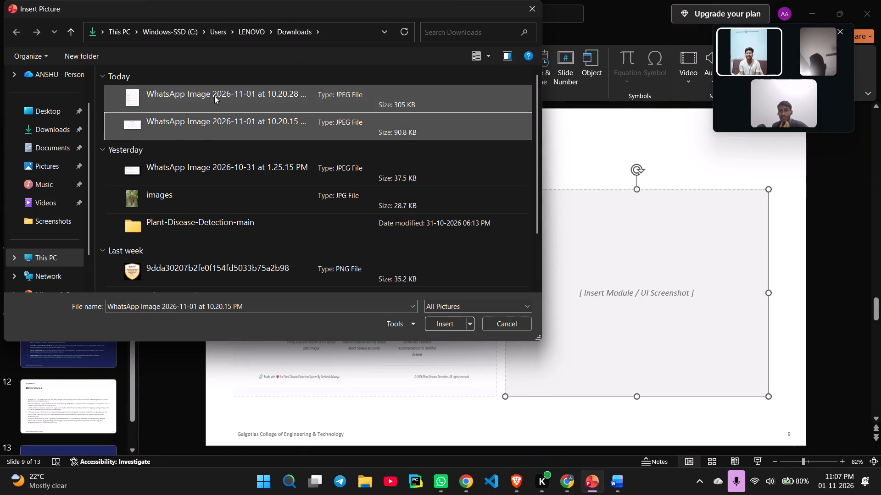
pyautogui.doubleClick(214, 96)
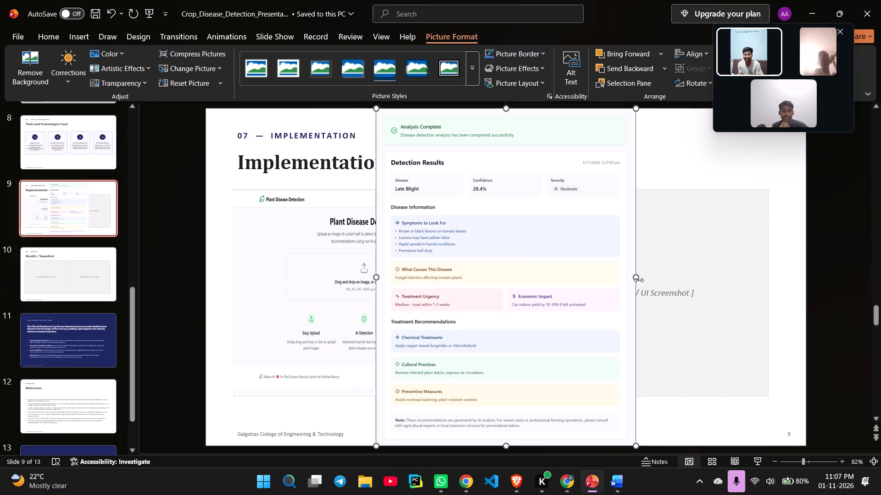
# Resize the detection results picture horizontally so its side edges match the Module / UI Screenshot placeholder on the Implementation slide.
pyautogui.moveTo(634, 279); pyautogui.dragTo(814, 271)
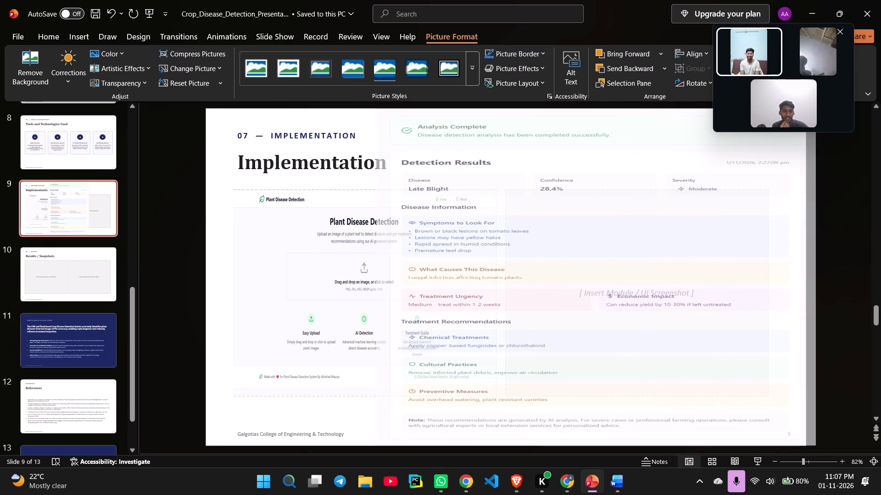
pyautogui.moveTo(814, 271); pyautogui.dragTo(769, 275)
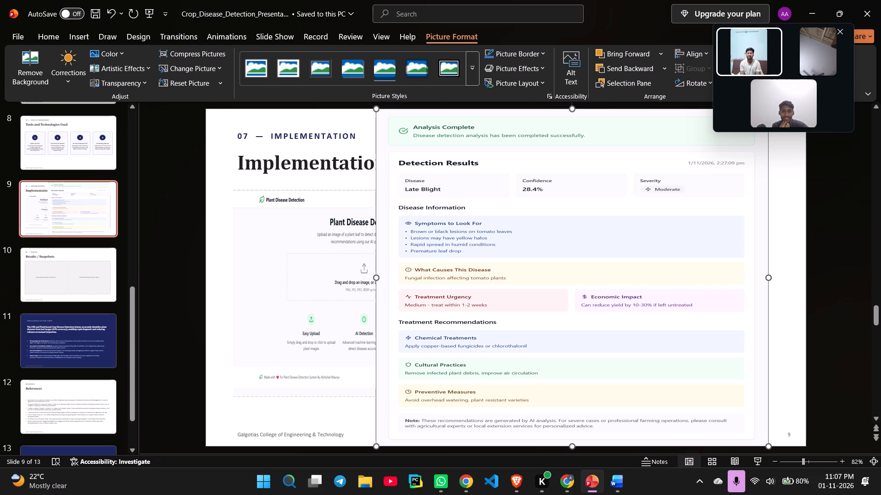
pyautogui.moveTo(377, 277); pyautogui.dragTo(523, 279)
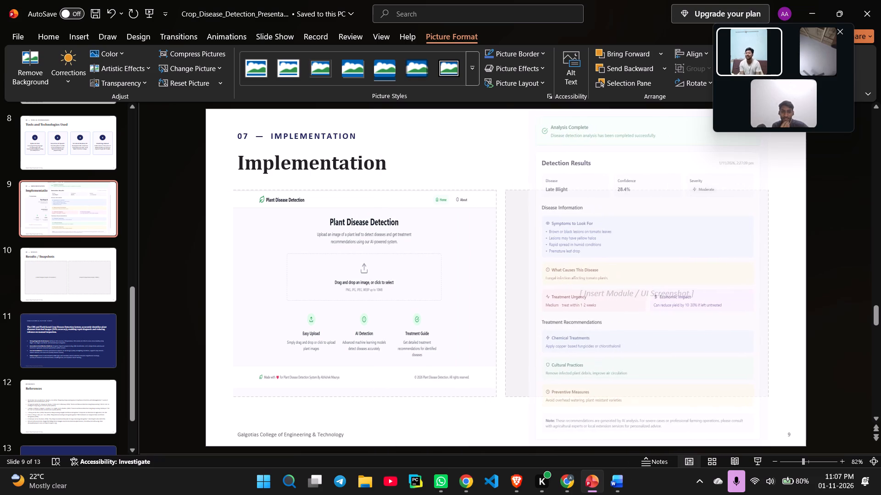
# Align the detection results screenshot with the UI screenshot placeholder's left edge on the Implementation slide, and raise its bottom edge to the placeholder's bottom.
pyautogui.moveTo(523, 279); pyautogui.dragTo(506, 280)
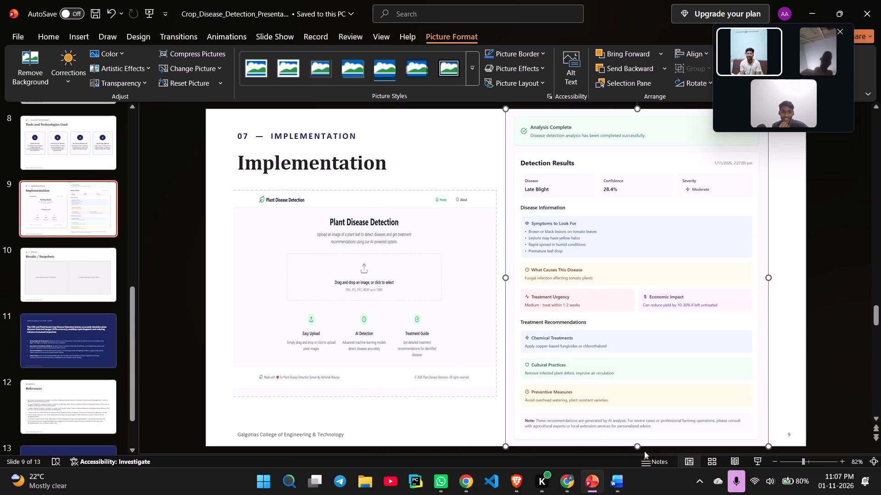
pyautogui.moveTo(638, 450); pyautogui.dragTo(651, 394, button='right')
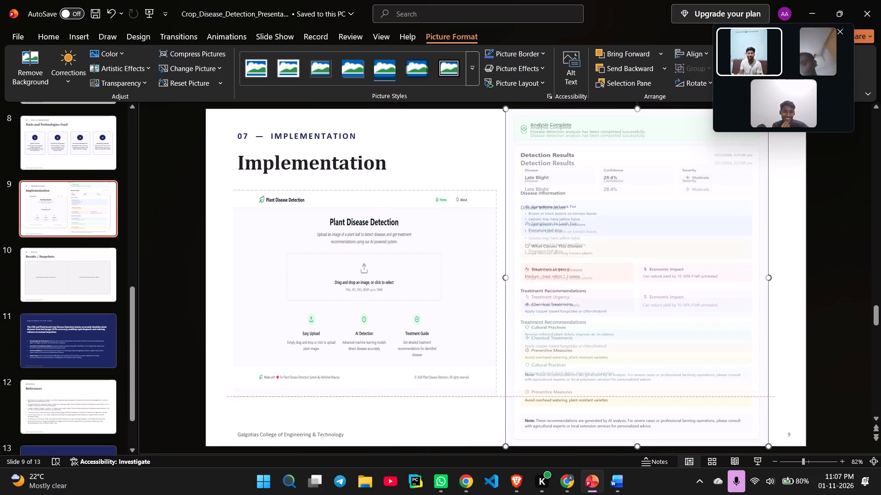
pyautogui.moveTo(651, 394); pyautogui.dragTo(657, 407, button='right')
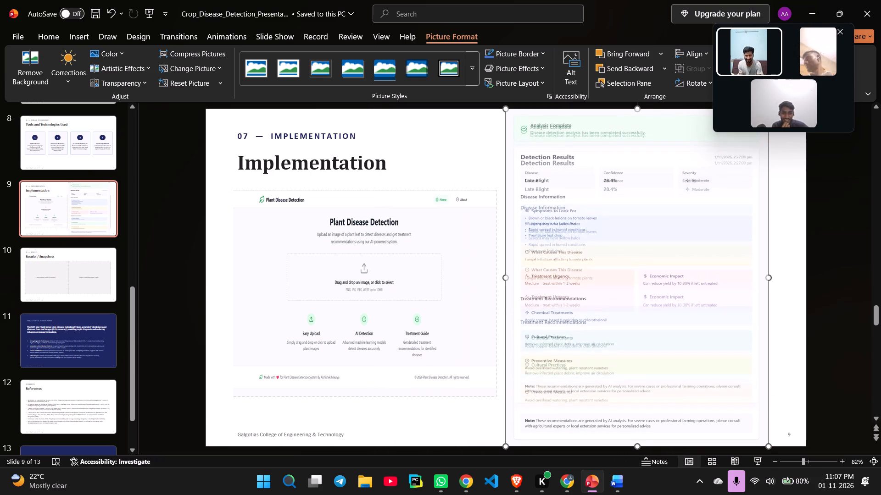
pyautogui.moveTo(657, 407); pyautogui.dragTo(661, 393, button='right')
# Shorten the detection results screenshot on the Implementation slide by lowering its top edge to about the height of the slide title.
pyautogui.scroll(1, 659, 434)
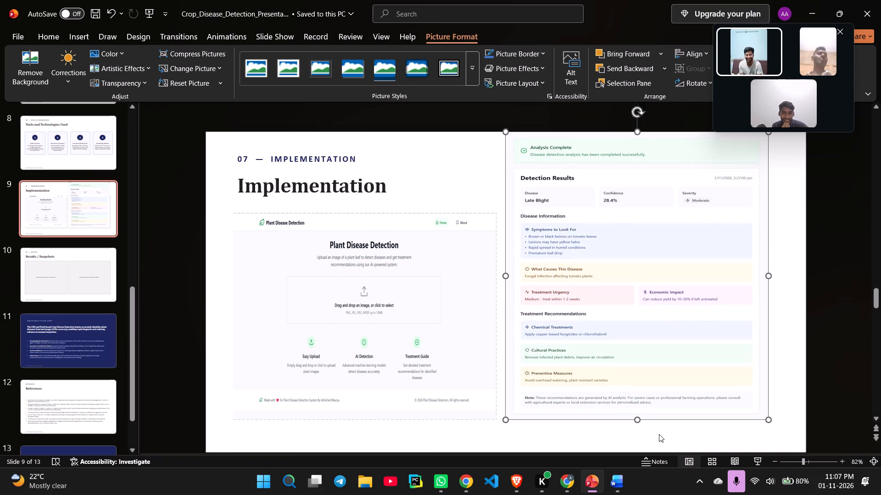
pyautogui.scroll(1, 659, 434)
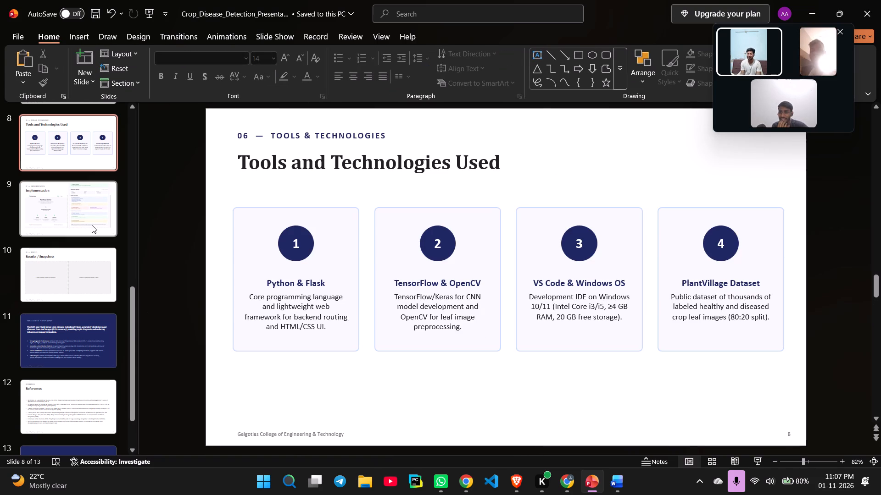
pyautogui.click(90, 225)
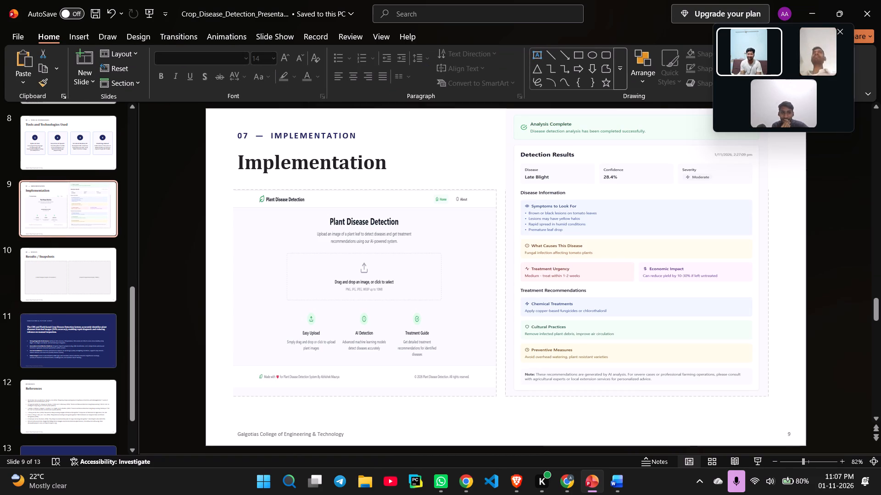
pyautogui.click(542, 134)
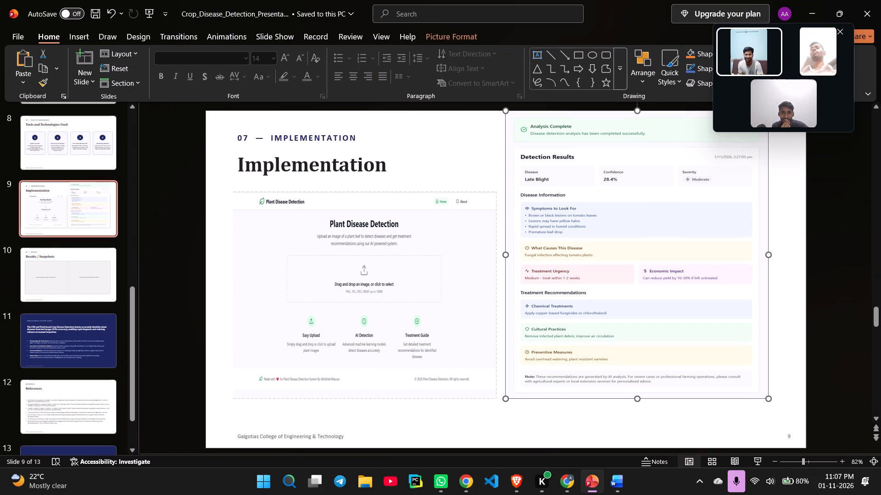
pyautogui.moveTo(636, 110); pyautogui.dragTo(633, 146)
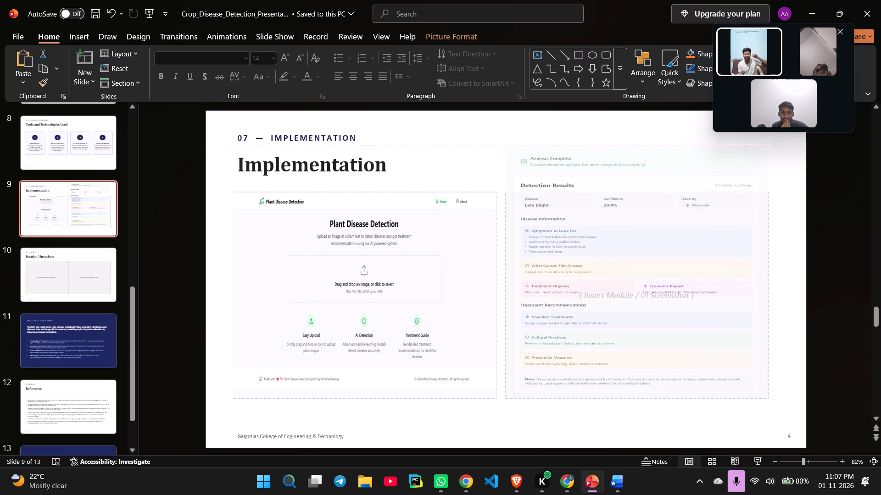
pyautogui.moveTo(633, 146); pyautogui.dragTo(629, 163)
pyautogui.doubleClick(629, 163)
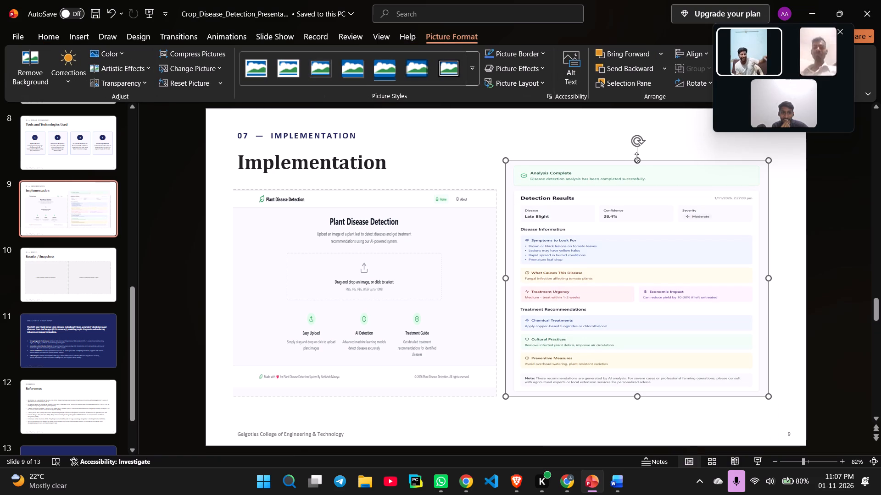
# Move the detection results screenshot down so its top edge lines up with the top of the UI screenshot placeholder.
pyautogui.moveTo(641, 162); pyautogui.dragTo(636, 178)
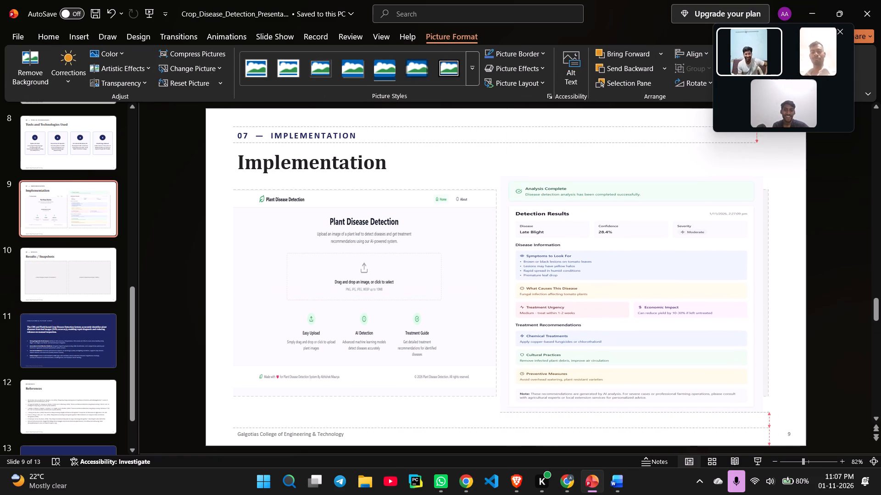
pyautogui.moveTo(636, 178); pyautogui.dragTo(646, 191)
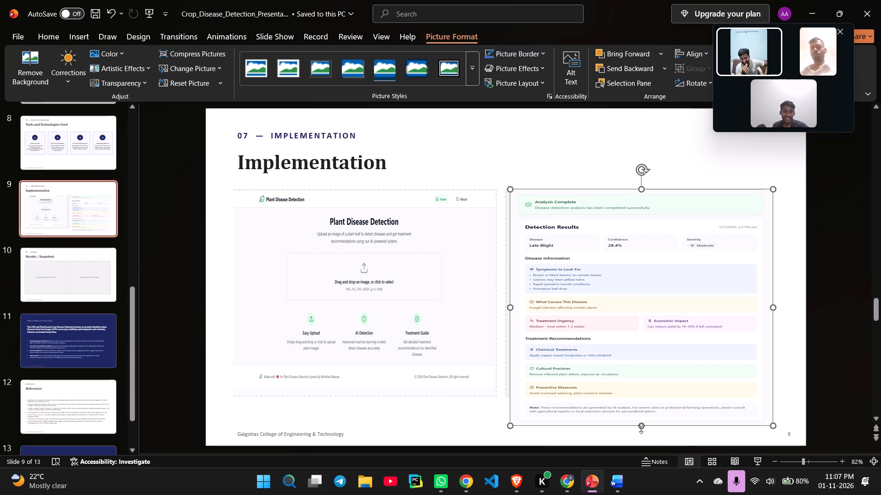
# Resize the detection results screenshot by raising its bottom edge to the placeholder's bottom and extending its left edge to the placeholder's left side.
pyautogui.moveTo(641, 426); pyautogui.dragTo(636, 401)
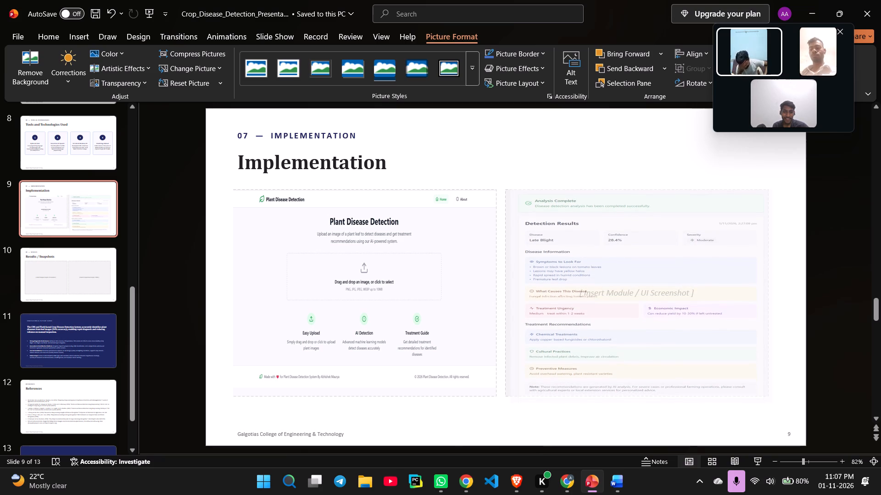
pyautogui.moveTo(636, 401); pyautogui.dragTo(642, 399)
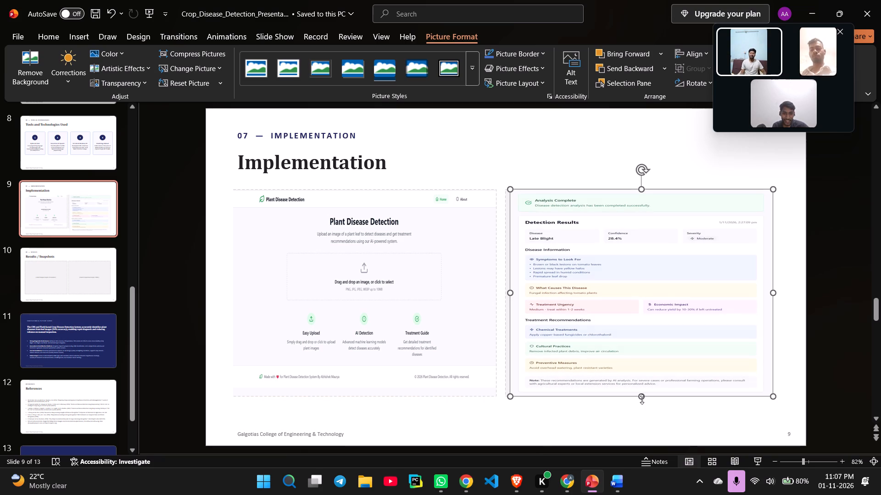
pyautogui.click(507, 291)
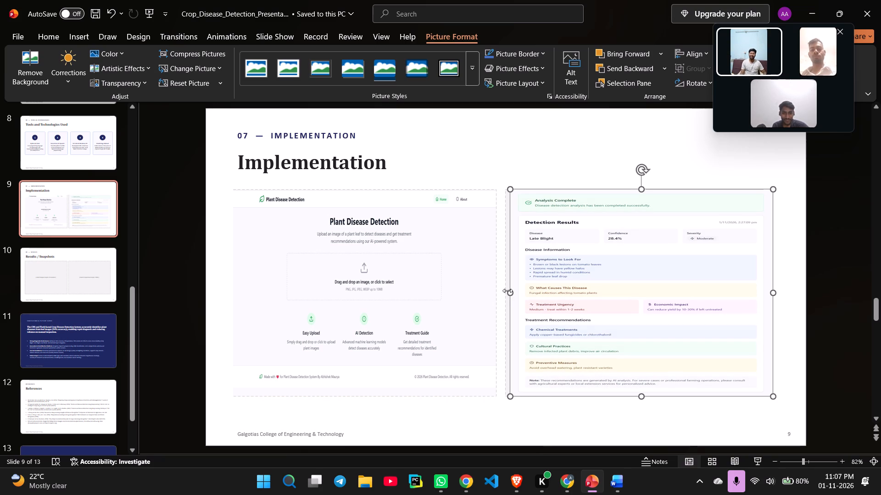
pyautogui.moveTo(511, 292); pyautogui.dragTo(502, 293)
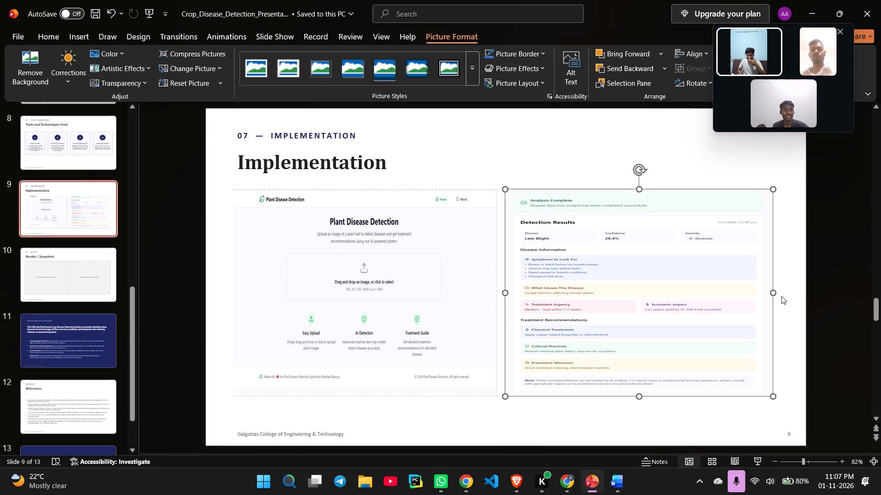
pyautogui.click(726, 310)
pyautogui.click(563, 157)
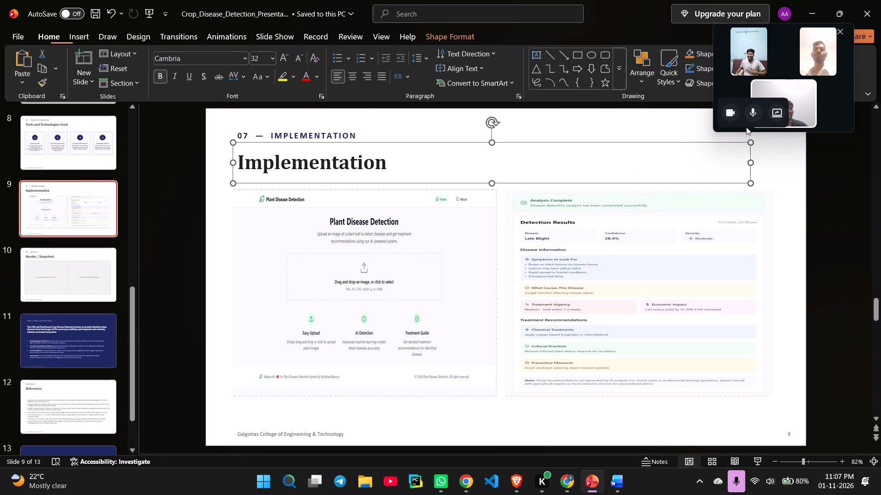
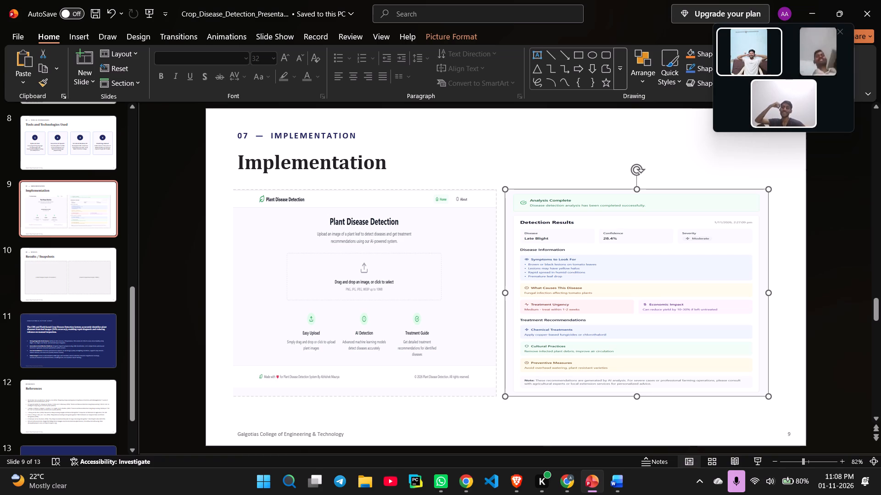
# Go to the Results / Snapshots slide and start inserting content for its empty graph and screenshot placeholders.
pyautogui.click(75, 285)
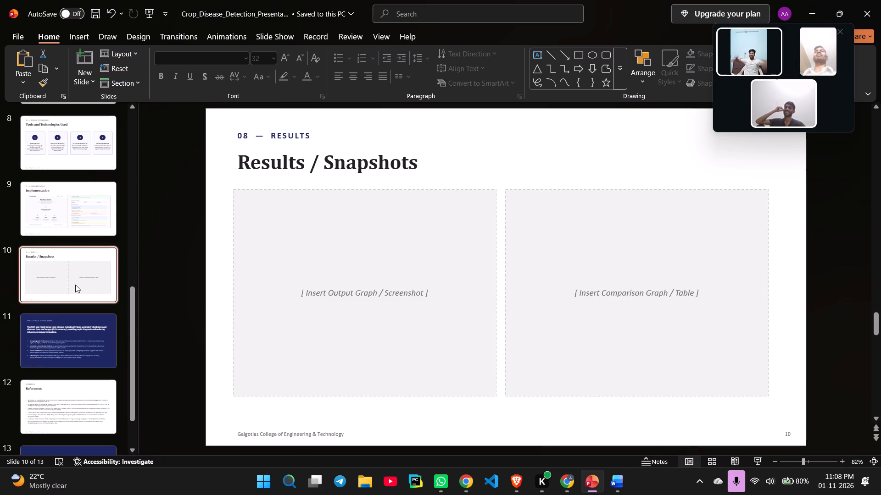
pyautogui.click(84, 43)
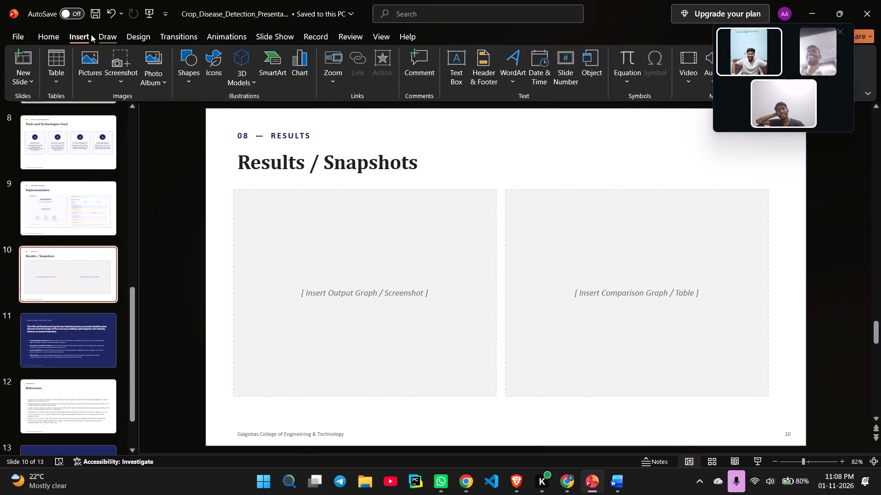
# Switch to WhatsApp to find a picture for the empty placeholders on the Results / Snapshots slide.
pyautogui.click(87, 66)
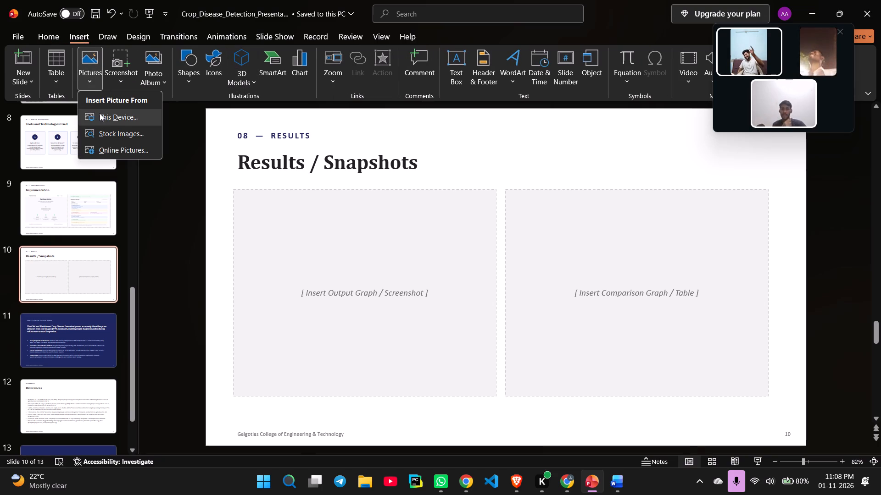
pyautogui.click(441, 492)
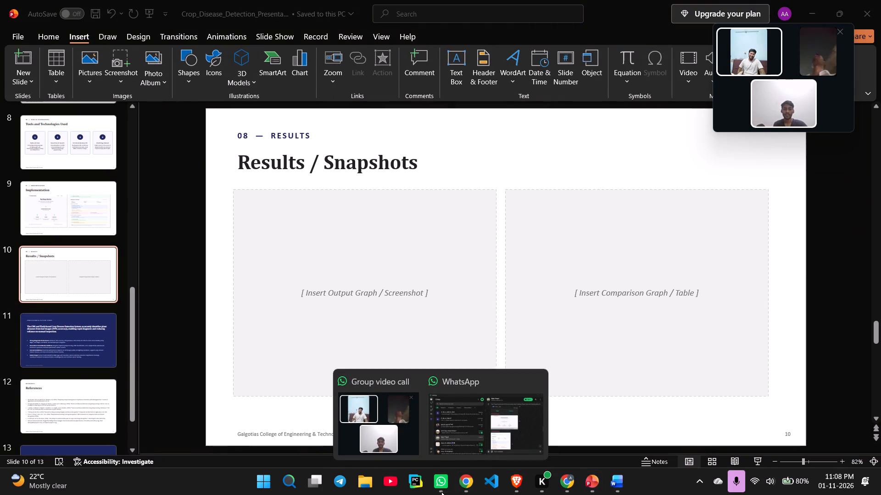
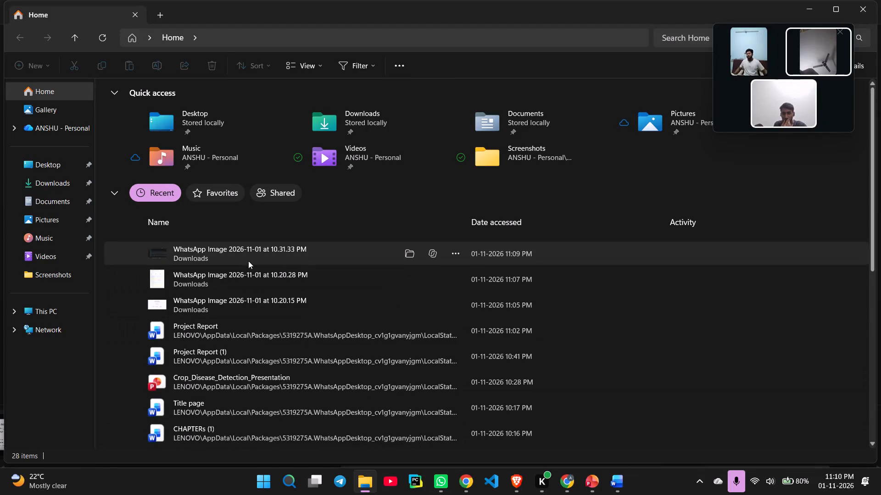
# View the recent image "WhatsApp Image 2026-11-01 at 10.31.33 PM" from Downloads to check its content, and close it again.
pyautogui.doubleClick(248, 260)
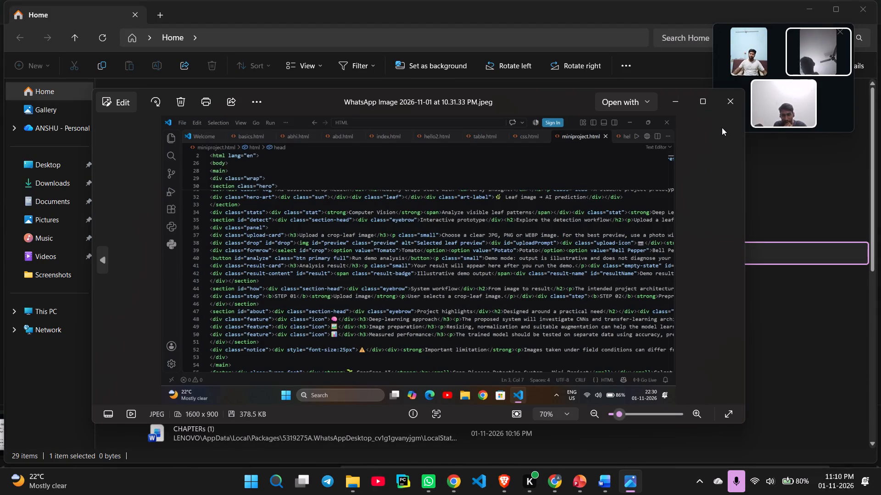
pyautogui.click(736, 95)
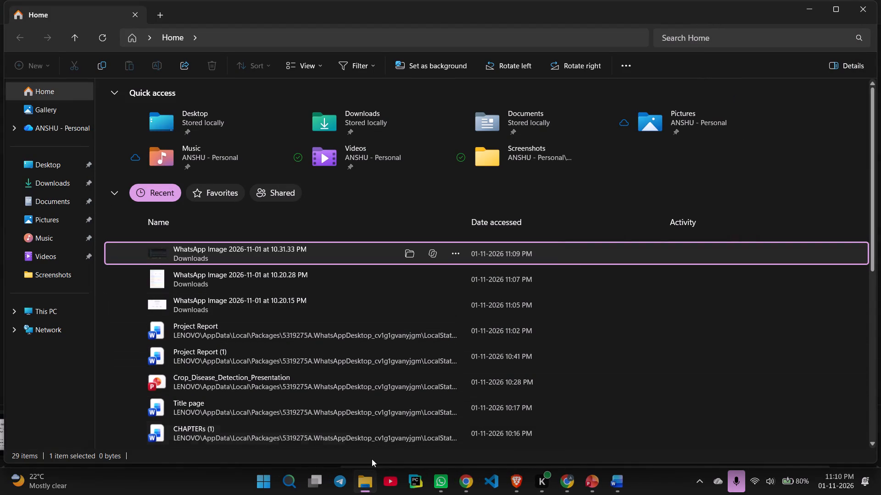
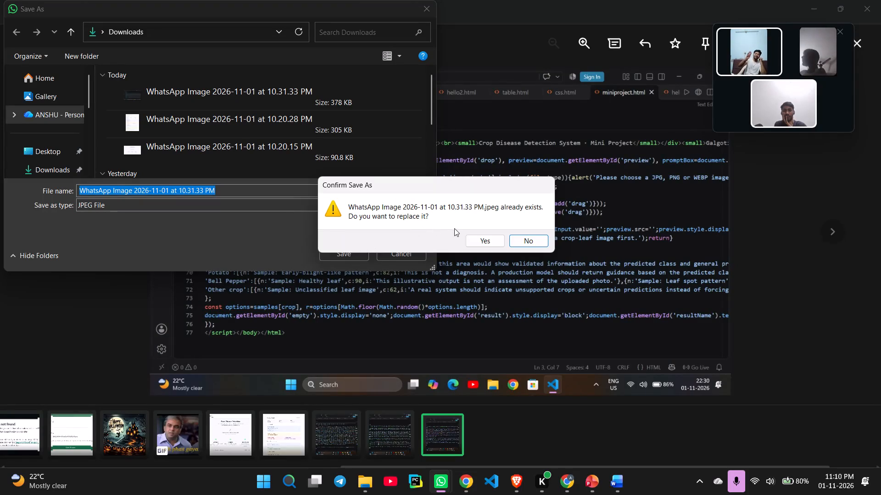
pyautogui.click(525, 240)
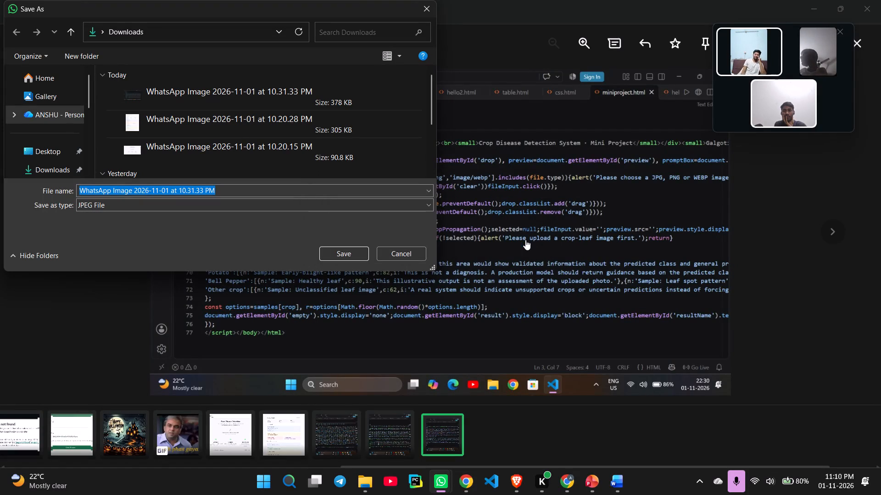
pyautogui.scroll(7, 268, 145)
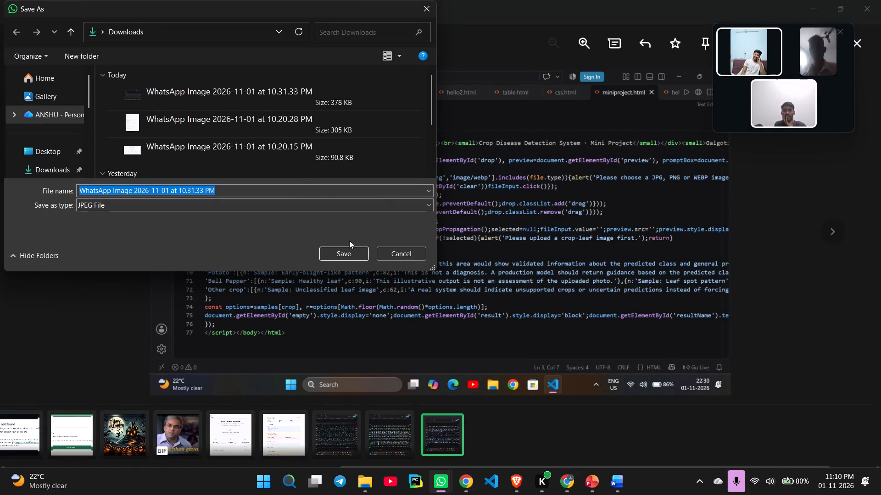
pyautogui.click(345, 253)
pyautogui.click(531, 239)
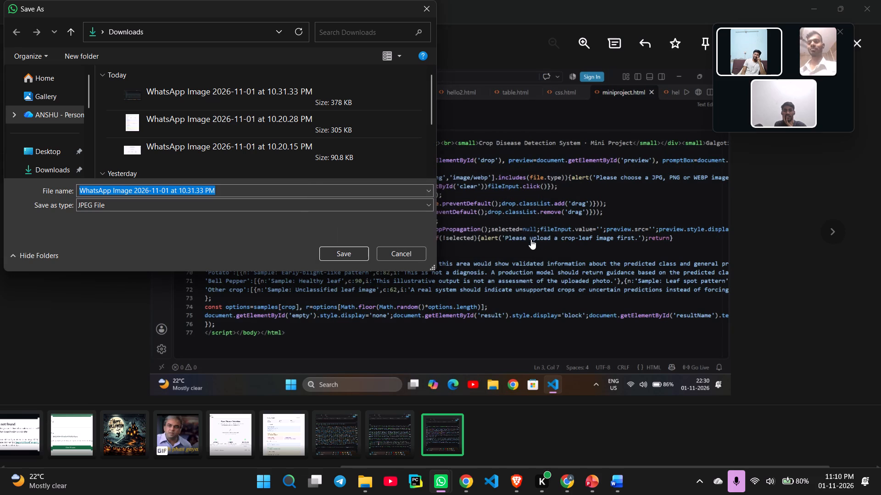
# Save the miniproject.html code screenshot in the Downloads folder as a JPEG file named 4546.
pyautogui.click(170, 230)
pyautogui.click(223, 190)
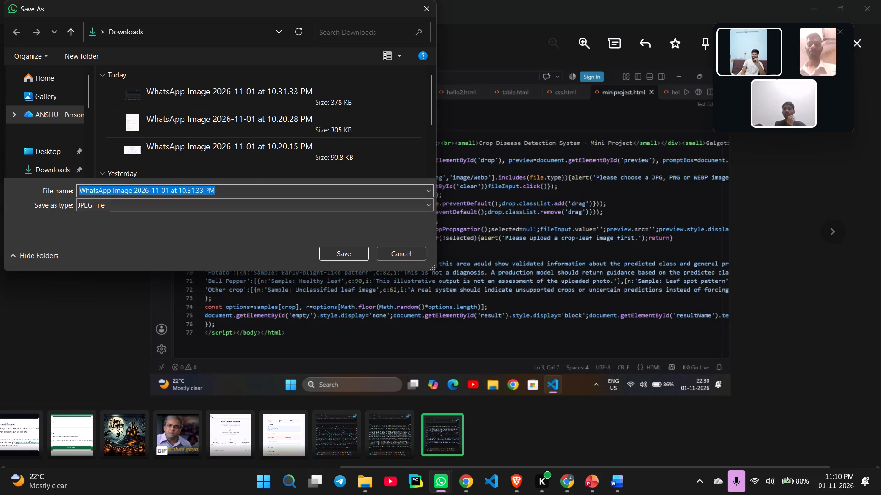
pyautogui.press('BackSpace')
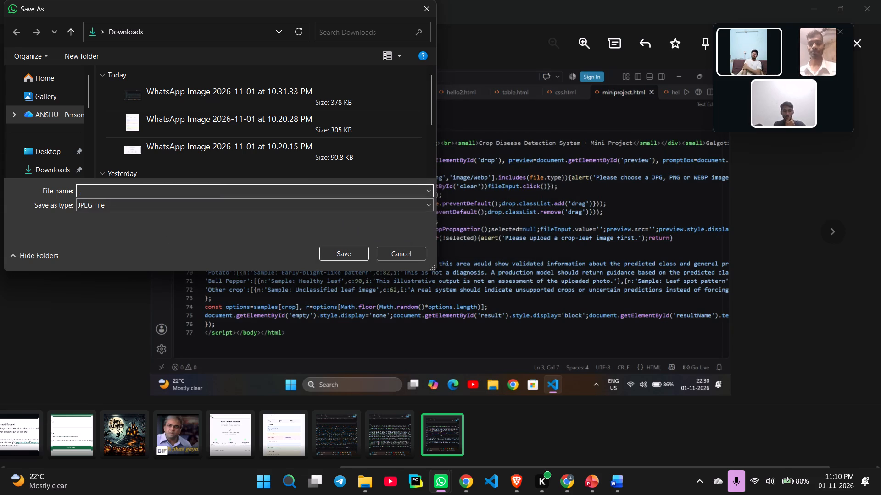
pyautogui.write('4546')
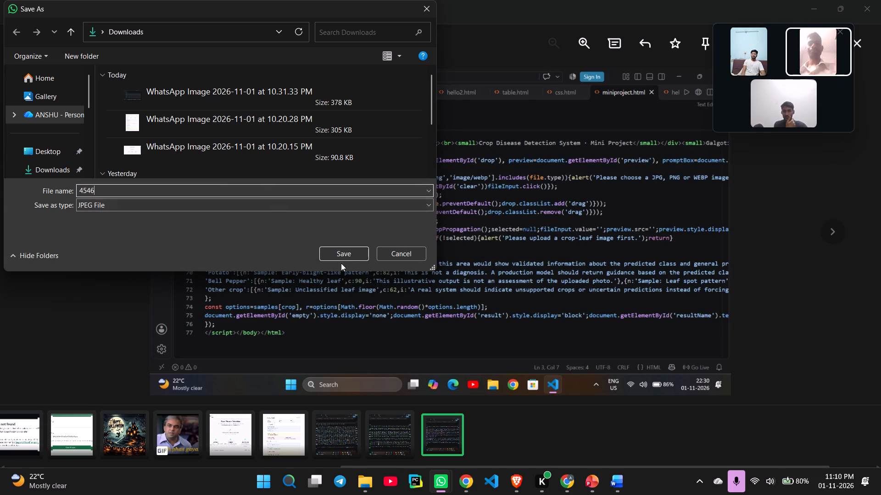
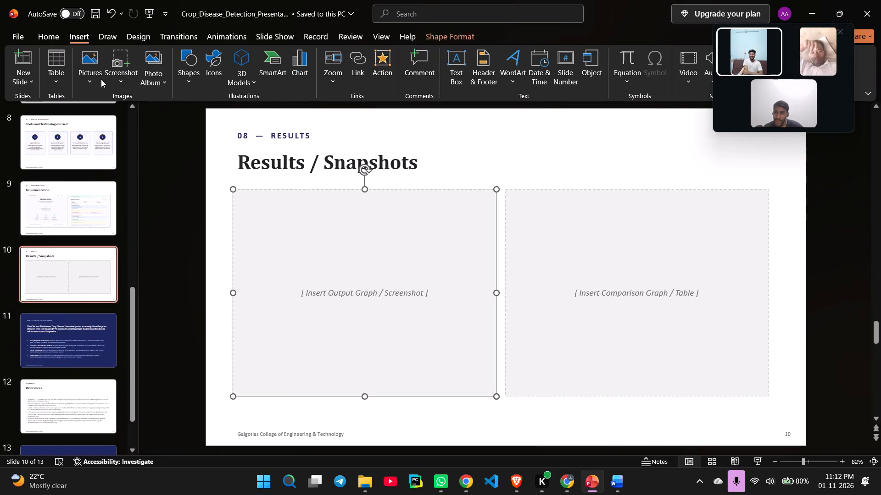
# Pick the image WhatsApp Image 2026-11-01 at 10.31.32 PM from the Downloads folder for insertion on the Results / Snapshots slide.
pyautogui.click(93, 82)
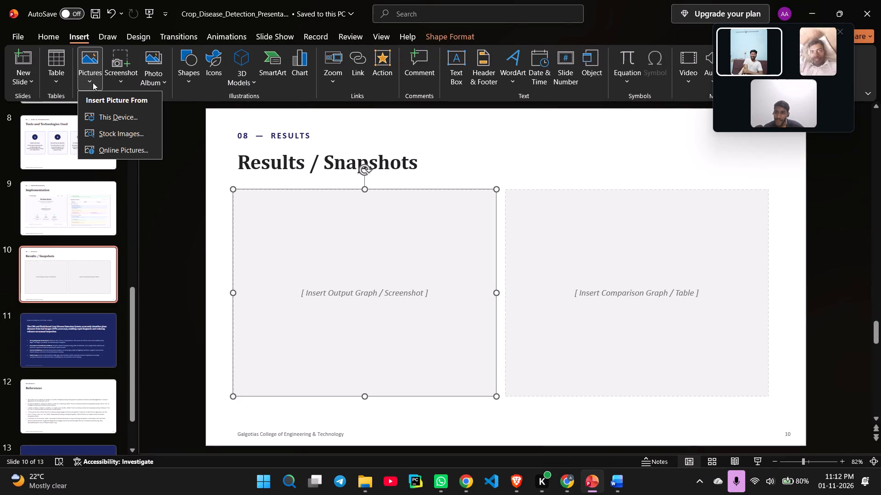
pyautogui.click(104, 121)
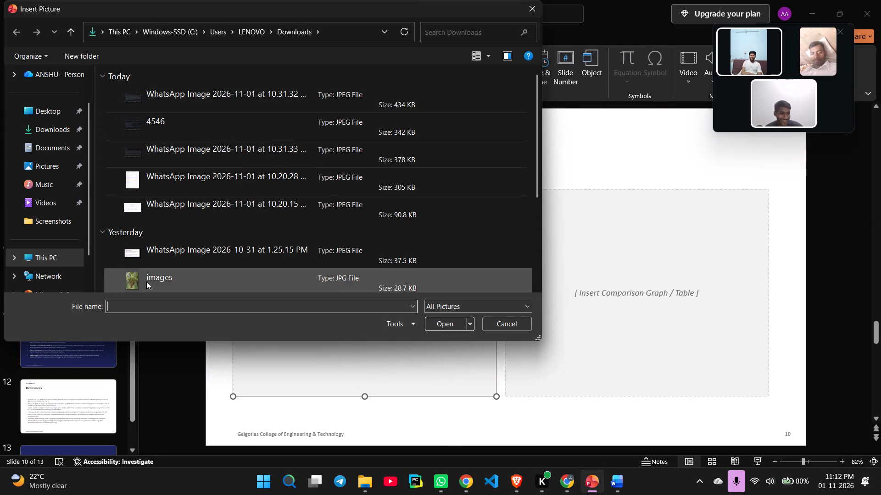
pyautogui.click(225, 145)
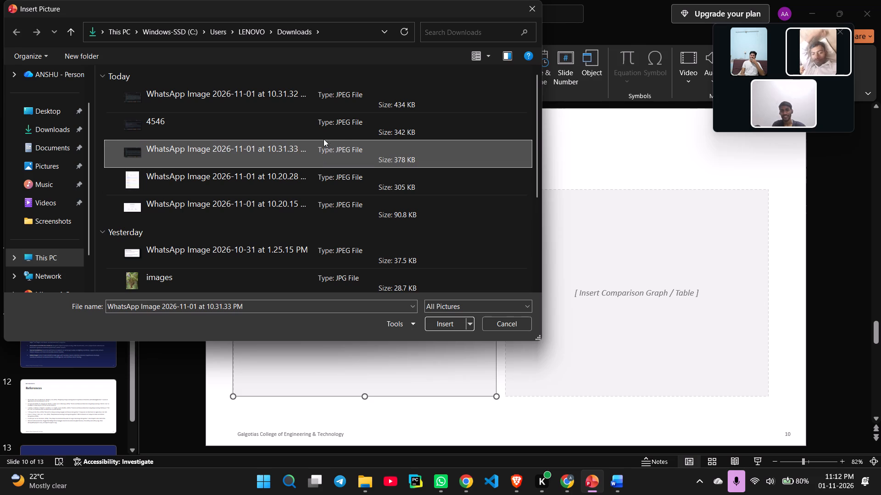
pyautogui.click(289, 131)
pyautogui.click(318, 113)
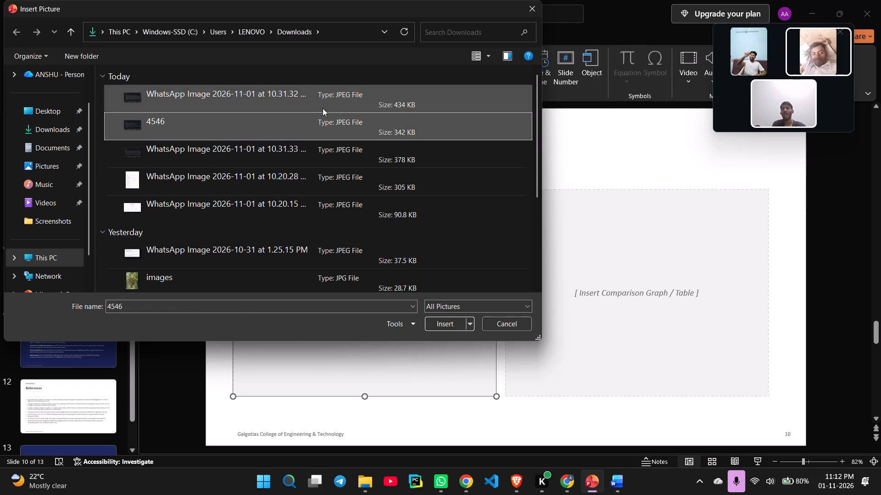
pyautogui.click(323, 108)
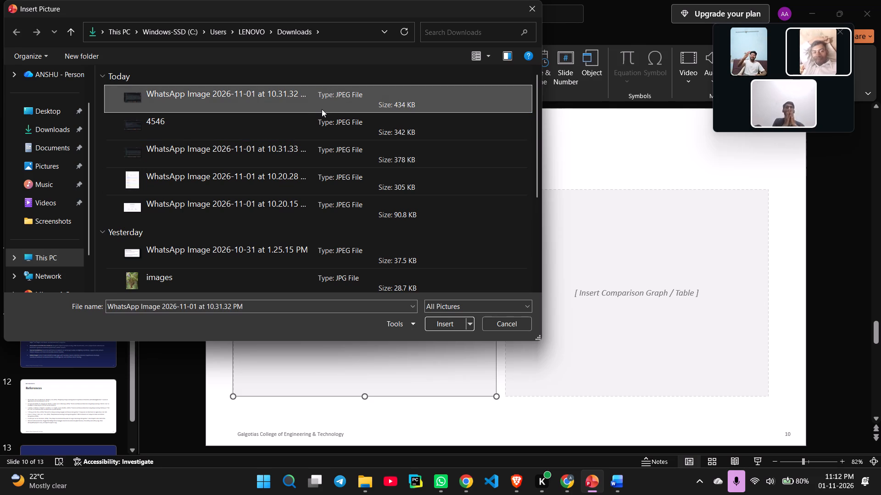
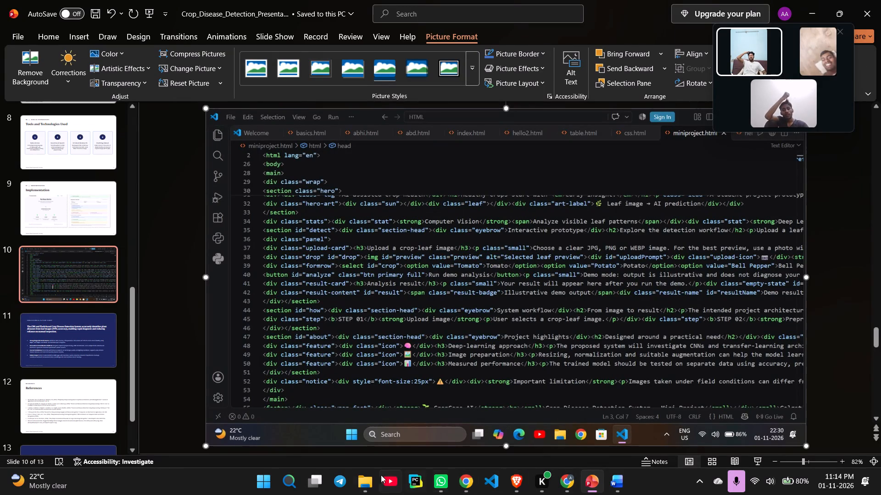
# Bring up the picture options for the full-slide code screenshot on slide 10.
pyautogui.rightClick(661, 272)
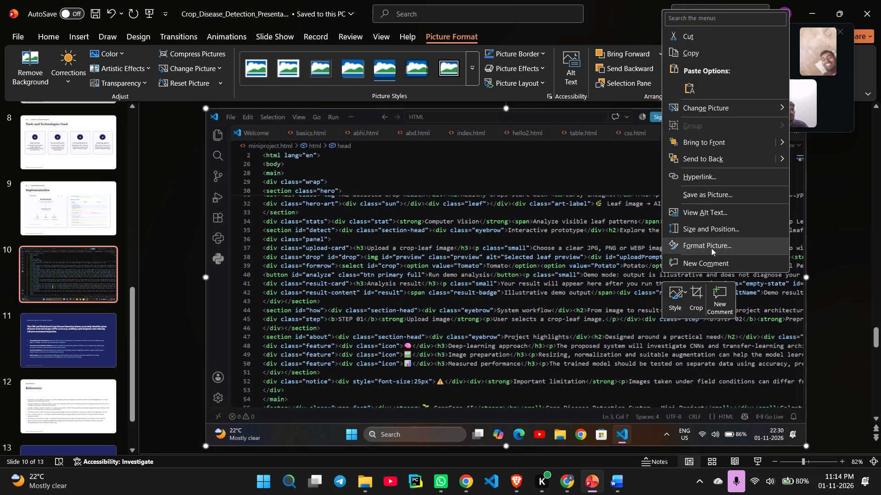
# Cut the code editor screenshot covering the Results / Snapshots slide.
pyautogui.click(698, 39)
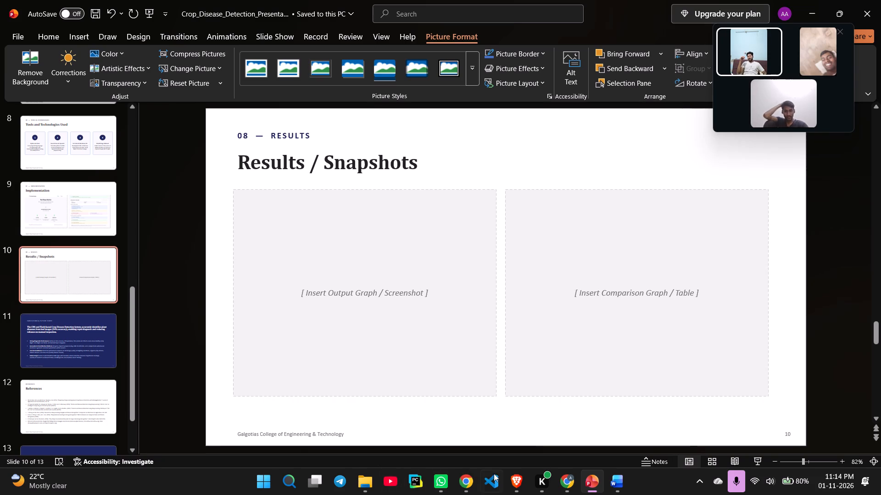
pyautogui.click(616, 424)
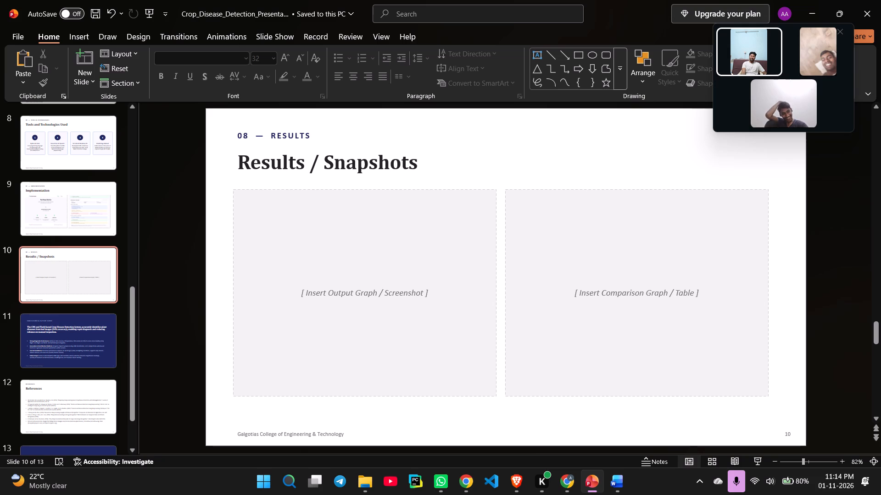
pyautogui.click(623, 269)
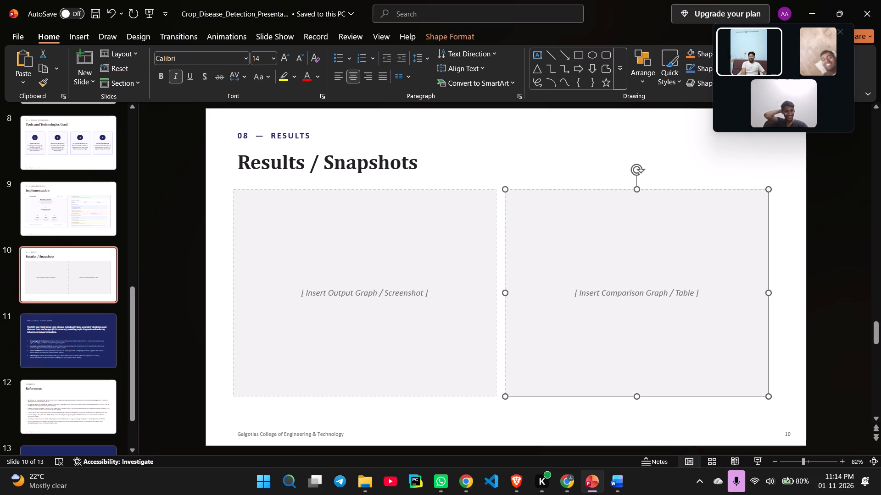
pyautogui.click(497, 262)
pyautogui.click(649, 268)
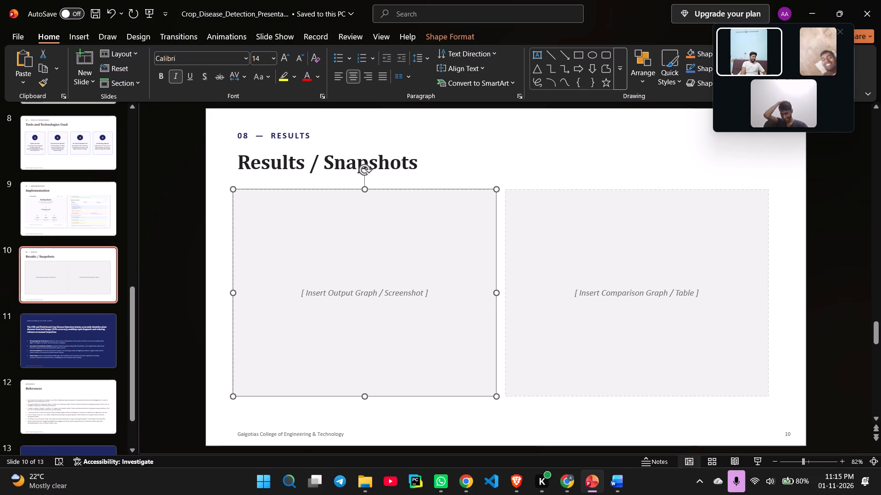
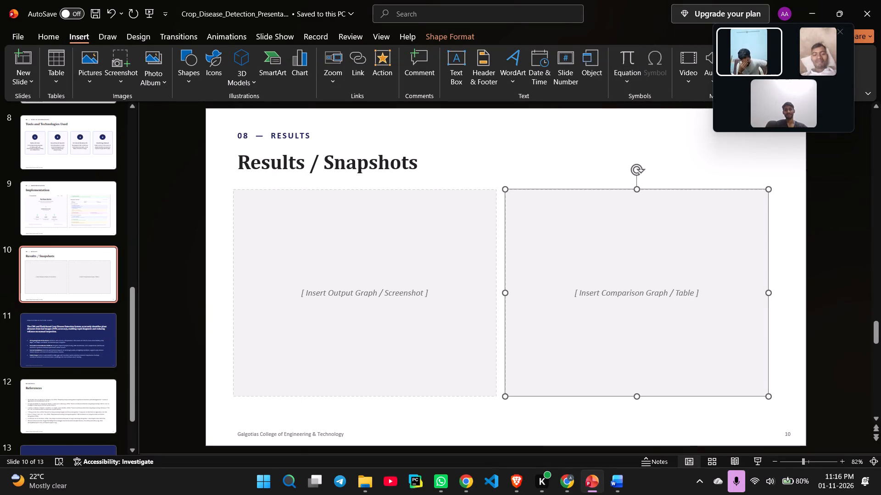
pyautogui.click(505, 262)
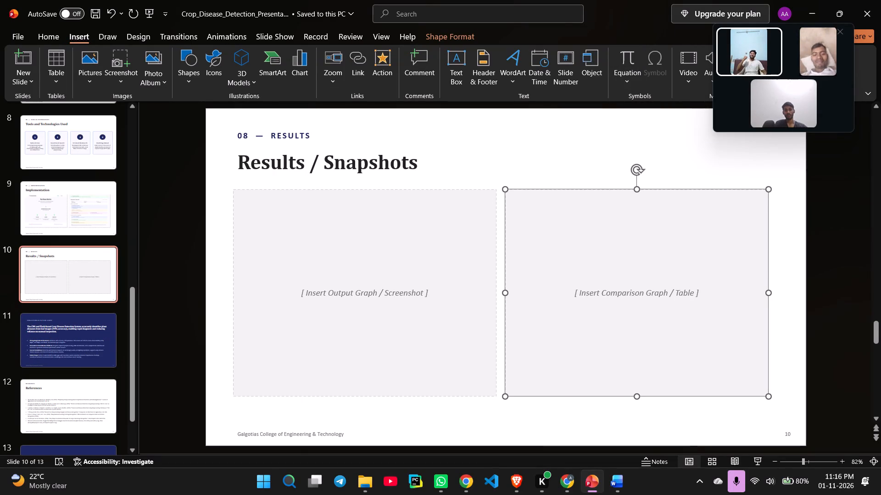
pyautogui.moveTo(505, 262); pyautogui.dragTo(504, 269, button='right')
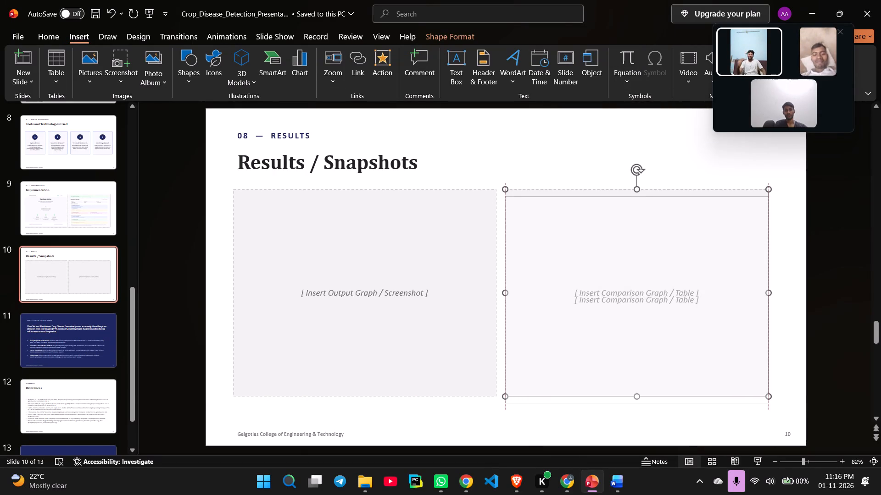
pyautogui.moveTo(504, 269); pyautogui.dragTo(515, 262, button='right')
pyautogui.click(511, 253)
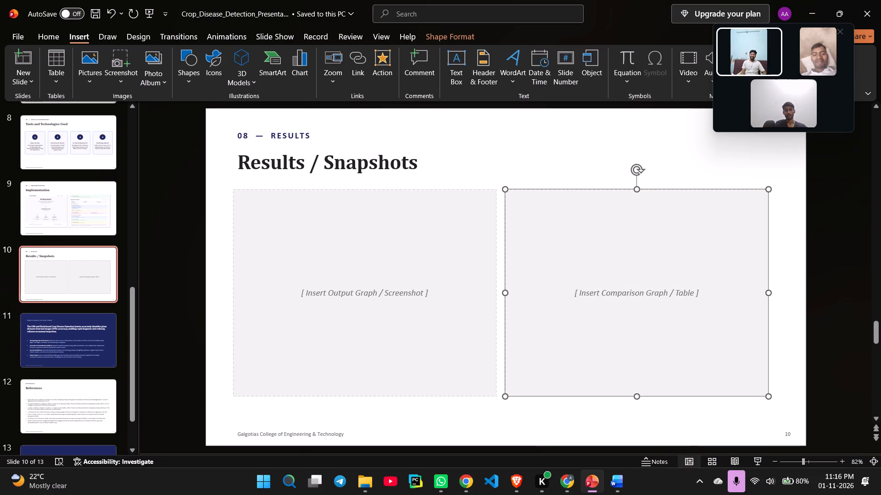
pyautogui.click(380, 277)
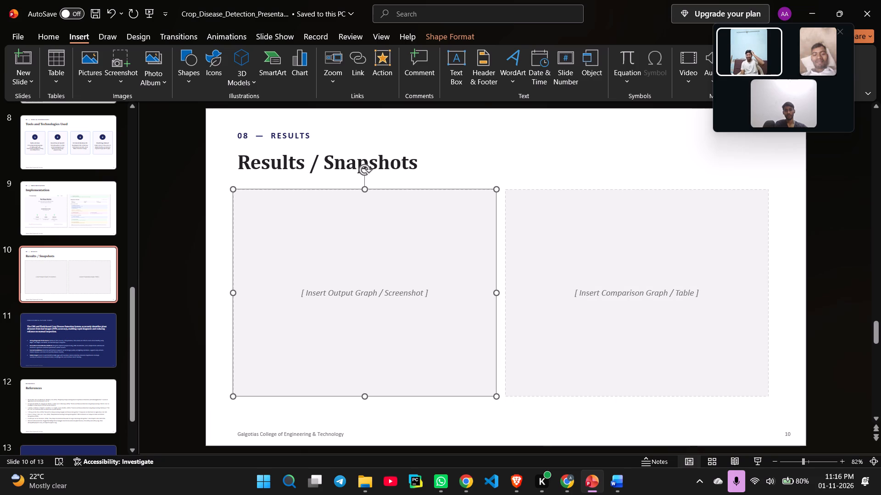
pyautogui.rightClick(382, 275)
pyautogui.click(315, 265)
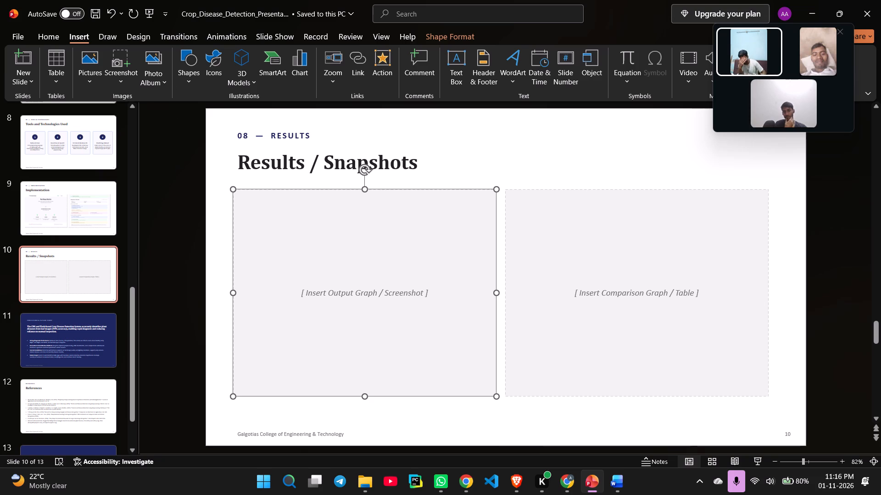
# Start inserting a picture from this device into the output graph placeholder area of the Results / Snapshots slide.
pyautogui.click(89, 71)
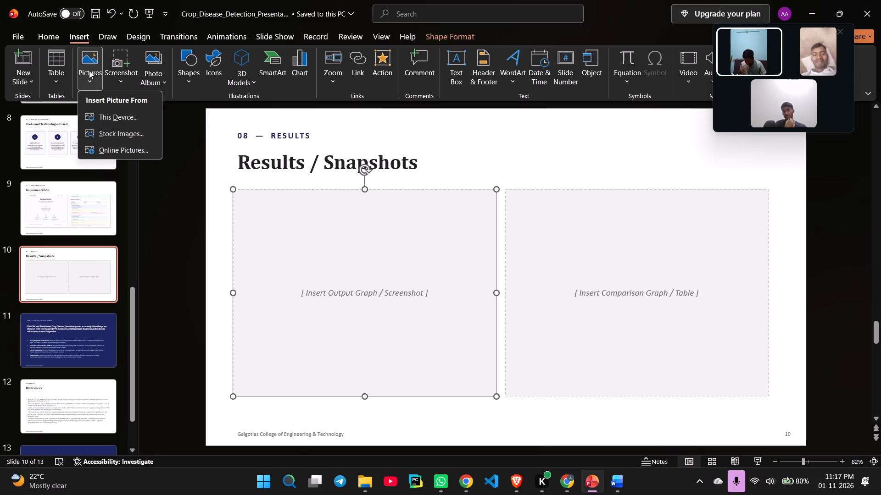
pyautogui.click(113, 115)
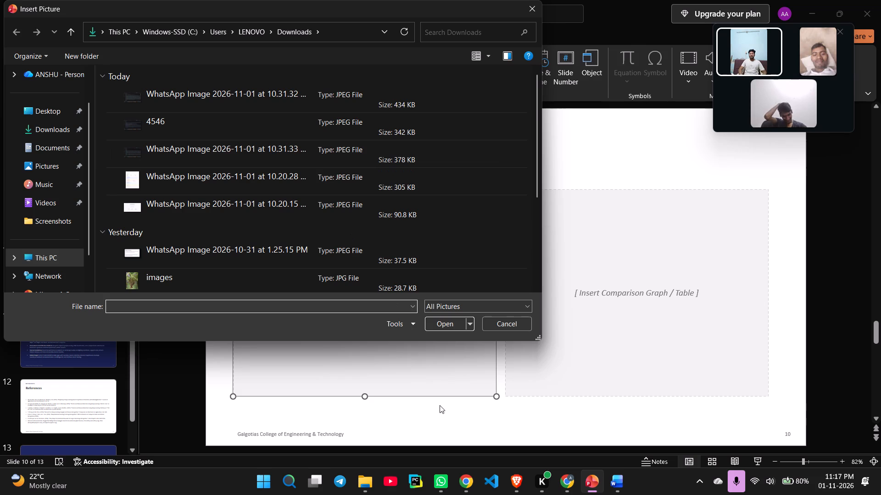
# Switch to File Explorer and examine the recent code screenshots from 10.31.33 PM, 10.31.32 PM and 4546 to compare their contents.
pyautogui.click(368, 489)
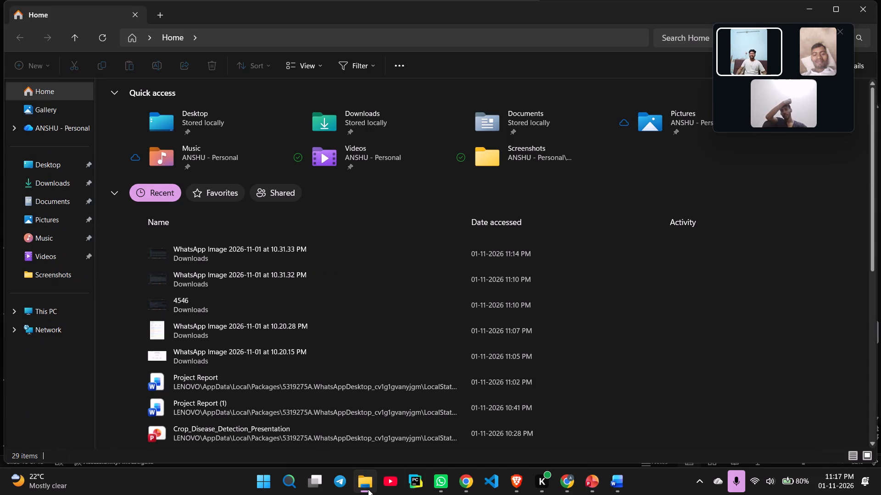
pyautogui.doubleClick(352, 252)
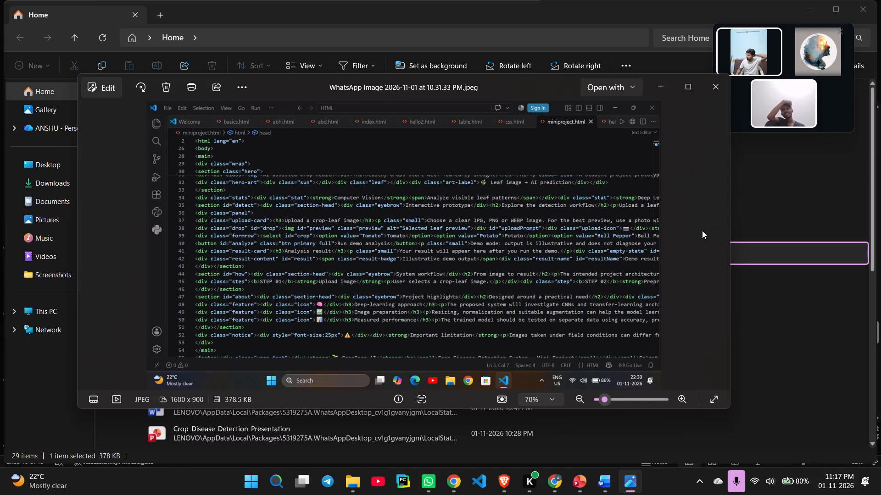
pyautogui.click(715, 92)
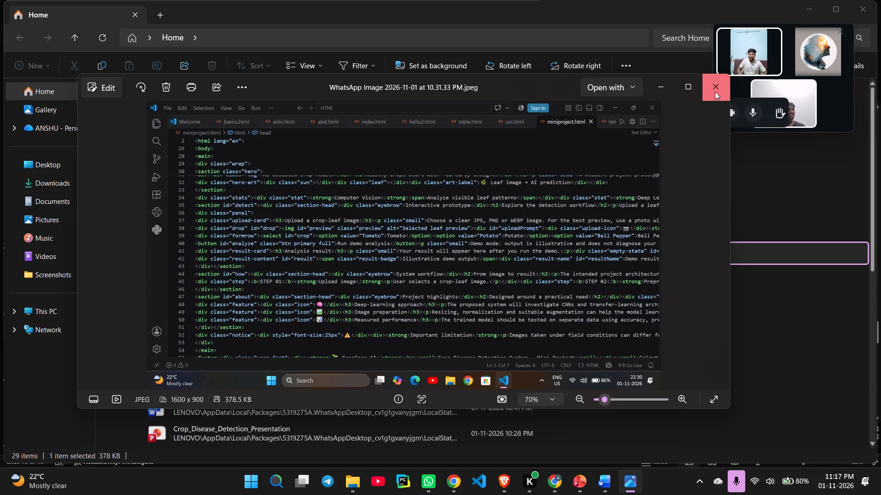
pyautogui.doubleClick(260, 275)
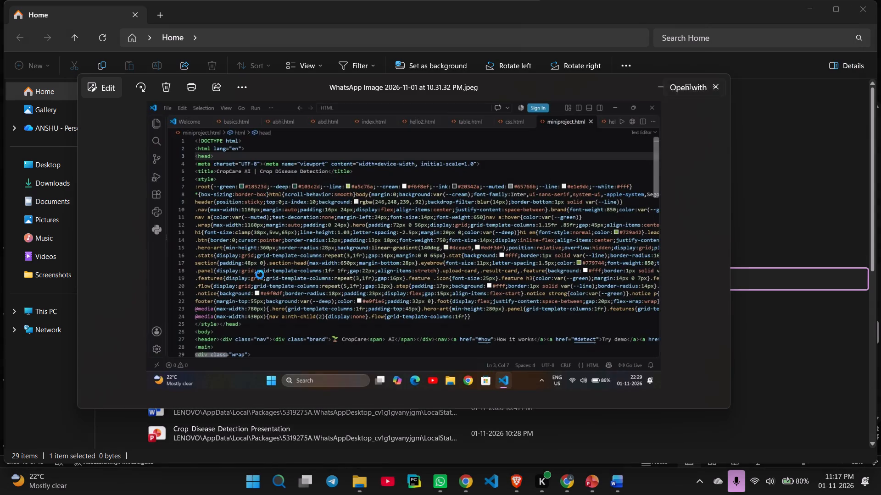
pyautogui.click(721, 93)
pyautogui.doubleClick(316, 243)
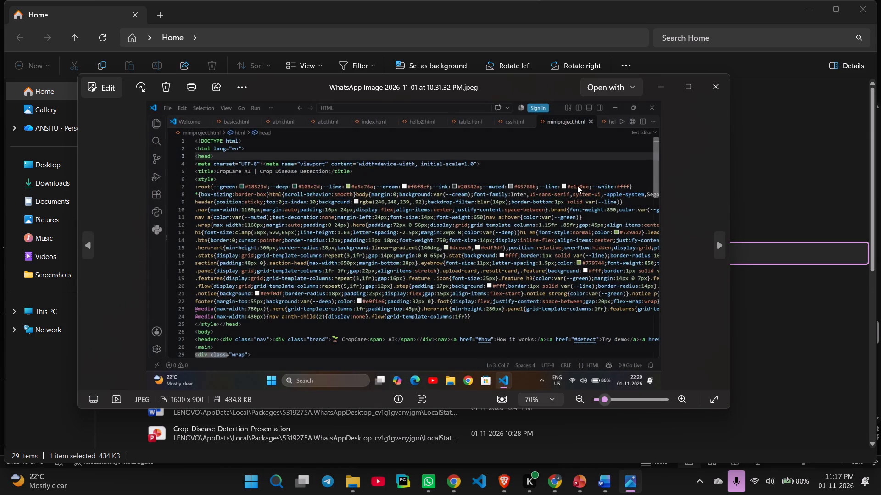
pyautogui.click(717, 90)
pyautogui.doubleClick(296, 283)
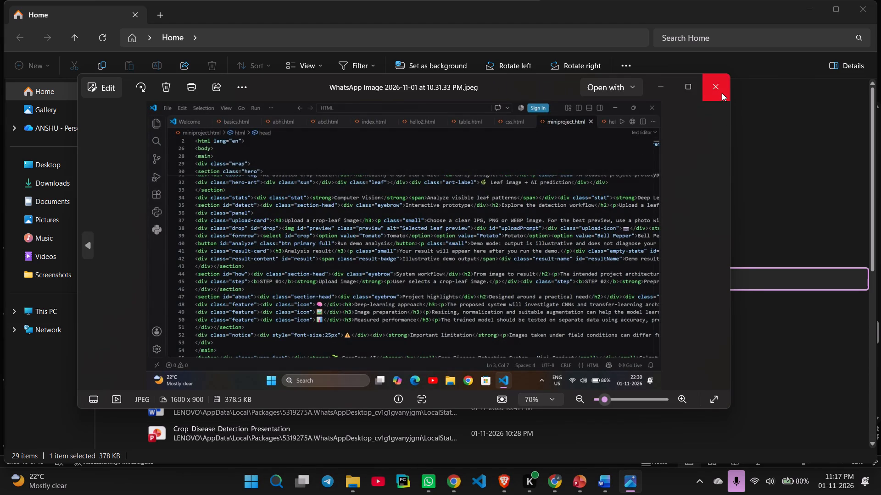
pyautogui.click(719, 88)
pyautogui.doubleClick(304, 308)
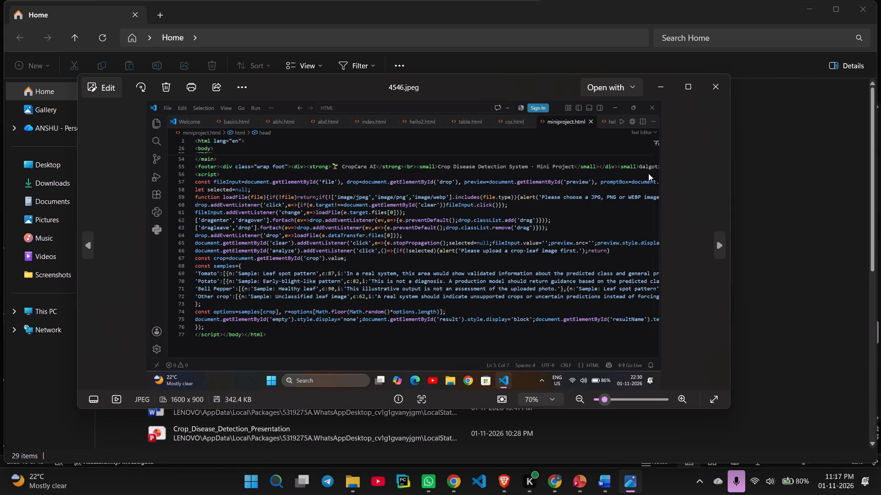
pyautogui.click(709, 93)
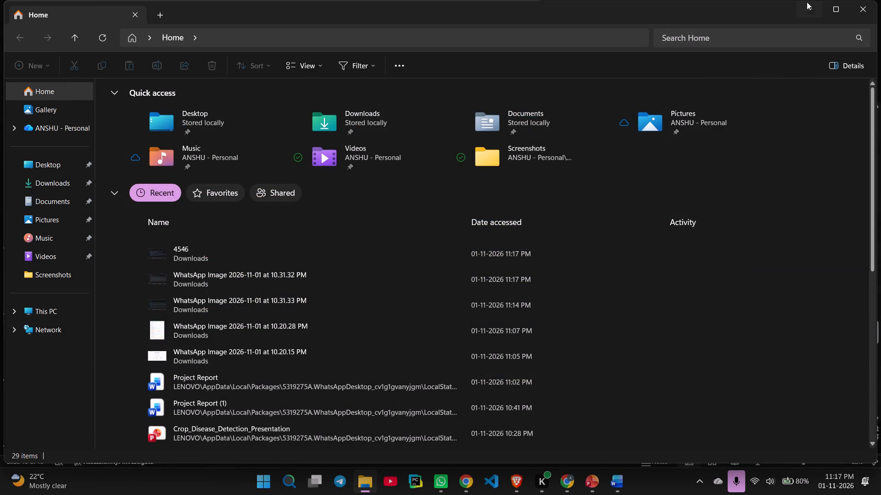
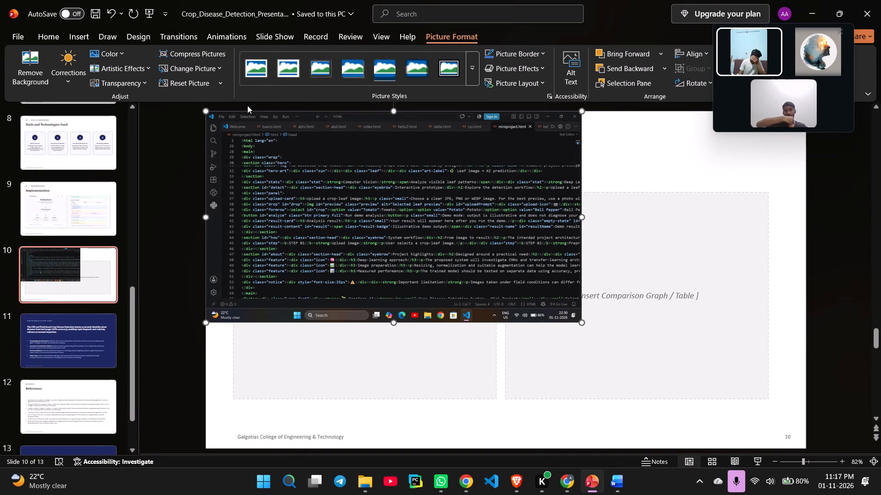
# Shrink the code screenshot on the Results / Snapshots slide and stretch it to fill the output screenshot placeholder.
pyautogui.moveTo(204, 108); pyautogui.dragTo(281, 265)
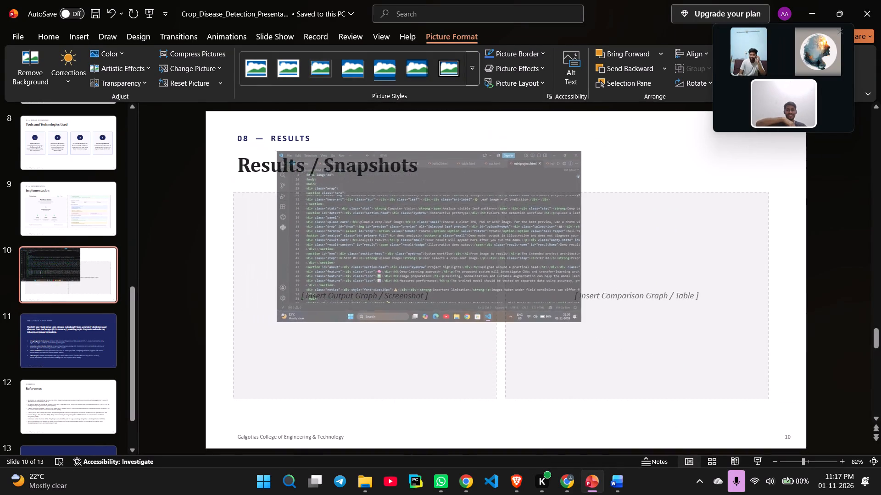
pyautogui.moveTo(281, 265); pyautogui.dragTo(318, 315)
pyautogui.moveTo(468, 266); pyautogui.dragTo(430, 301)
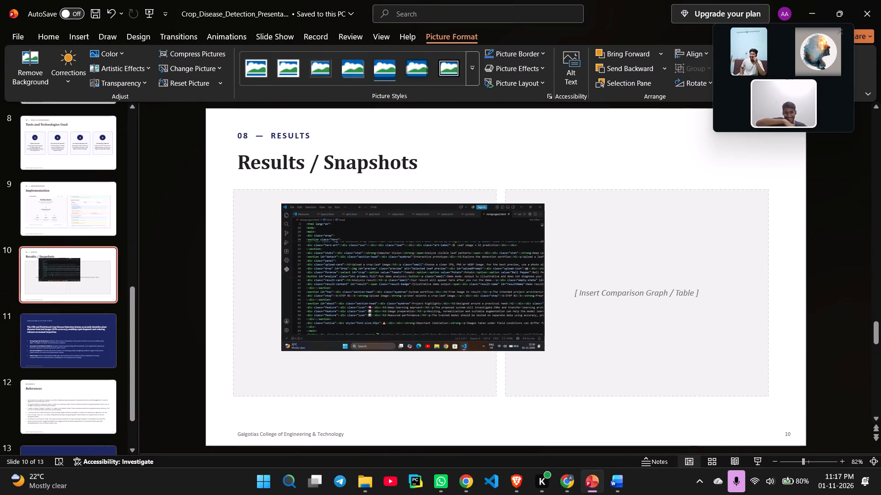
pyautogui.moveTo(430, 301); pyautogui.dragTo(382, 330)
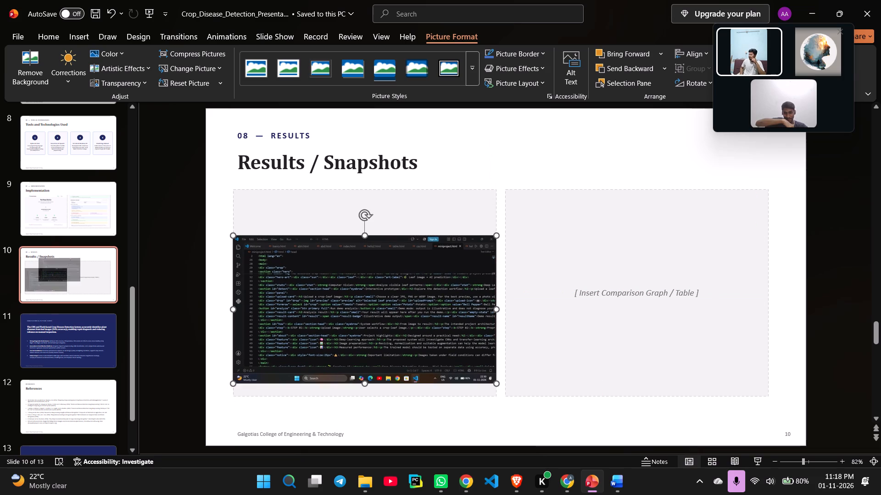
pyautogui.click(445, 304)
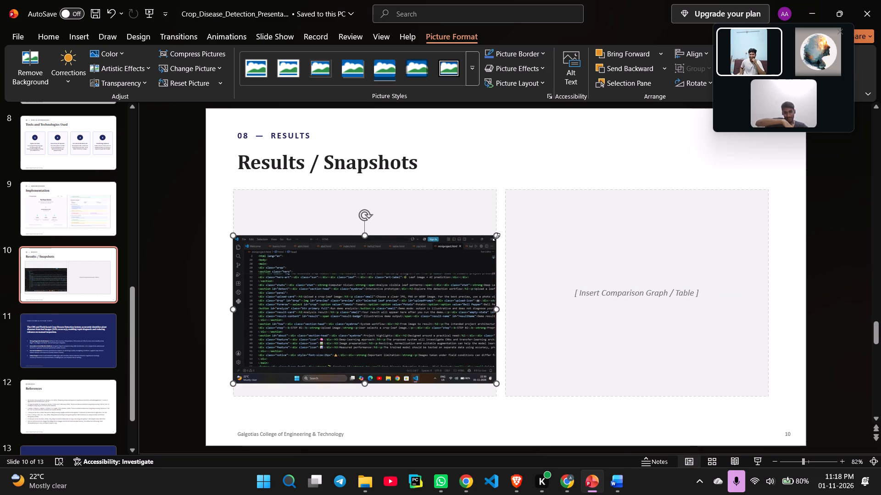
pyautogui.click(367, 234)
pyautogui.moveTo(367, 234); pyautogui.dragTo(356, 193)
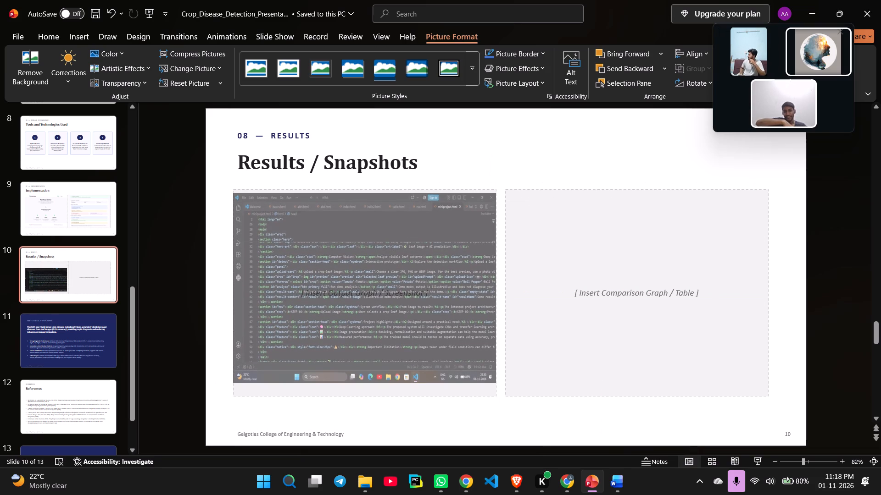
pyautogui.moveTo(356, 193); pyautogui.dragTo(368, 191)
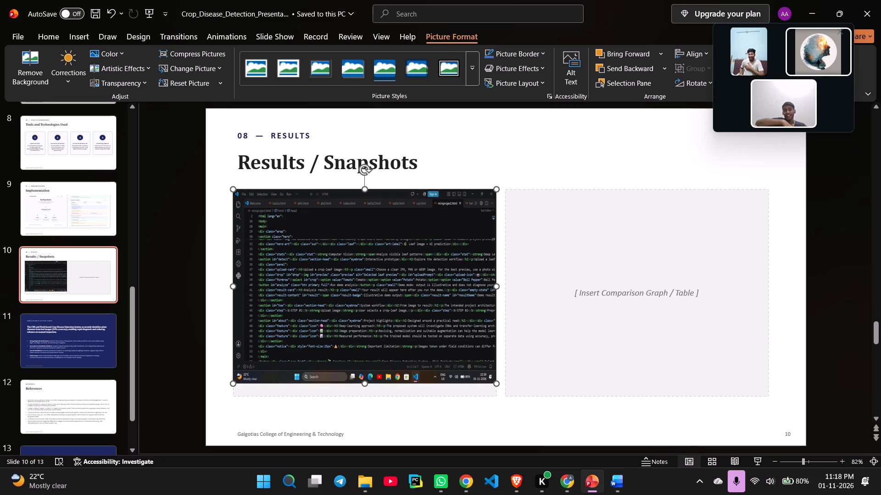
pyautogui.moveTo(365, 383); pyautogui.dragTo(364, 393)
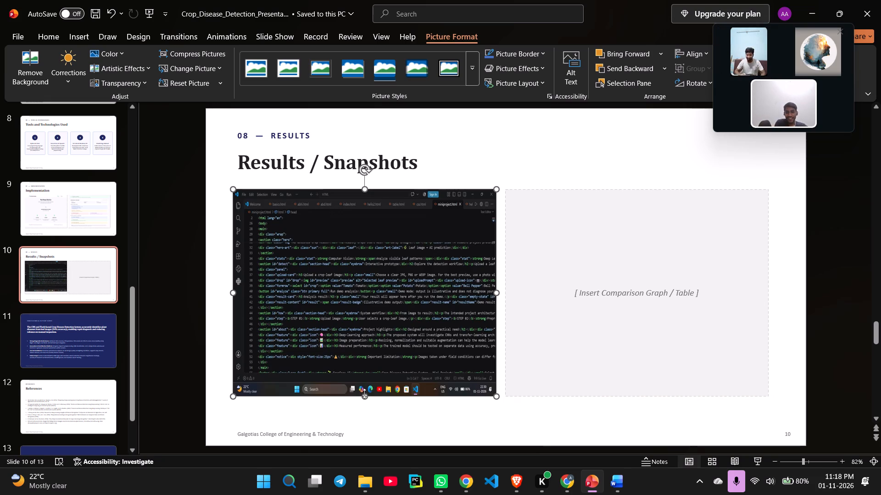
pyautogui.click(424, 332)
pyautogui.click(392, 300)
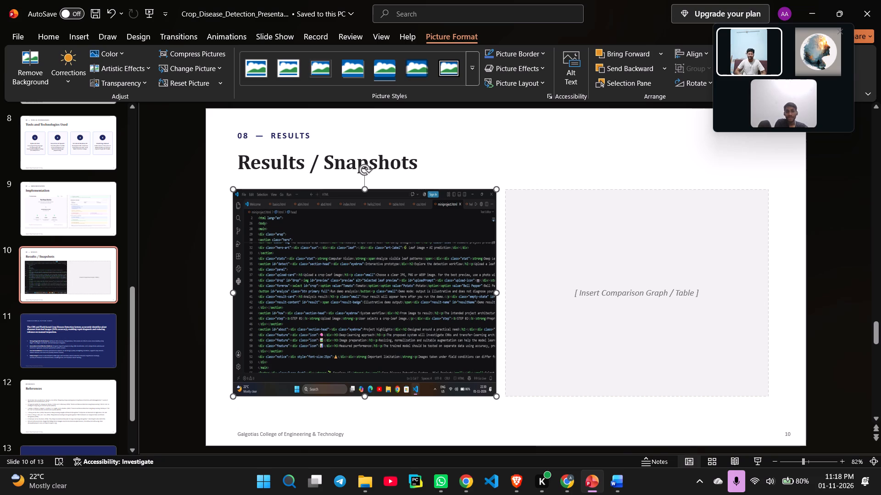
# Insert the picture 4546 from the Downloads folder onto the Results / Snapshots slide.
pyautogui.click(568, 284)
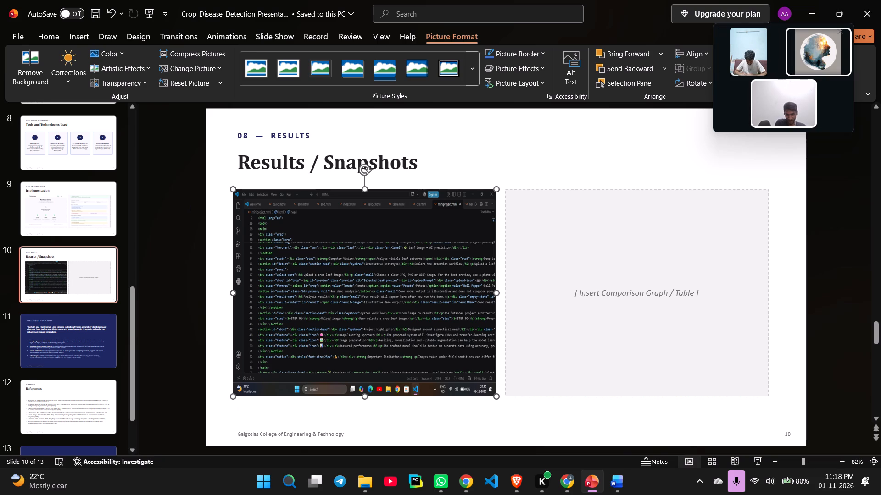
pyautogui.click(76, 33)
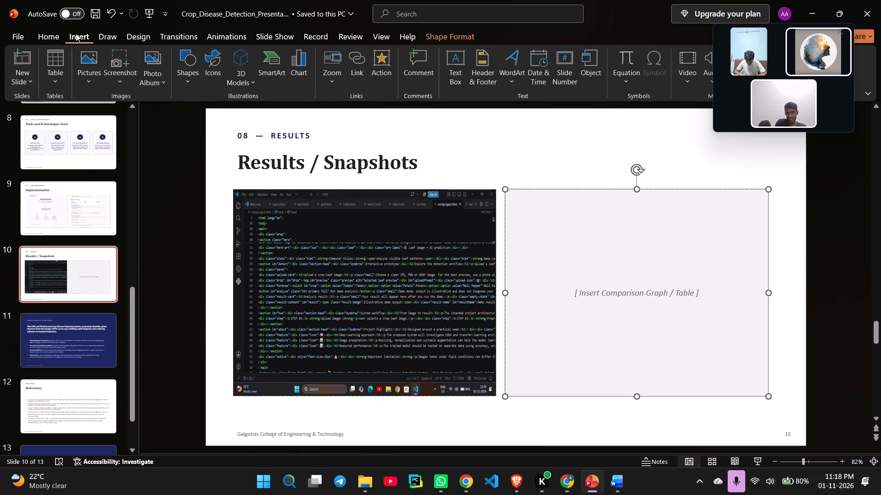
pyautogui.click(85, 56)
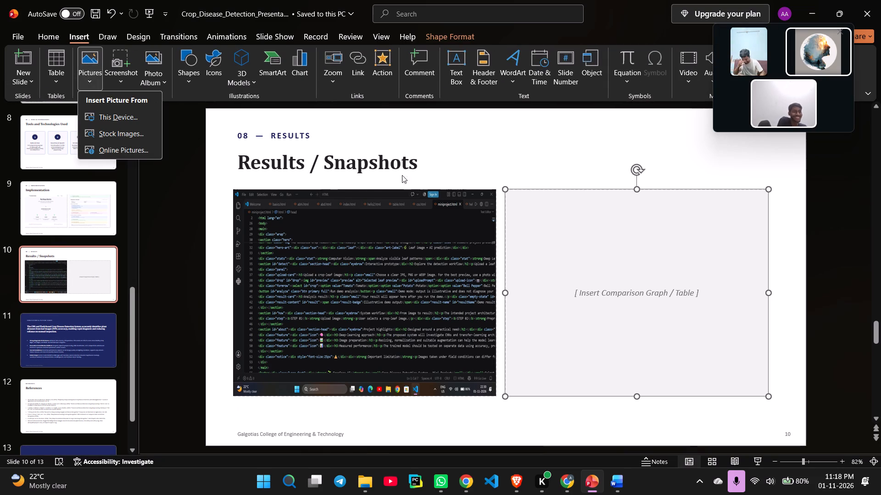
pyautogui.click(149, 117)
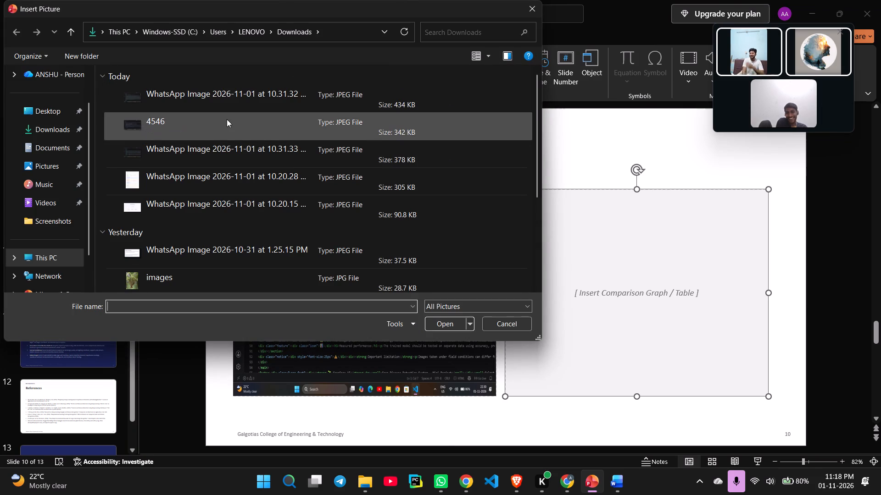
pyautogui.click(227, 119)
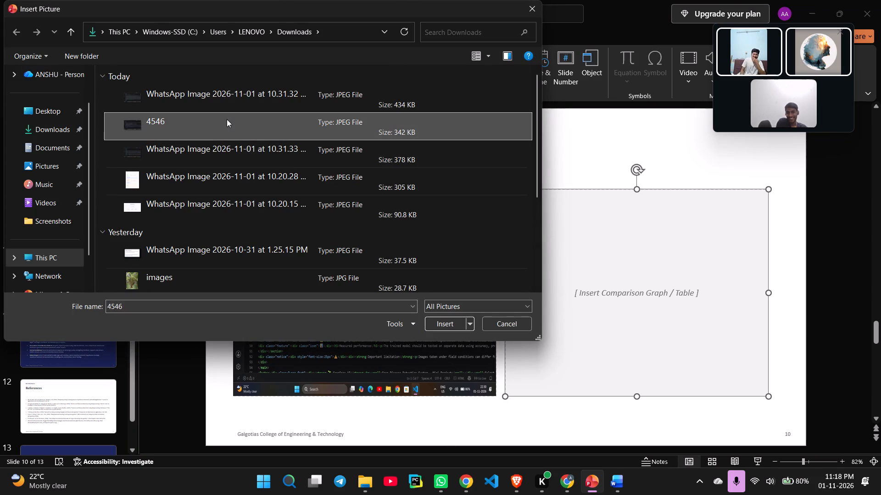
pyautogui.click(227, 119)
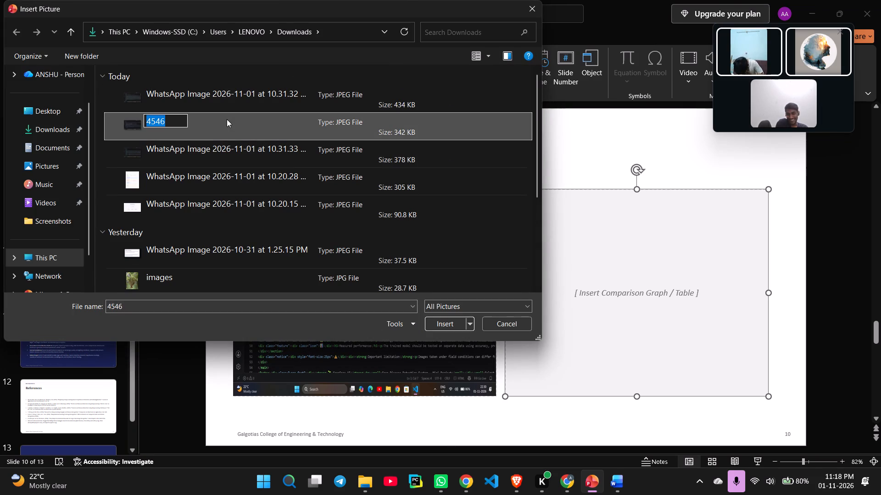
pyautogui.click(227, 119)
pyautogui.doubleClick(227, 119)
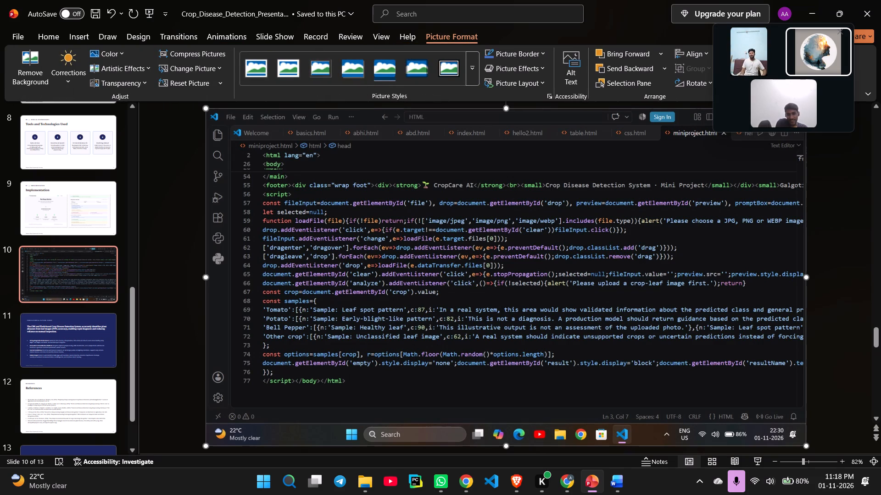
# Resize and position the newly inserted code screenshot so it covers the comparison graph placeholder beside the first screenshot.
pyautogui.moveTo(205, 107); pyautogui.dragTo(564, 249)
pyautogui.moveTo(617, 289); pyautogui.dragTo(626, 237)
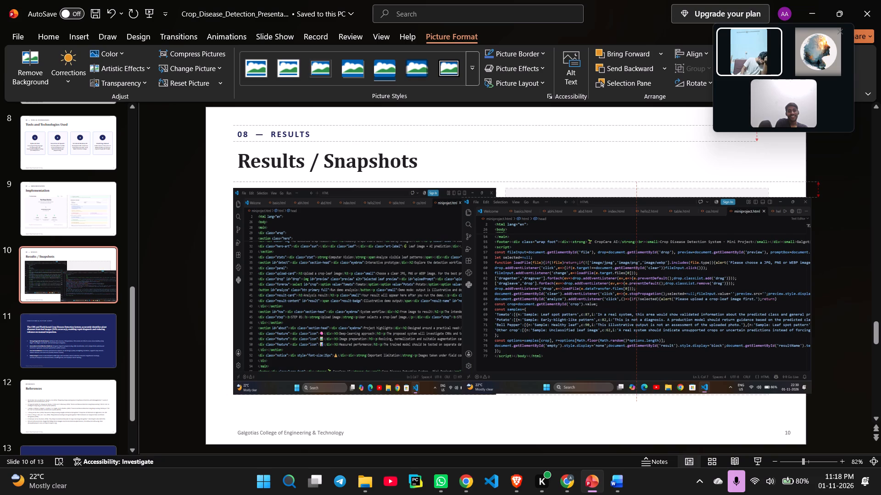
pyautogui.moveTo(626, 237); pyautogui.dragTo(622, 240)
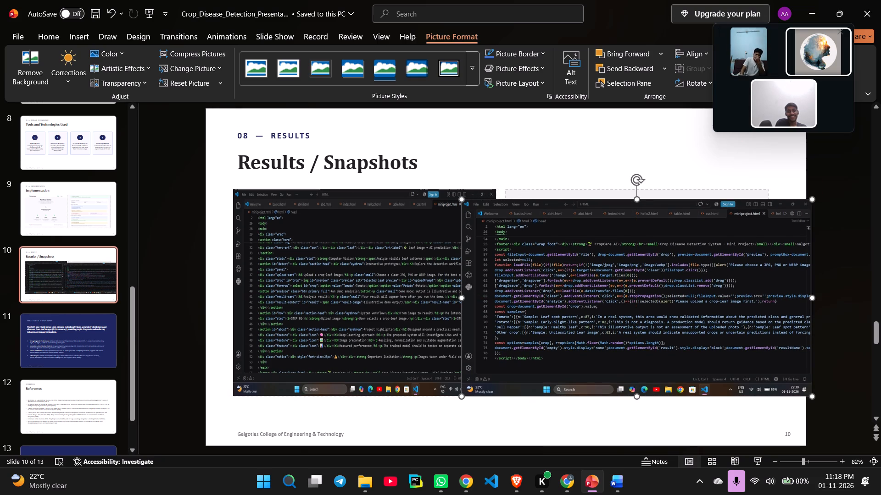
pyautogui.moveTo(638, 199); pyautogui.dragTo(632, 195)
pyautogui.click(632, 195)
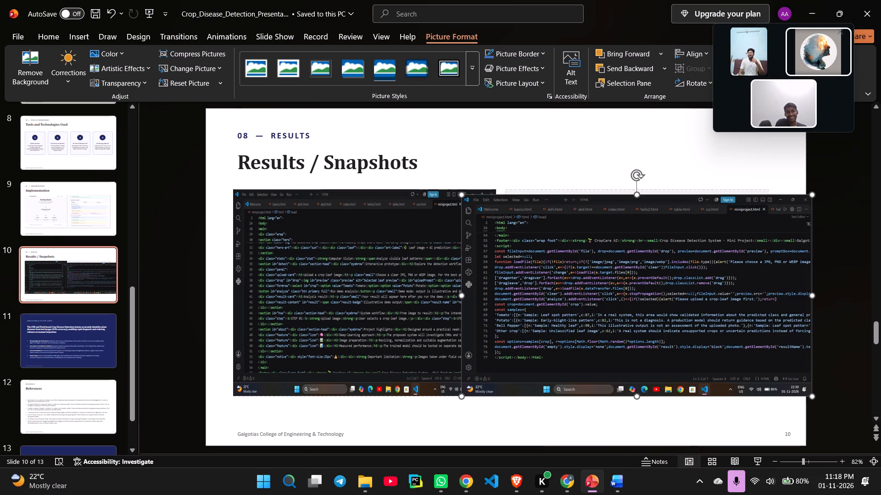
pyautogui.moveTo(637, 197); pyautogui.dragTo(638, 191)
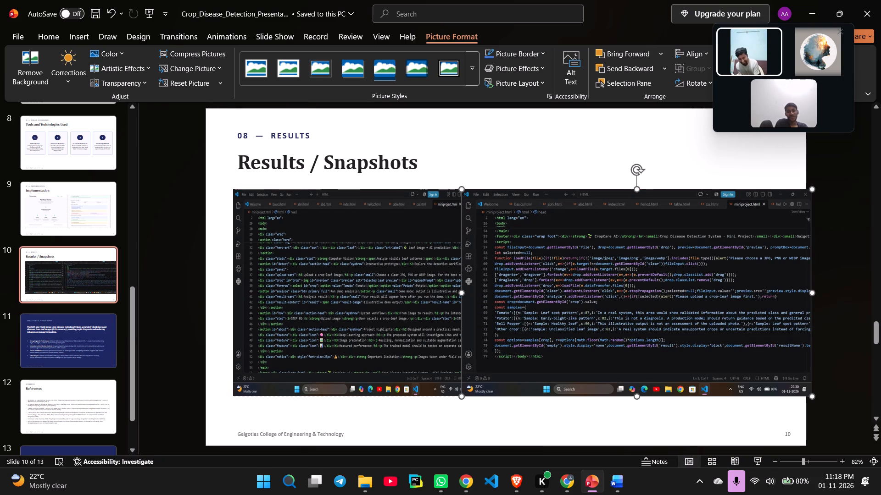
pyautogui.moveTo(463, 294); pyautogui.dragTo(509, 299)
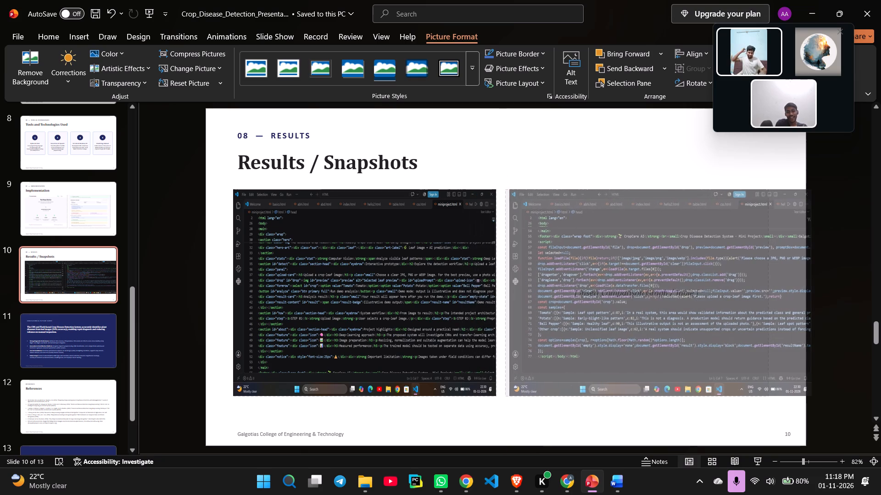
pyautogui.moveTo(509, 299); pyautogui.dragTo(509, 299)
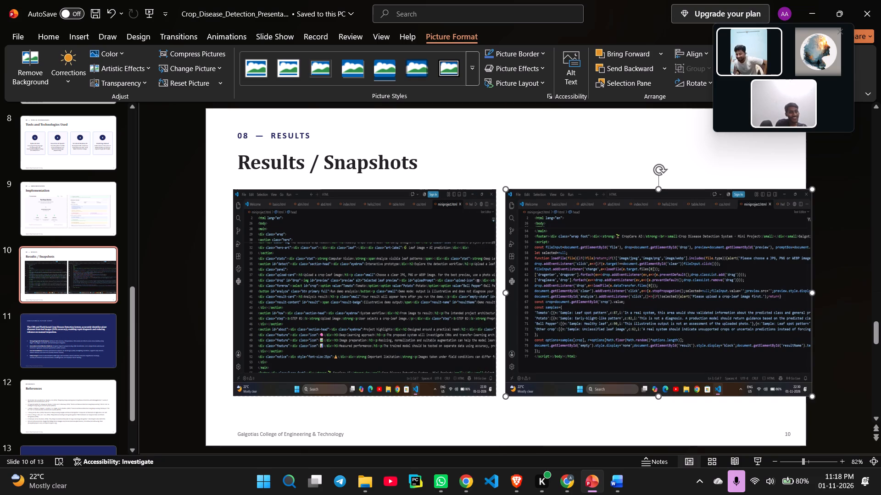
pyautogui.moveTo(814, 291); pyautogui.dragTo(791, 295)
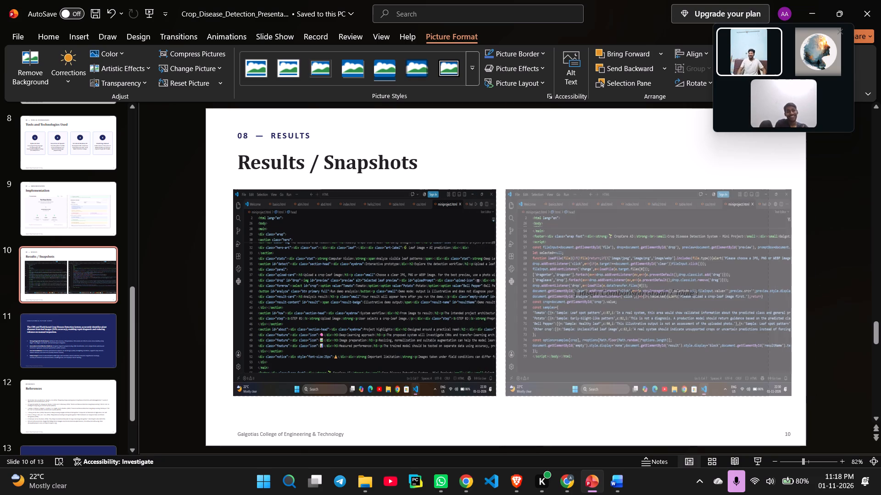
pyautogui.moveTo(791, 295); pyautogui.dragTo(771, 294)
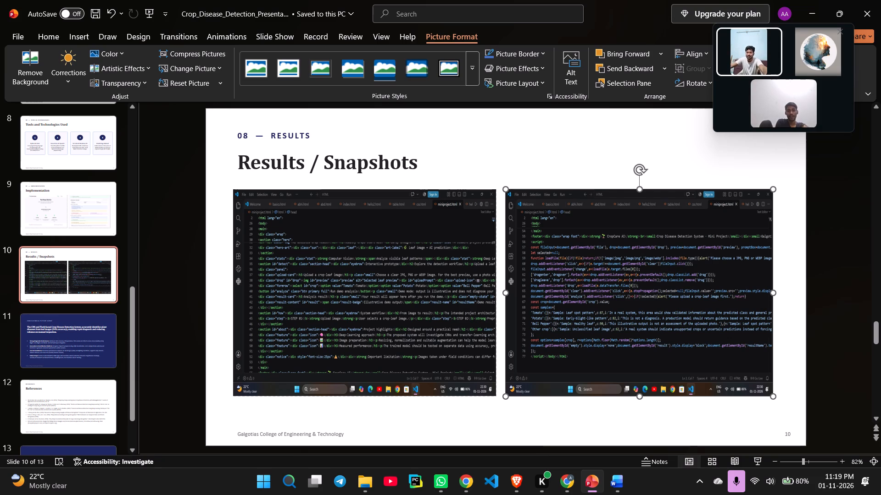
# Move the first code screenshot to the slide's left edge and narrow it to about two-thirds of its width.
pyautogui.moveTo(495, 287); pyautogui.dragTo(474, 292)
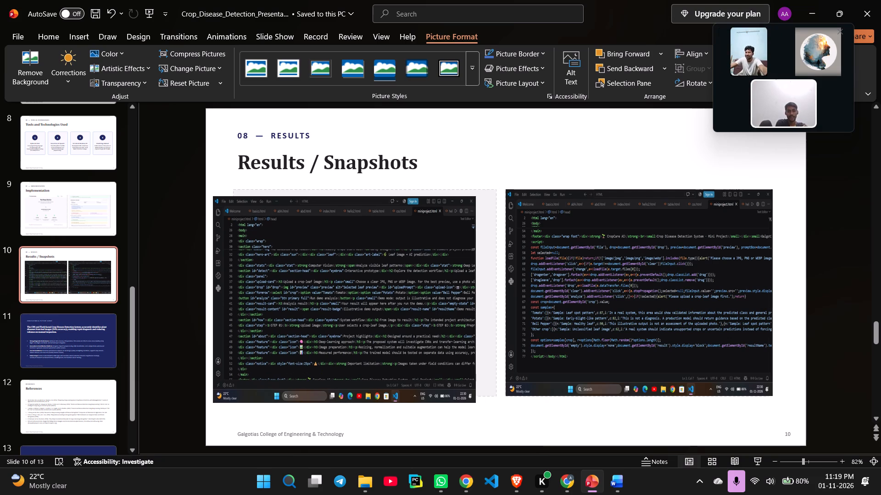
pyautogui.moveTo(474, 292); pyautogui.dragTo(469, 280)
pyautogui.click(469, 280)
pyautogui.moveTo(470, 285); pyautogui.dragTo(432, 294)
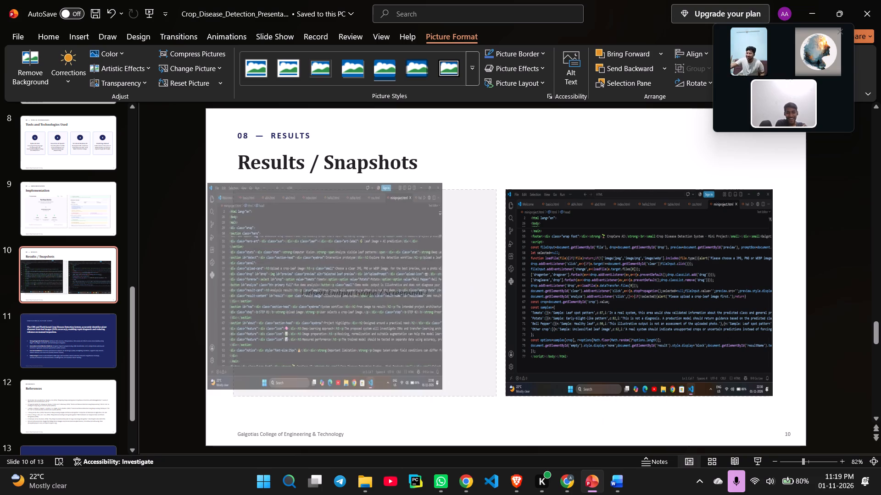
pyautogui.moveTo(432, 294); pyautogui.dragTo(385, 297)
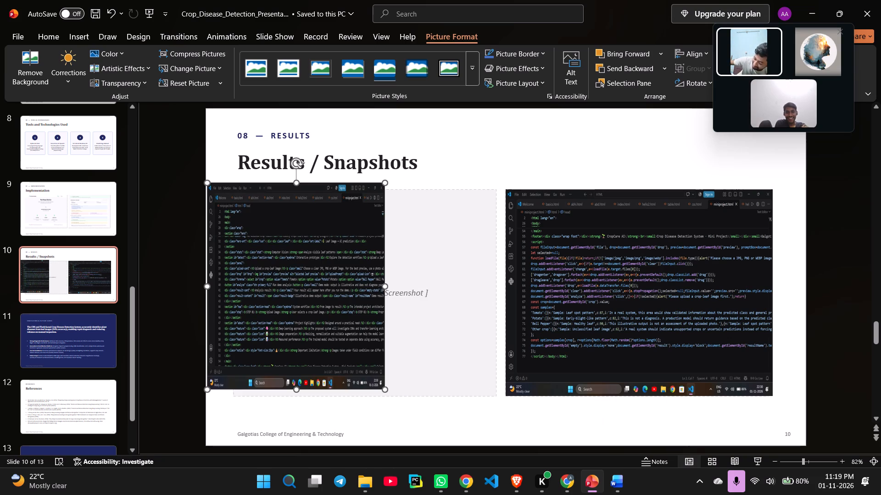
# Narrow the second code screenshot from its inner side to widen the gap between the two pictures.
pyautogui.click(511, 279)
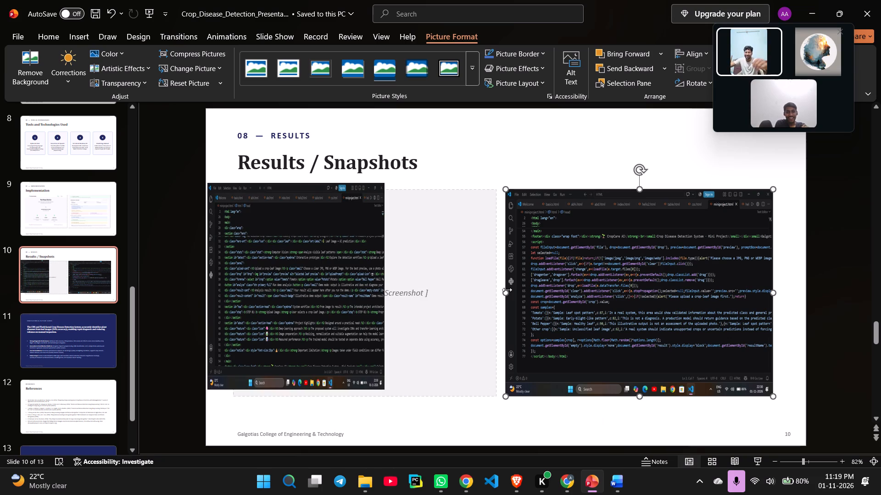
pyautogui.moveTo(507, 290); pyautogui.dragTo(581, 290)
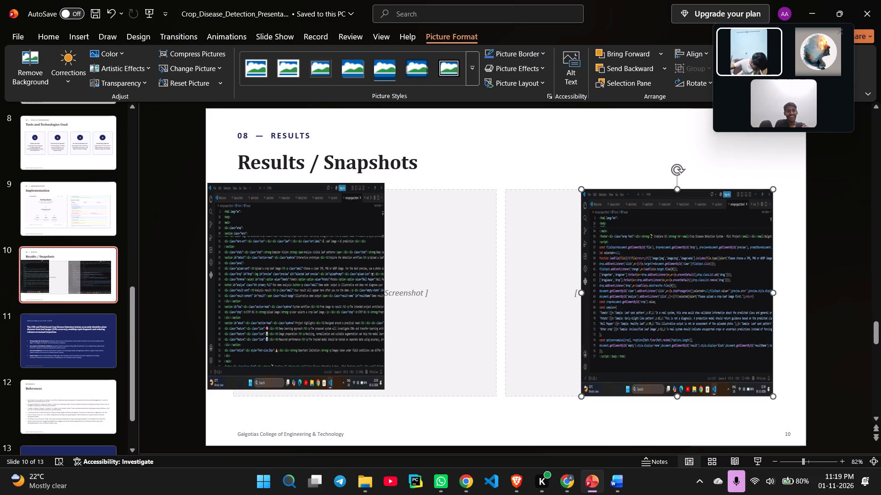
# Widen the second code screenshot outward to just short of the slide's right edge, keeping its inner edge in place.
pyautogui.moveTo(774, 291); pyautogui.dragTo(792, 295)
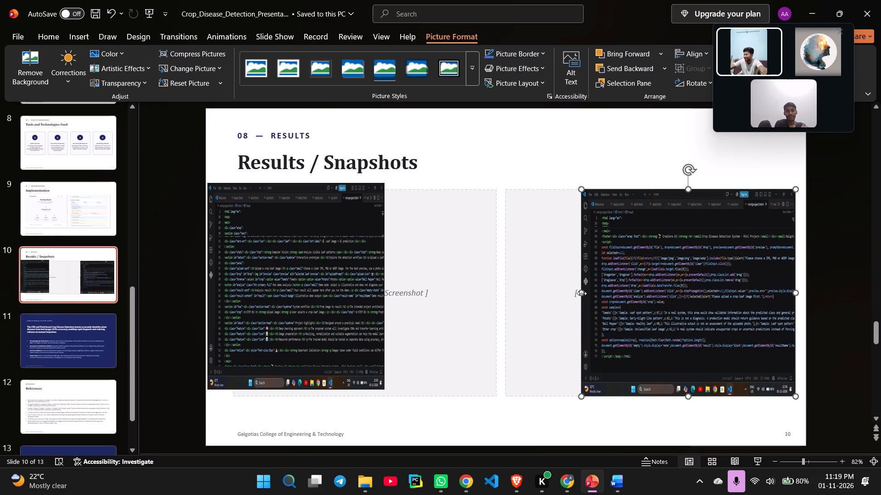
pyautogui.moveTo(582, 293); pyautogui.dragTo(590, 294)
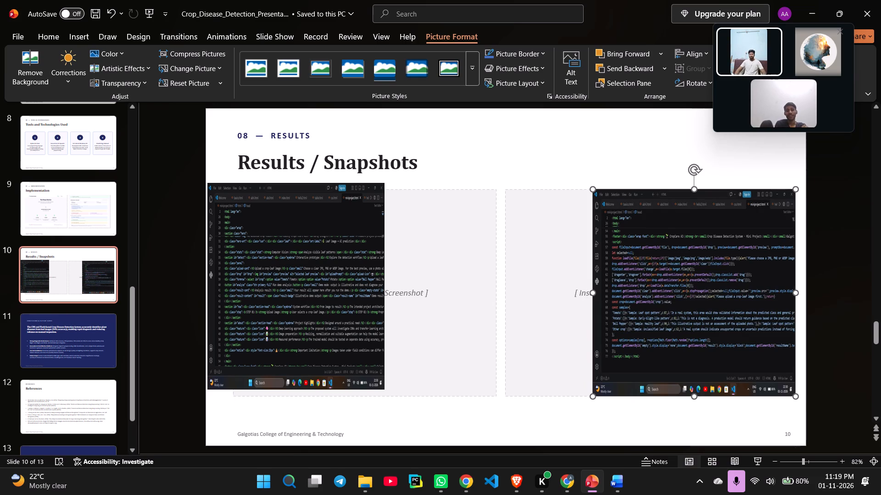
pyautogui.click(455, 300)
pyautogui.click(455, 297)
pyautogui.click(670, 300)
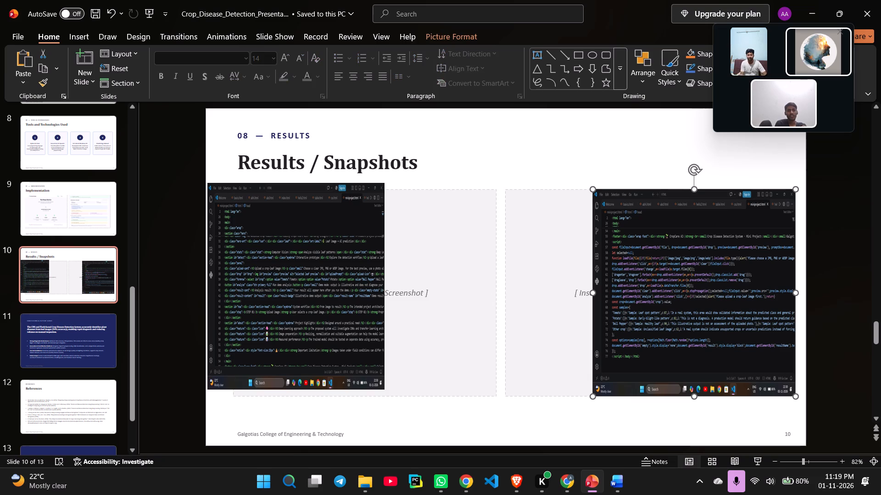
pyautogui.moveTo(593, 294); pyautogui.dragTo(581, 297)
# Insert the picture WhatsApp Image 2026-11-01 at 10.31.33 PM from the Downloads folder onto the Results / Snapshots slide.
pyautogui.click(306, 298)
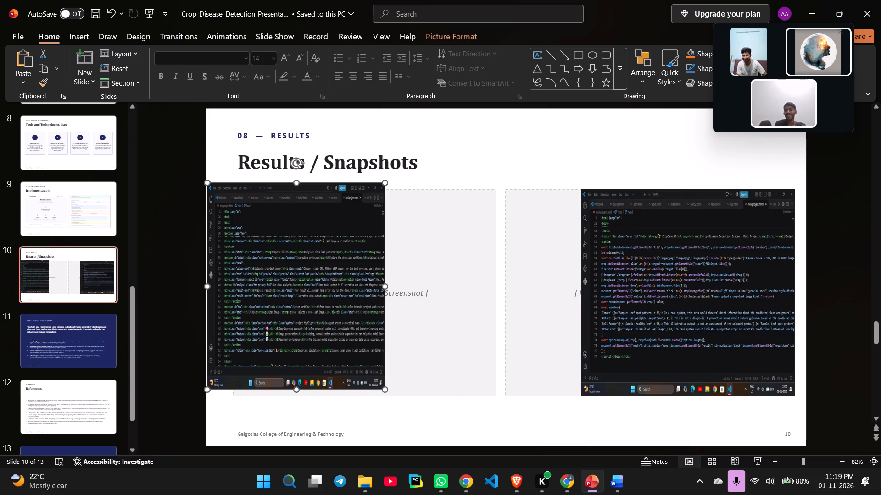
pyautogui.click(72, 36)
pyautogui.click(92, 67)
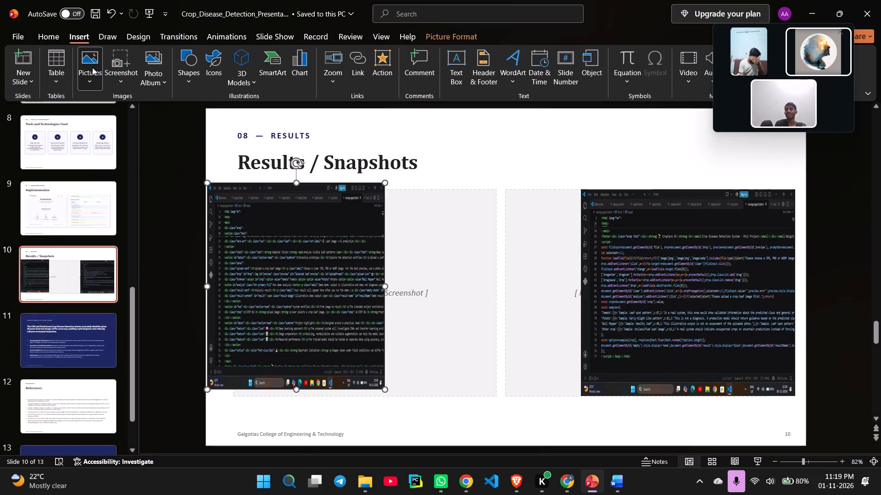
pyautogui.click(113, 115)
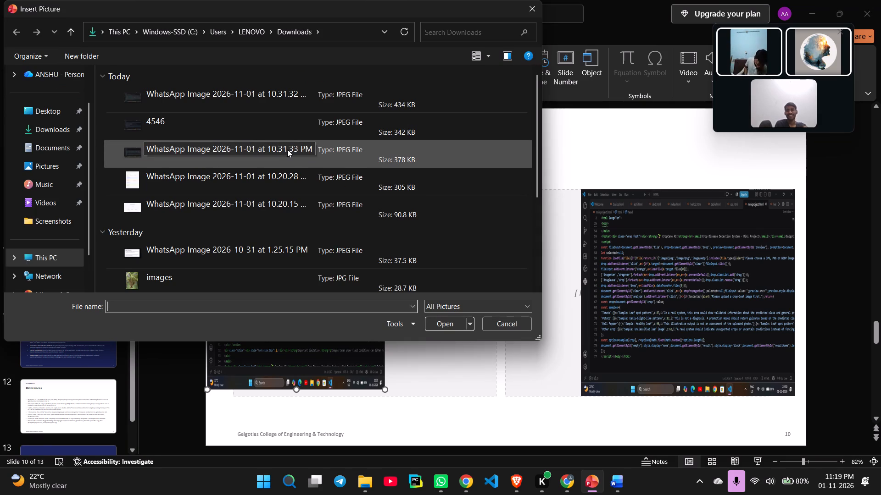
pyautogui.doubleClick(249, 150)
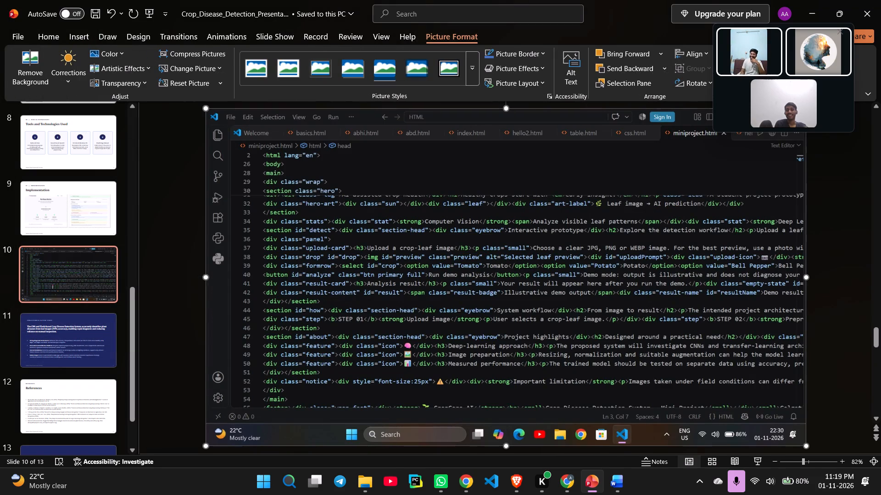
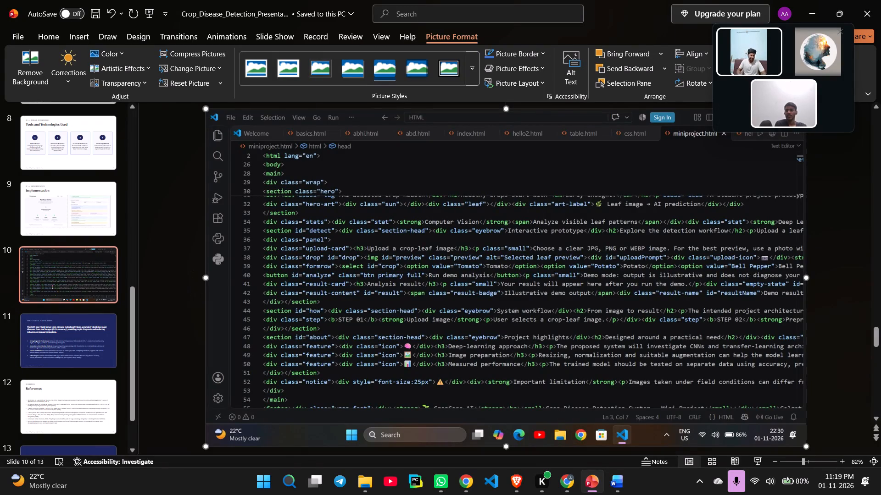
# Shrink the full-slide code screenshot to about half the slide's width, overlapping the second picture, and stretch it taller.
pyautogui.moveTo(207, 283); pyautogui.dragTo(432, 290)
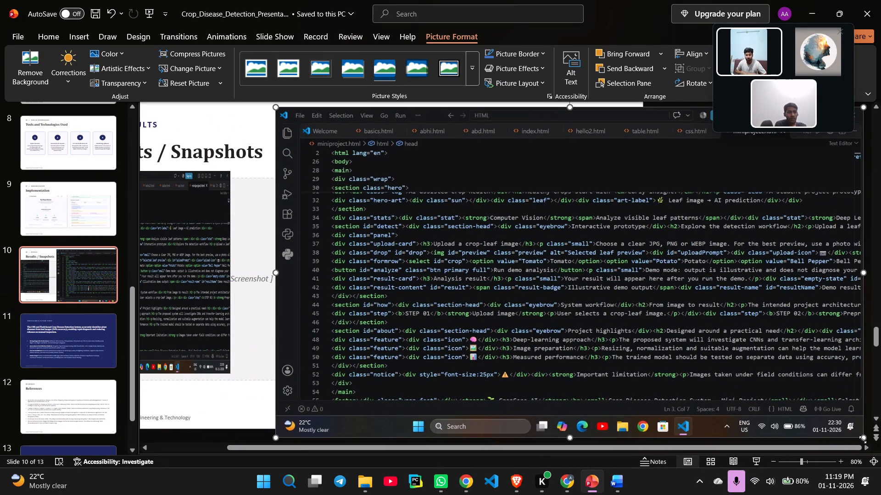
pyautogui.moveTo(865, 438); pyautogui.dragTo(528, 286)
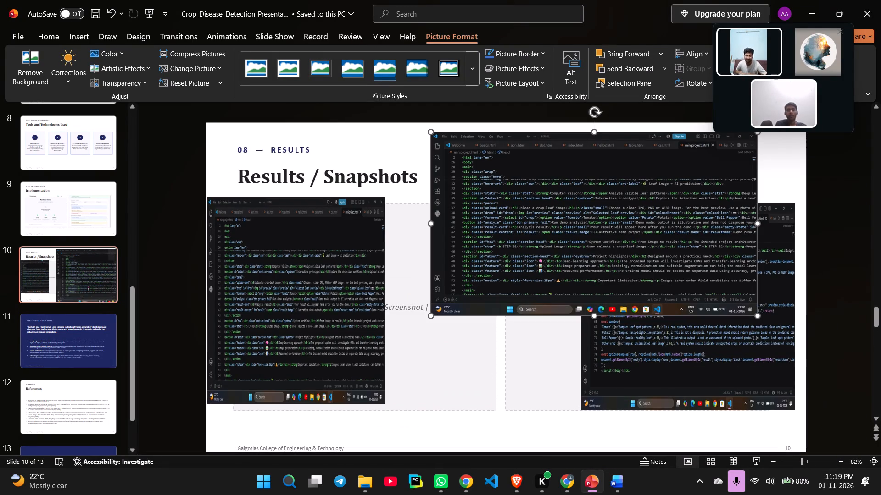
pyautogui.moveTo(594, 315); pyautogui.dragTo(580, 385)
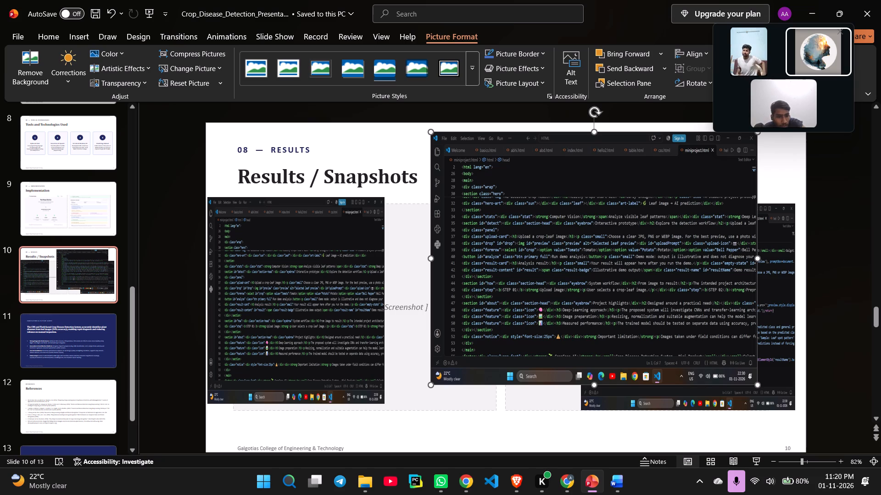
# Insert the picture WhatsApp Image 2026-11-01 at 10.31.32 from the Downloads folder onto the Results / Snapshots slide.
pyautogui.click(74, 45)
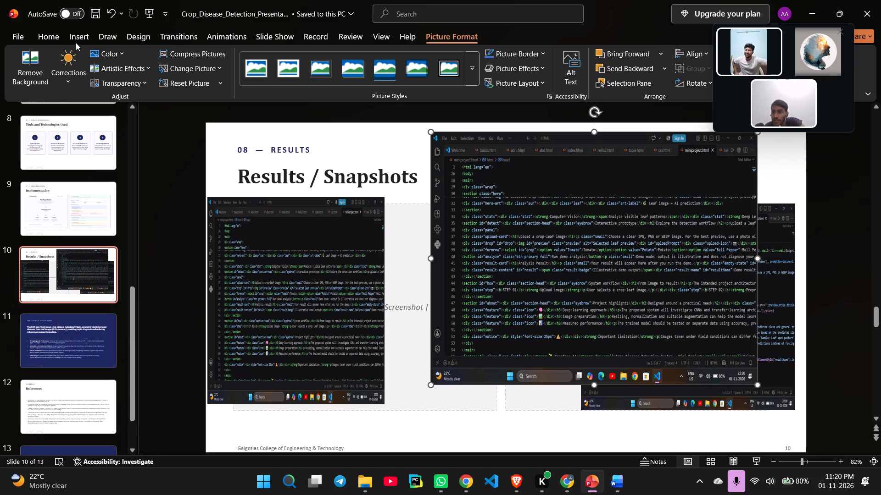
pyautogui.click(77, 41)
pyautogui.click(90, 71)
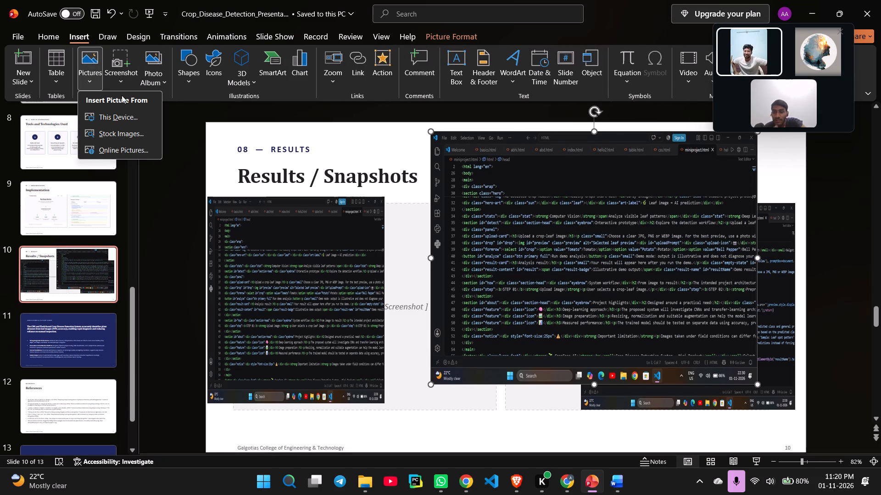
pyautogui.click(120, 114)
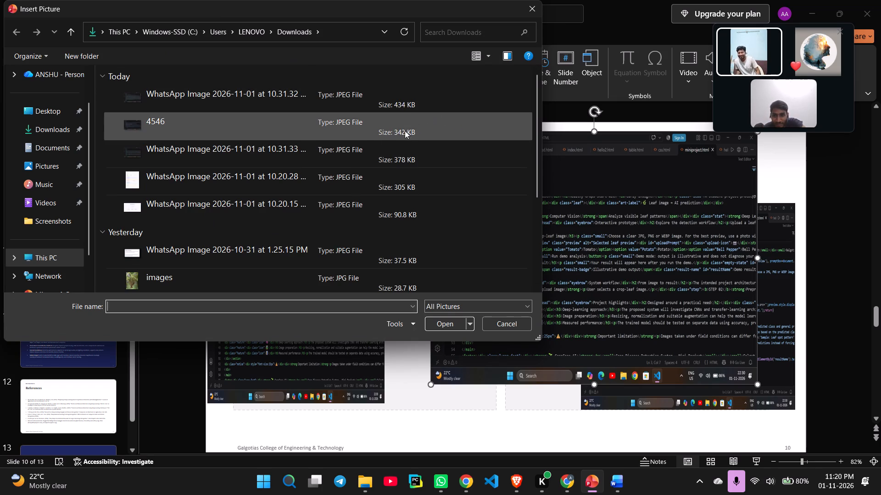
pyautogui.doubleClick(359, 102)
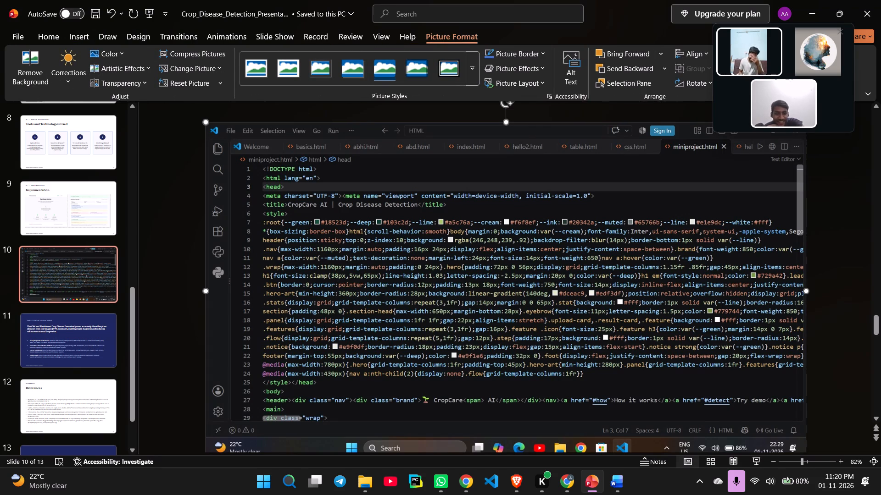
# Remove the newly inserted full-slide picture and the duplicate code screenshot overlapping the second picture from the Results / Snapshots slide.
pyautogui.rightClick(576, 237)
pyautogui.click(604, 231)
pyautogui.rightClick(604, 231)
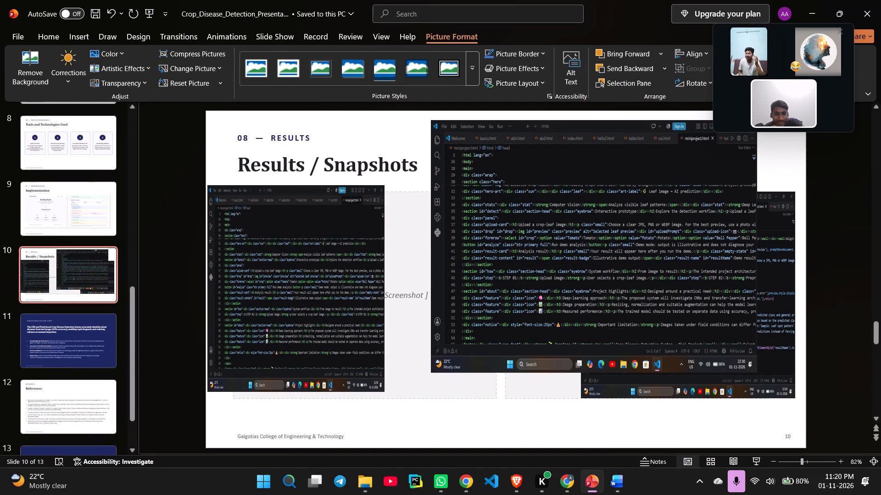
pyautogui.click(639, 228)
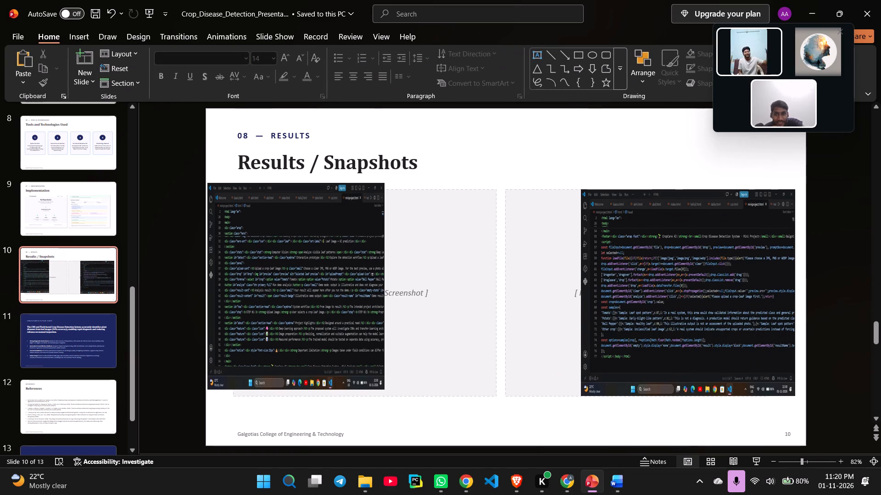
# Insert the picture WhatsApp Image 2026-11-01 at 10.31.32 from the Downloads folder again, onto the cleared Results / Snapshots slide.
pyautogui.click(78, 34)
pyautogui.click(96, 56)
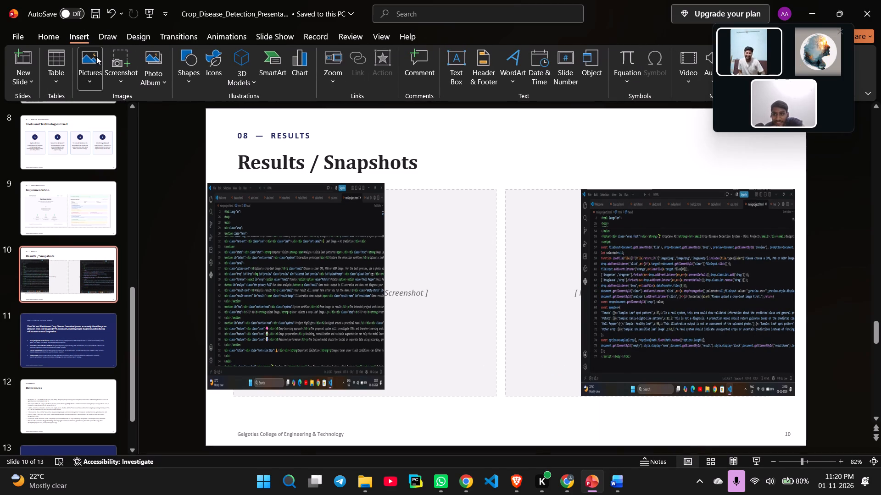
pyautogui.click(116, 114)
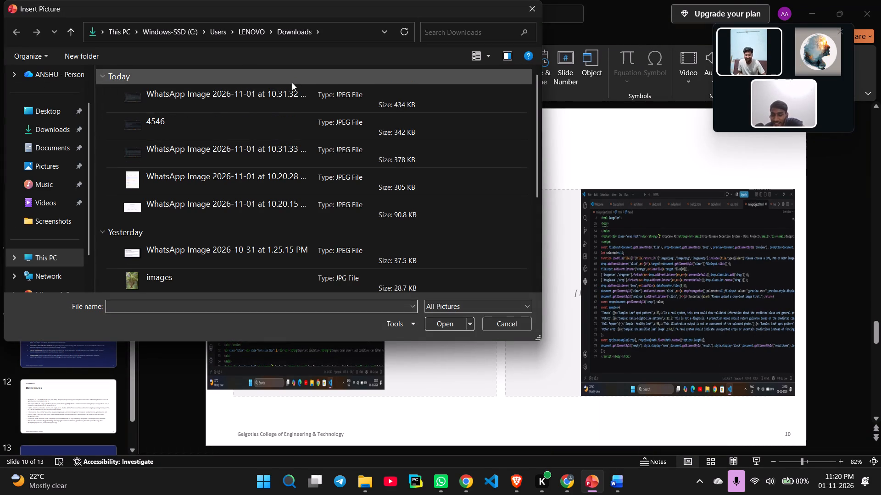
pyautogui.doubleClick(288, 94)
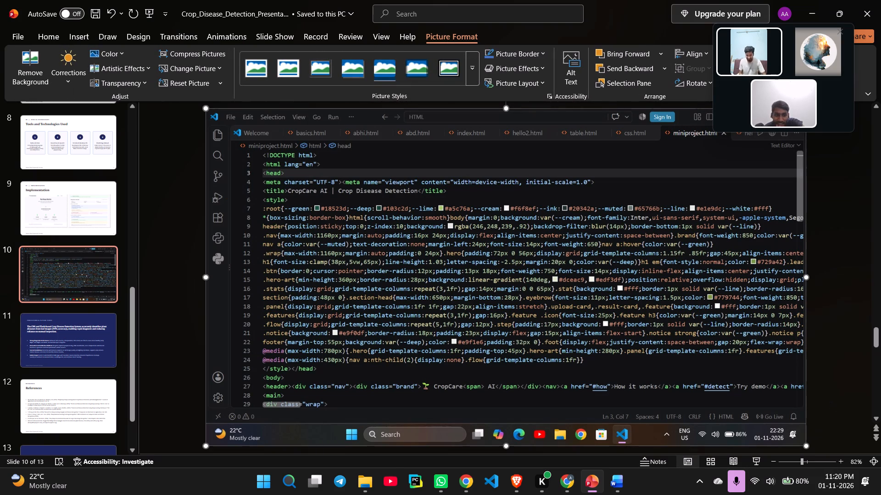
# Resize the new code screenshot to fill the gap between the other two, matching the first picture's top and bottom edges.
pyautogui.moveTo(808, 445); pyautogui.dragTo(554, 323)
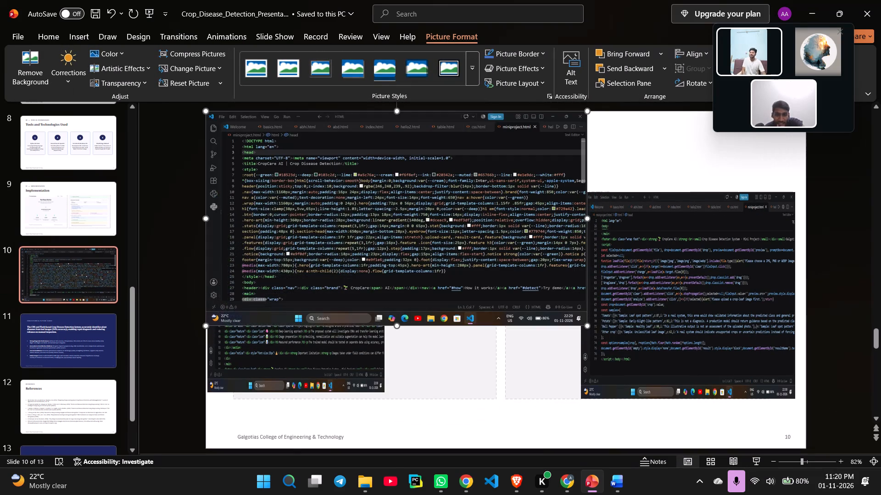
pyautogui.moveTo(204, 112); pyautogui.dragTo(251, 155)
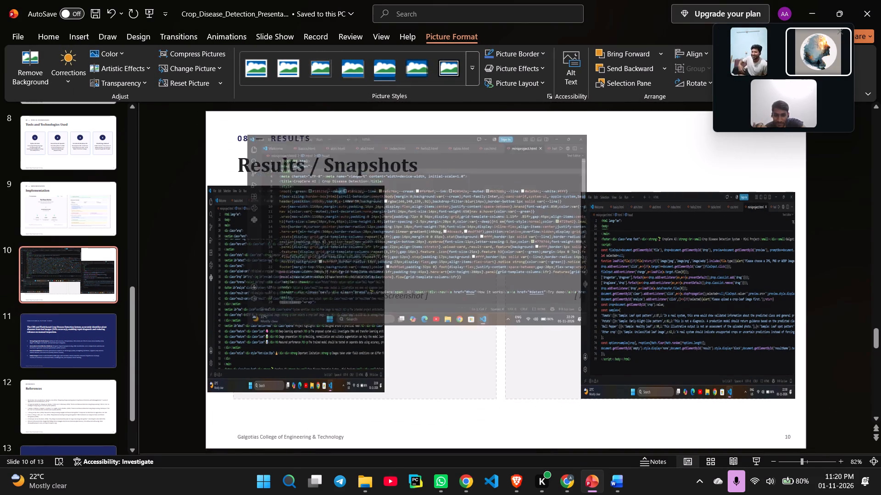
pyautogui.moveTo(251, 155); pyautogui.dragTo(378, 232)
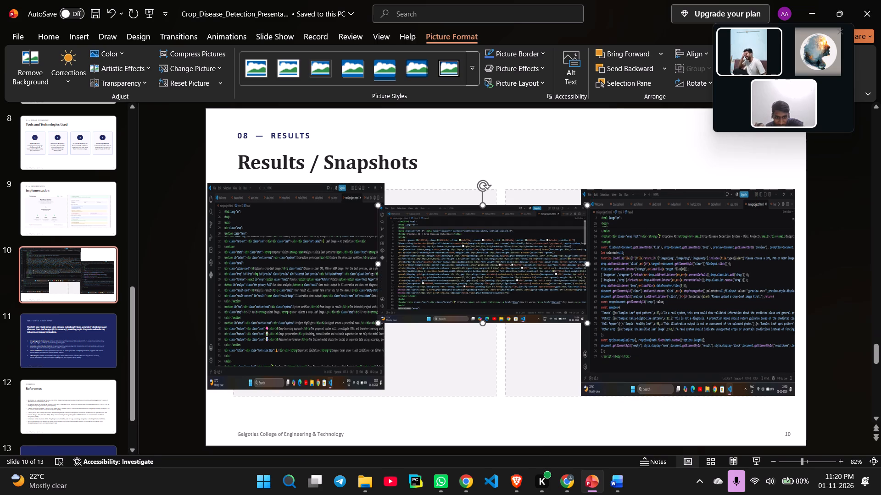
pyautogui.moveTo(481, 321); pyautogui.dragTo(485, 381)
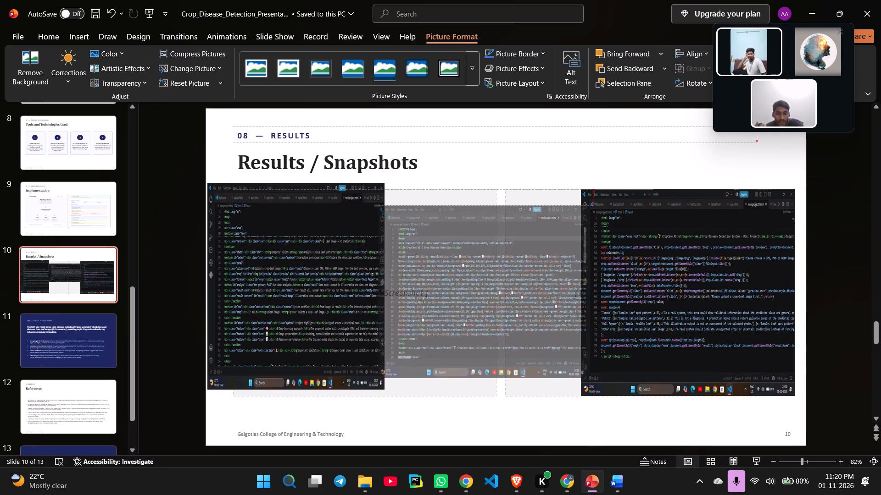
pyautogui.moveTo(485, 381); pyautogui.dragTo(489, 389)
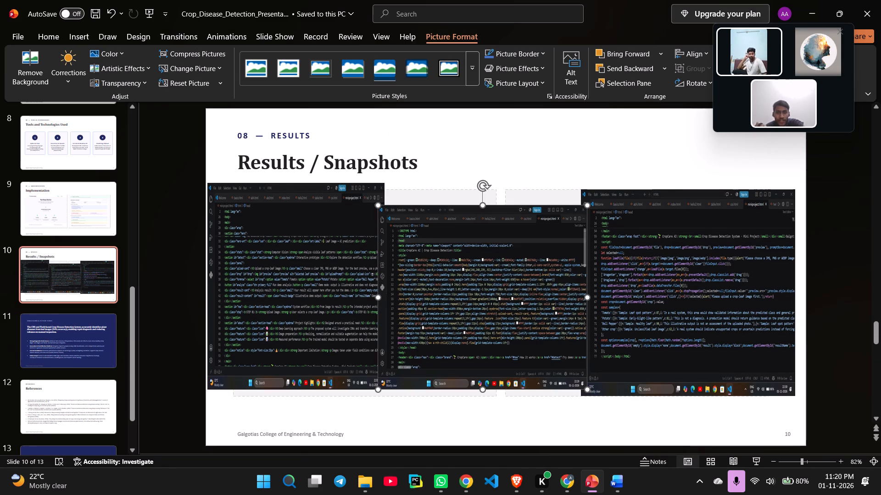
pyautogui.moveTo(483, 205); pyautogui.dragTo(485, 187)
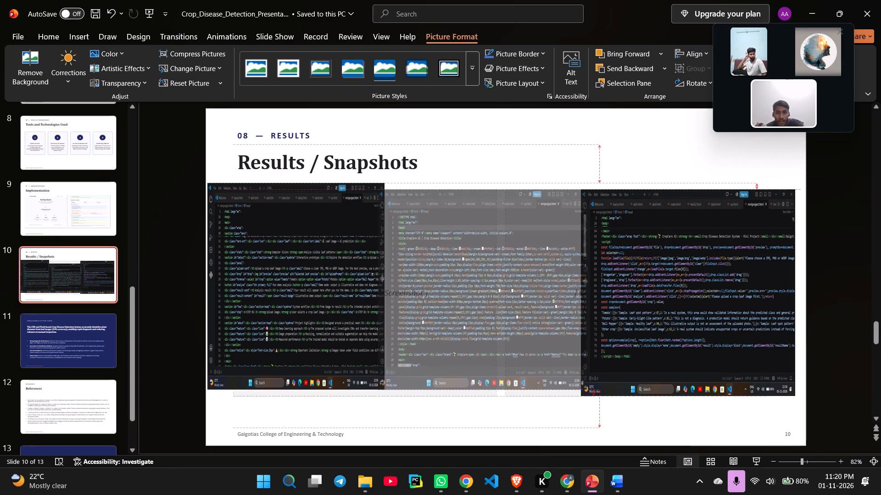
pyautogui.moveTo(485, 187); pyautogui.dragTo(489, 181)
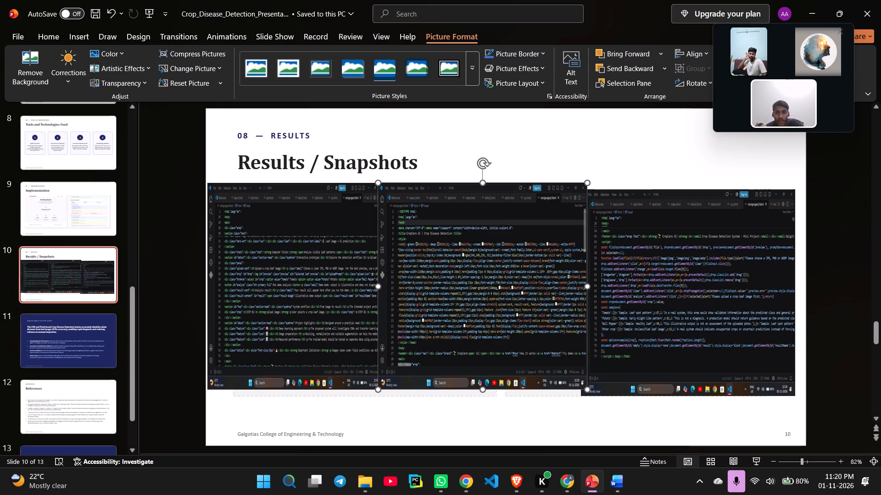
# Cut both Plant Disease Detection interface pictures from the Implementation slide.
pyautogui.scroll(2, 450, 265)
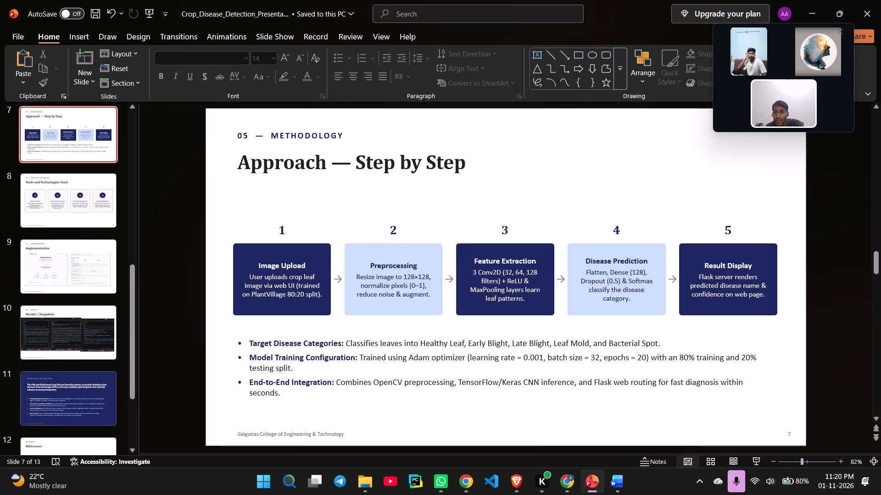
pyautogui.scroll(-1, 86, 299)
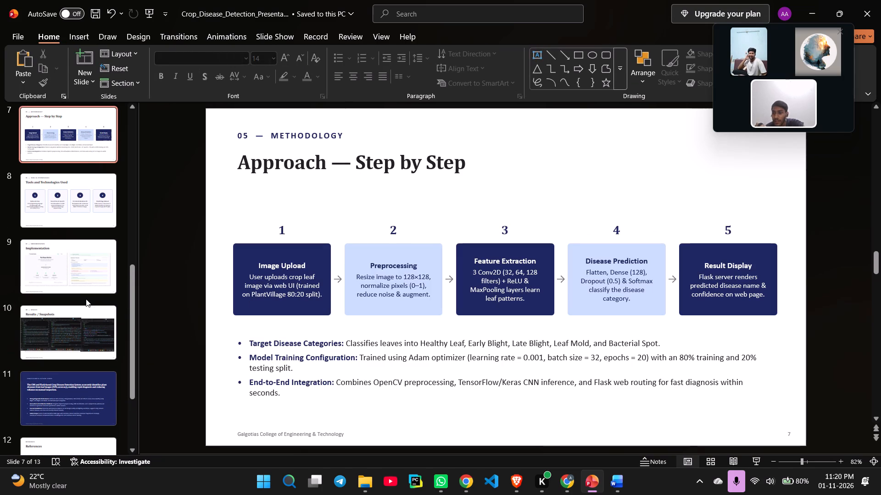
pyautogui.scroll(-3, 86, 299)
pyautogui.click(86, 268)
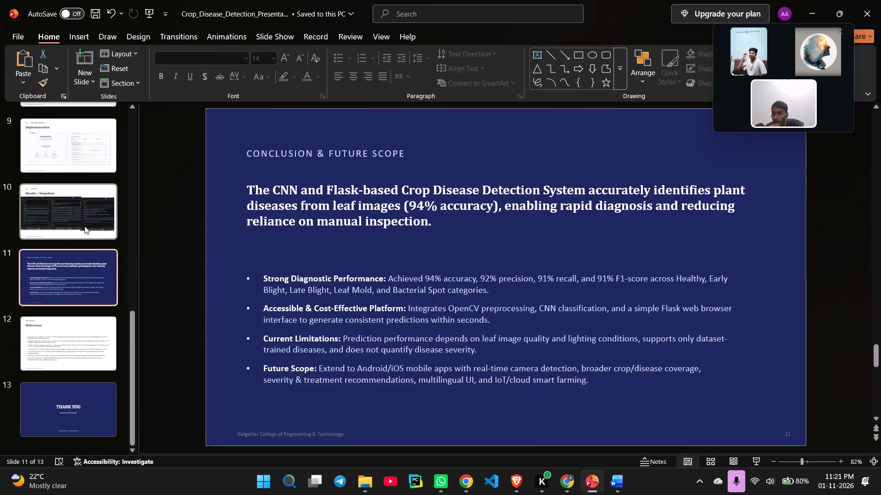
pyautogui.click(83, 221)
pyautogui.scroll(1, 82, 226)
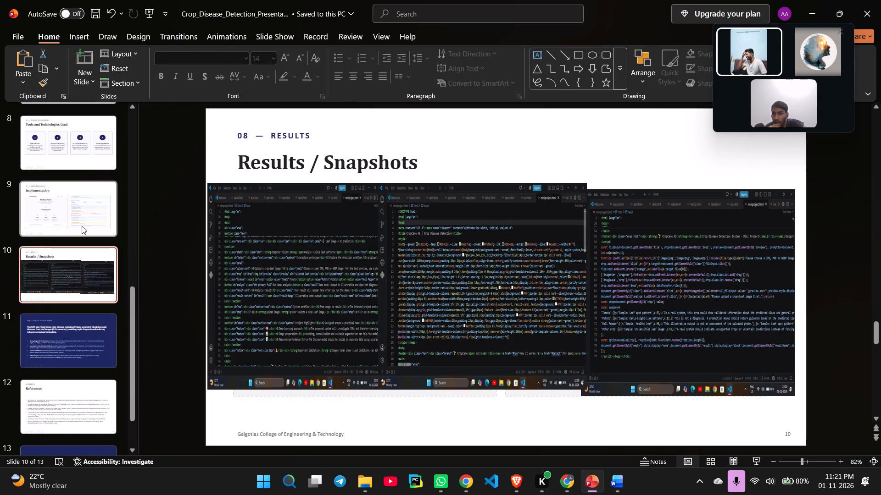
pyautogui.click(82, 226)
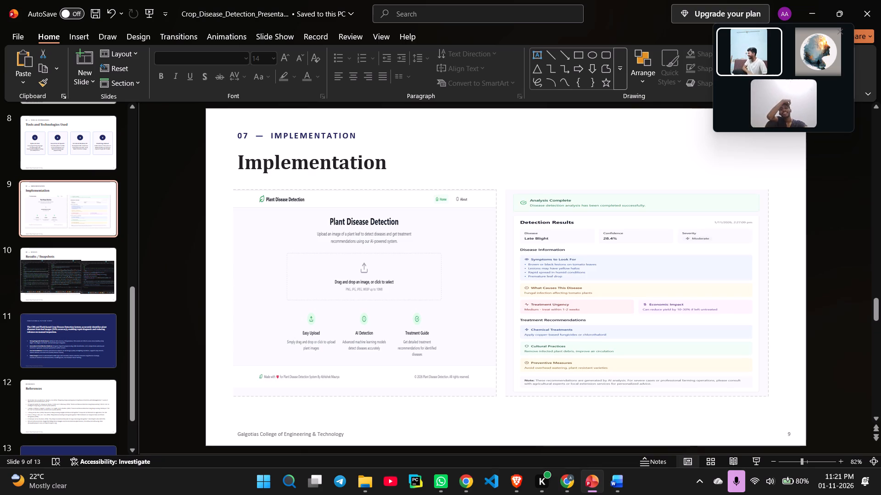
pyautogui.rightClick(439, 272)
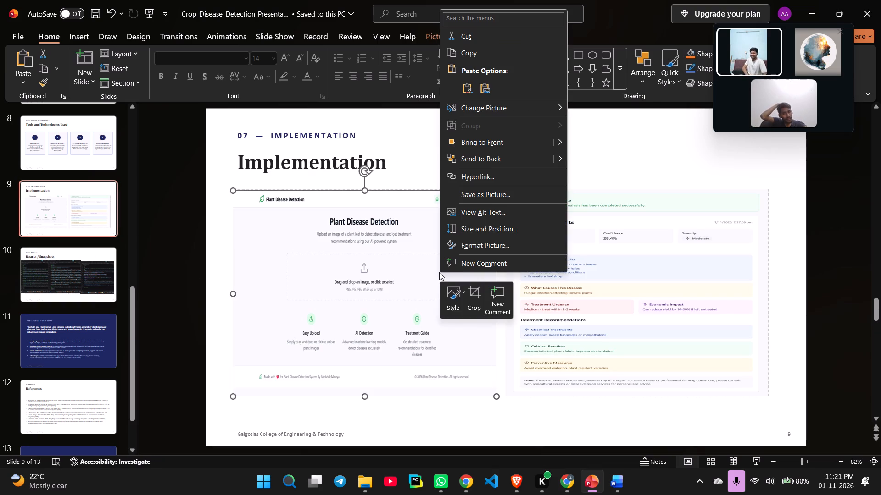
pyautogui.click(474, 28)
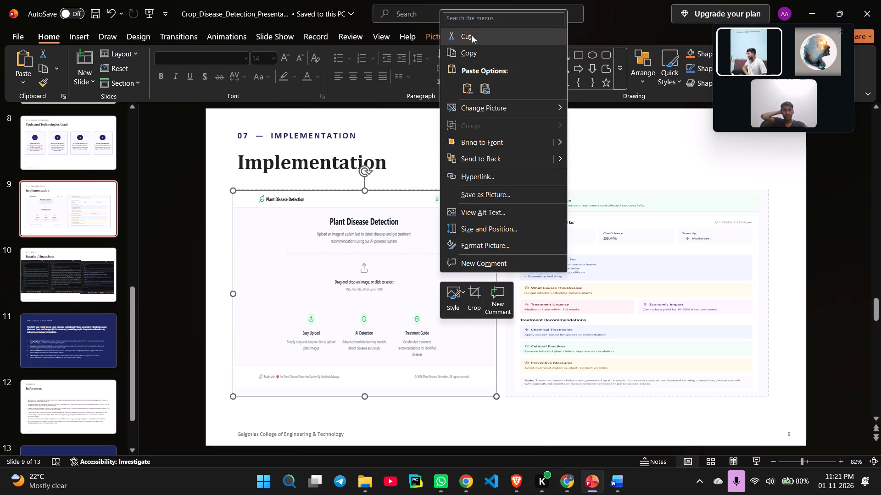
pyautogui.click(471, 34)
pyautogui.rightClick(598, 306)
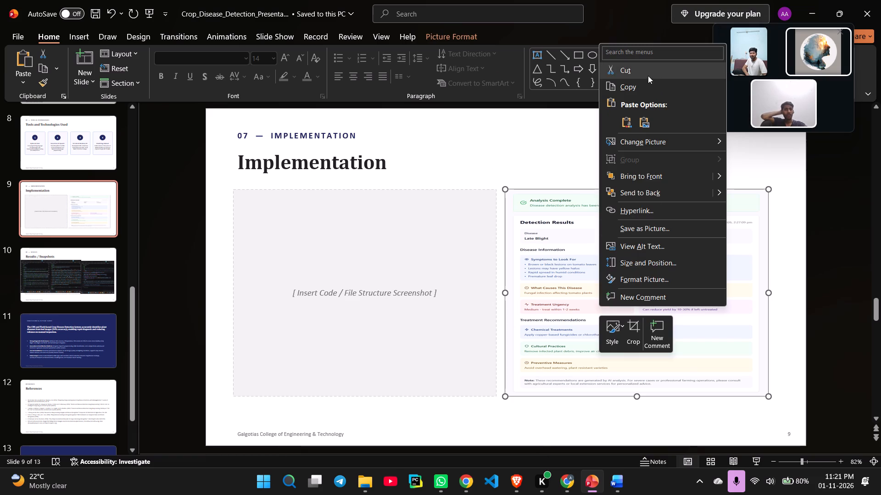
pyautogui.click(643, 76)
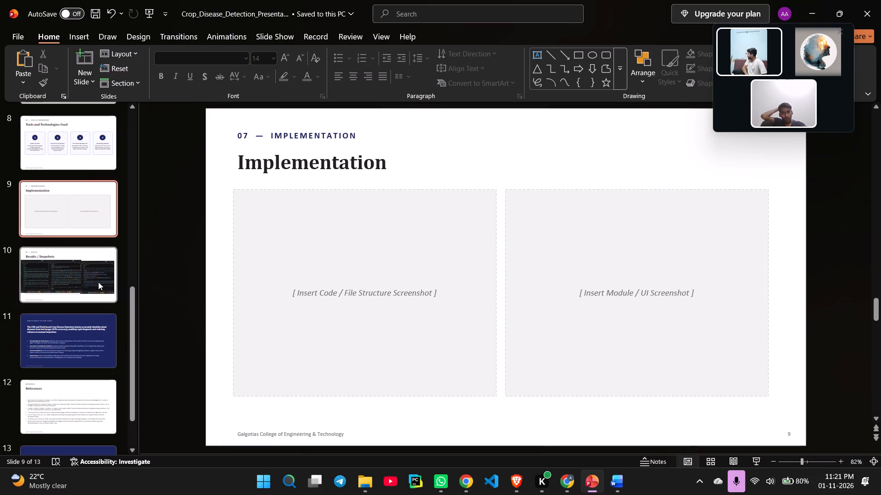
# Cut the three code screenshots from the Results / Snapshots slide.
pyautogui.click(97, 281)
pyautogui.rightClick(325, 275)
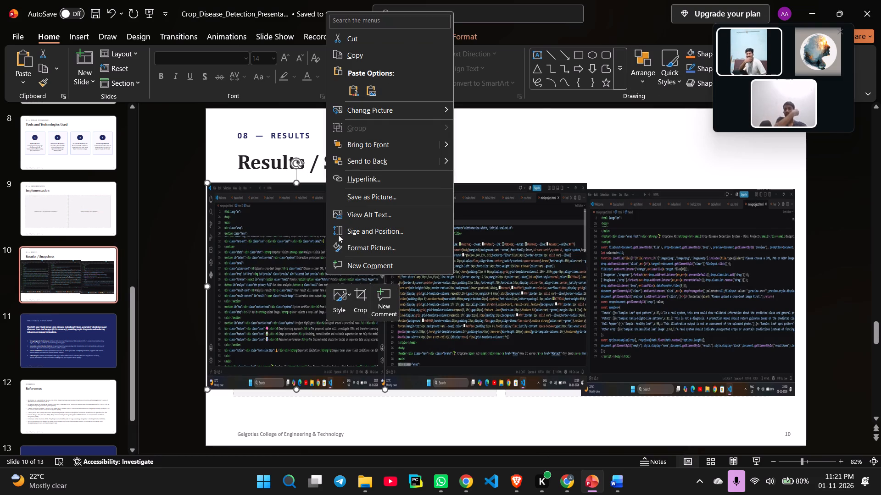
pyautogui.click(351, 39)
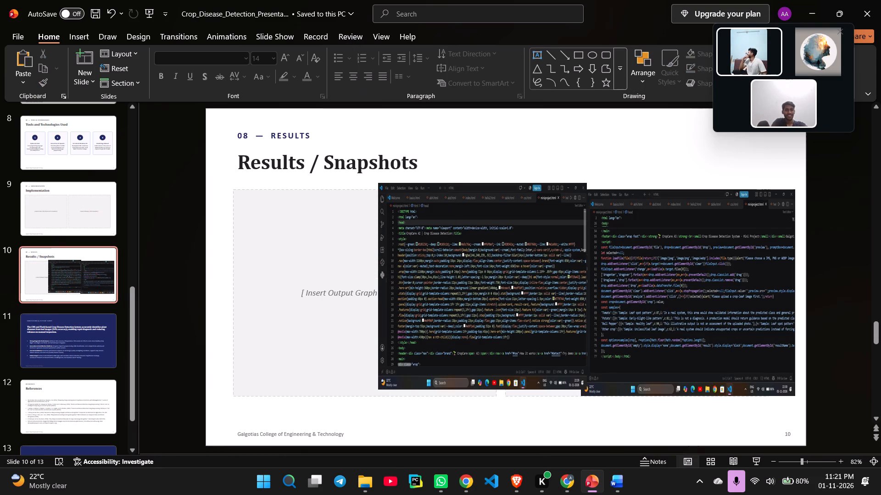
pyautogui.rightClick(481, 319)
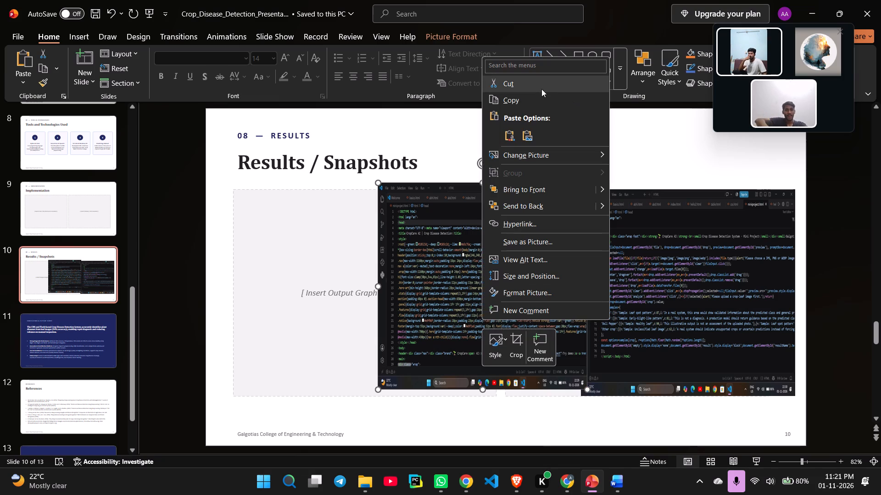
pyautogui.click(541, 82)
pyautogui.rightClick(656, 226)
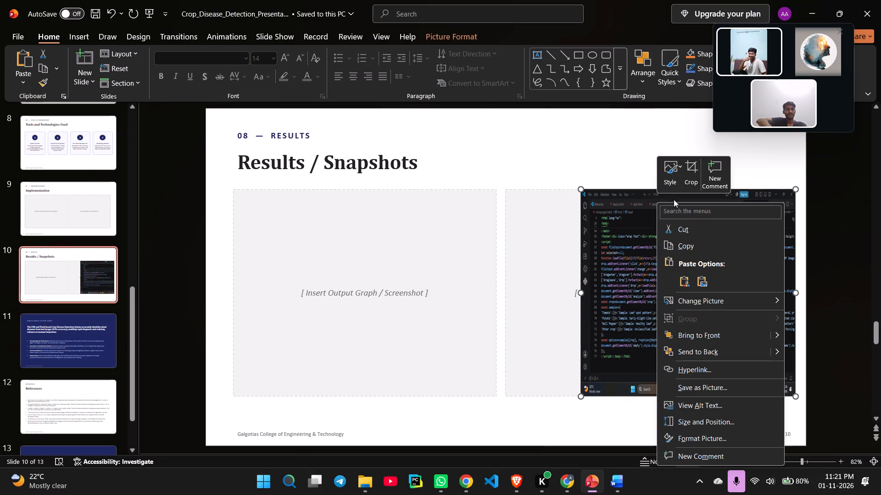
# Cut the remaining code screenshot from the Results / Snapshots slide.
pyautogui.click(678, 229)
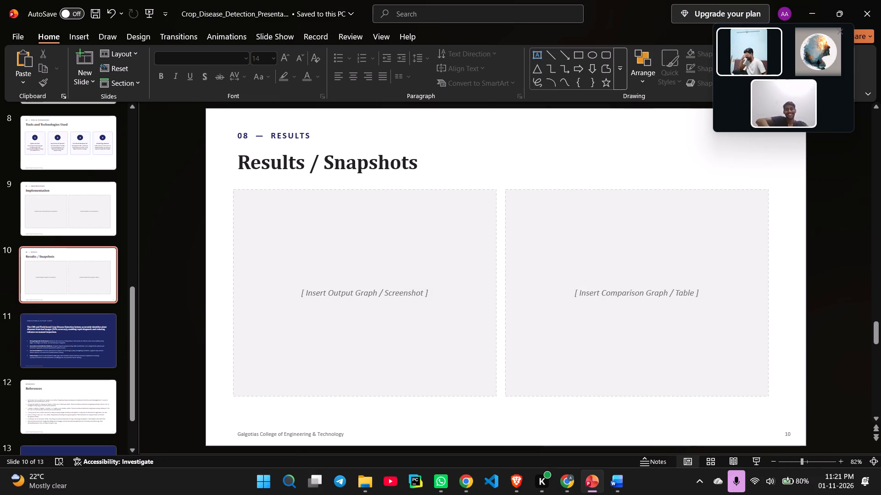
# Insert the picture WhatsApp Image 2026-11-01 at 10.20.28 from the Downloads folder onto the Results / Snapshots slide.
pyautogui.click(77, 37)
pyautogui.click(93, 74)
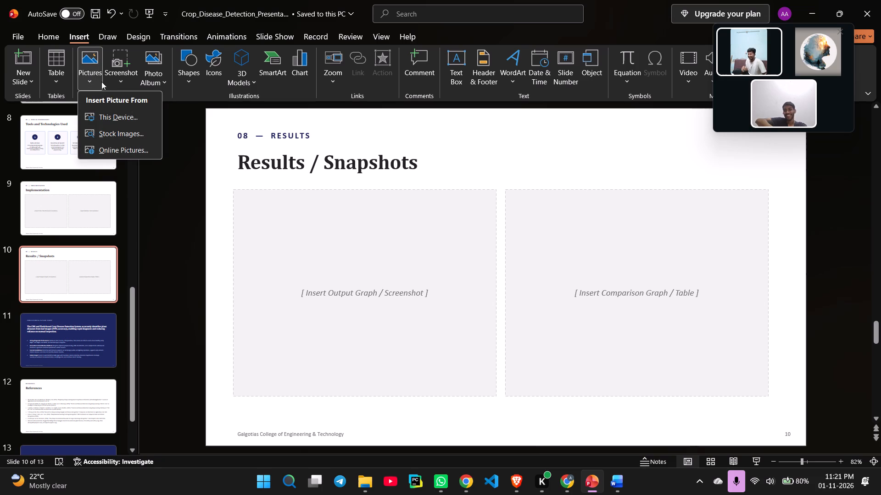
pyautogui.click(117, 120)
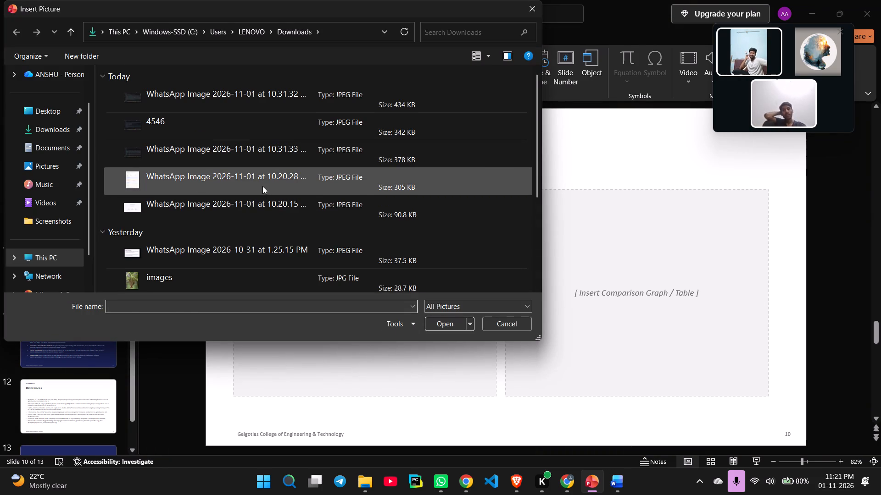
pyautogui.click(262, 186)
pyautogui.click(438, 325)
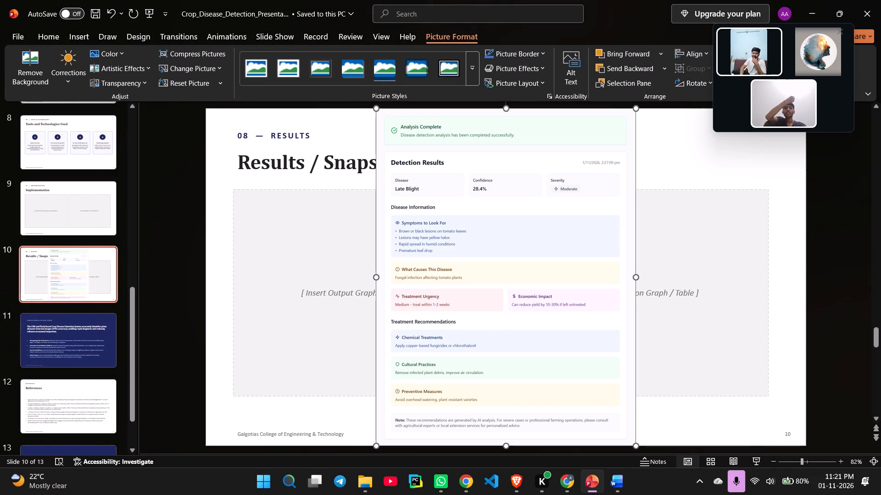
# Resize the Detection Results picture to exactly cover the Insert Comparison Graph / Table placeholder.
pyautogui.moveTo(636, 278); pyautogui.dragTo(683, 275)
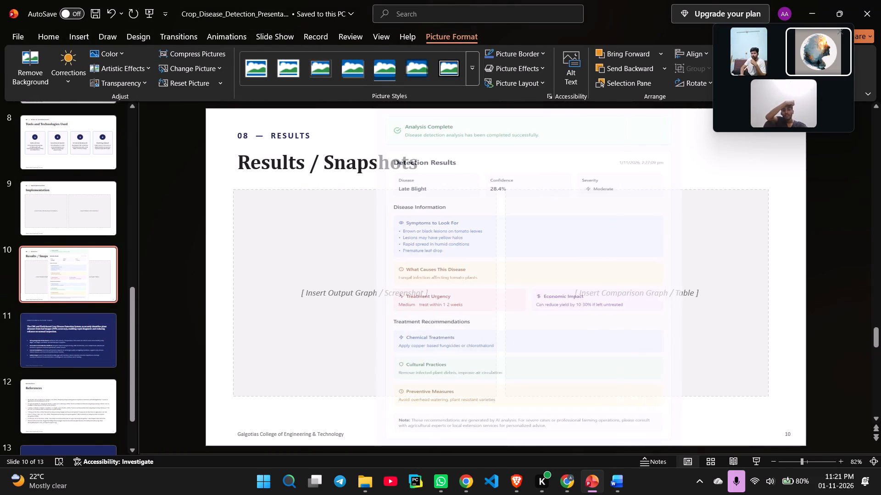
pyautogui.moveTo(683, 275); pyautogui.dragTo(768, 289)
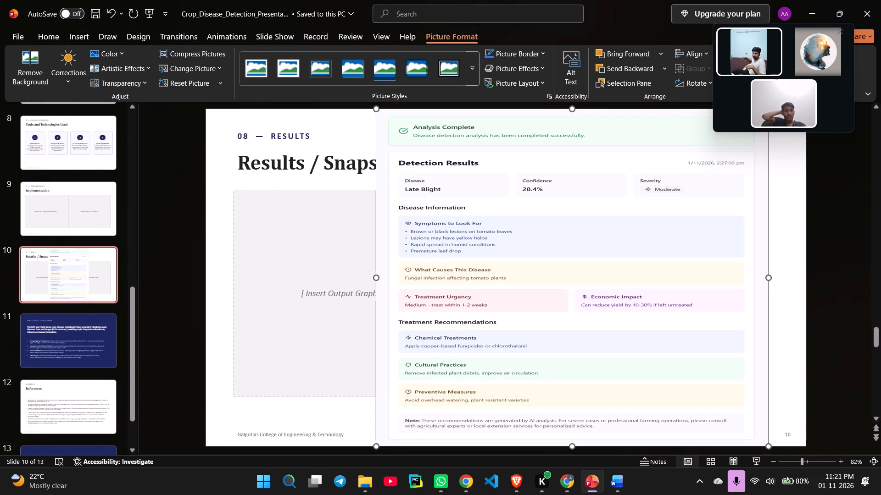
pyautogui.moveTo(375, 280); pyautogui.dragTo(448, 286)
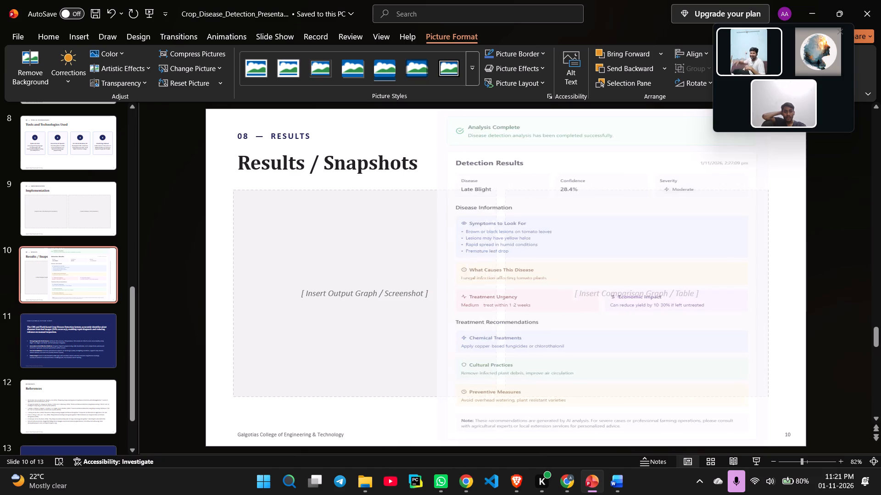
pyautogui.moveTo(448, 286); pyautogui.dragTo(508, 299)
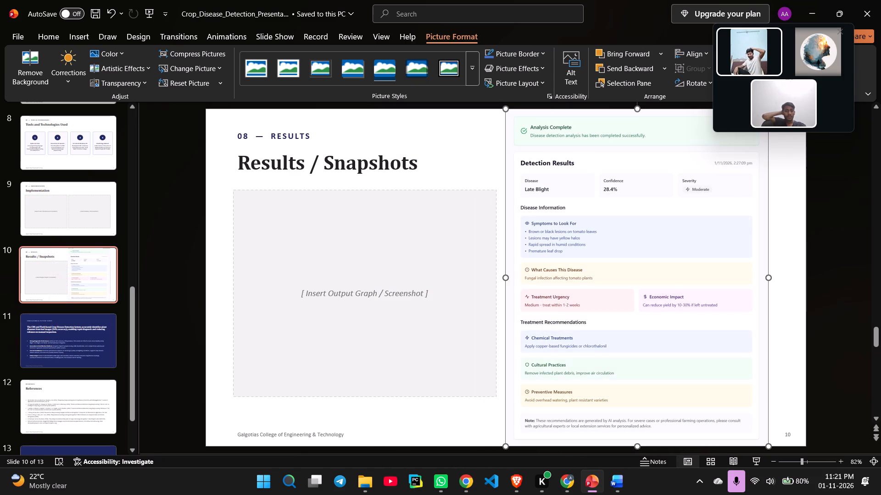
pyautogui.moveTo(636, 445); pyautogui.dragTo(635, 394)
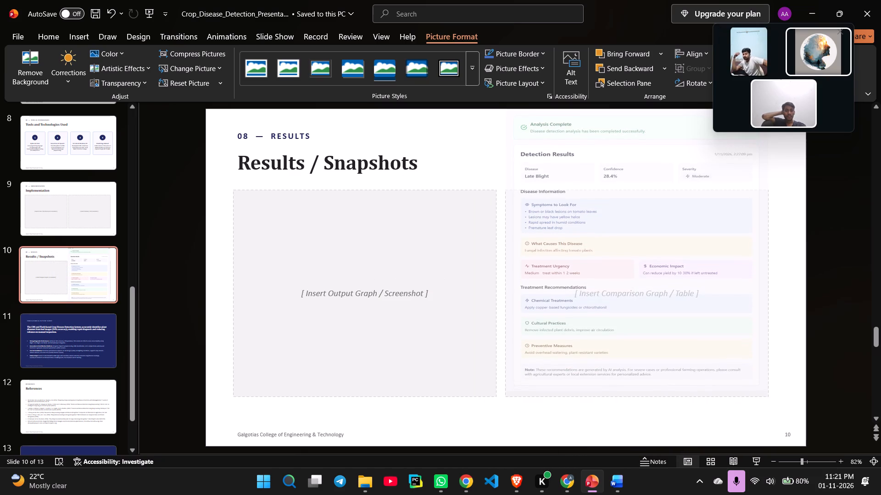
pyautogui.moveTo(635, 394); pyautogui.dragTo(635, 398)
pyautogui.moveTo(637, 110); pyautogui.dragTo(639, 192)
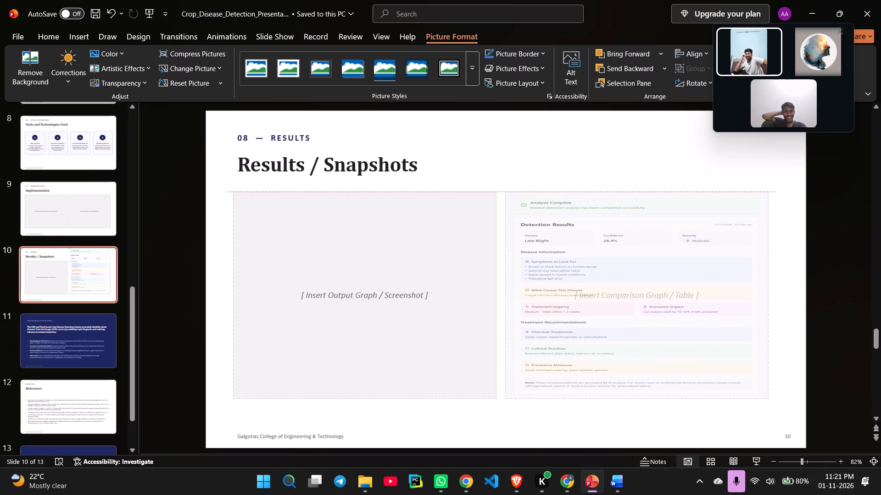
pyautogui.moveTo(639, 192); pyautogui.dragTo(639, 192)
pyautogui.click(645, 245)
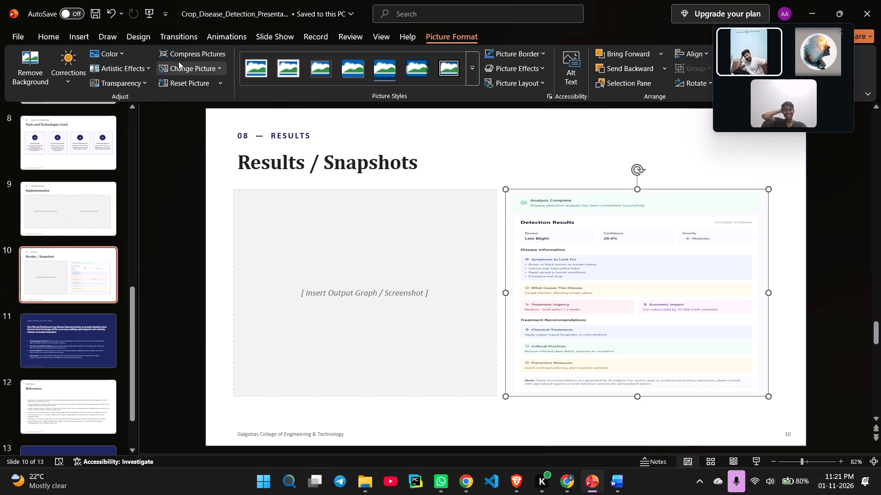
# Insert the picture WhatsApp Image 2026-11-01 at 10.20.15 PM from the Downloads folder onto the same slide.
pyautogui.click(76, 35)
pyautogui.click(96, 78)
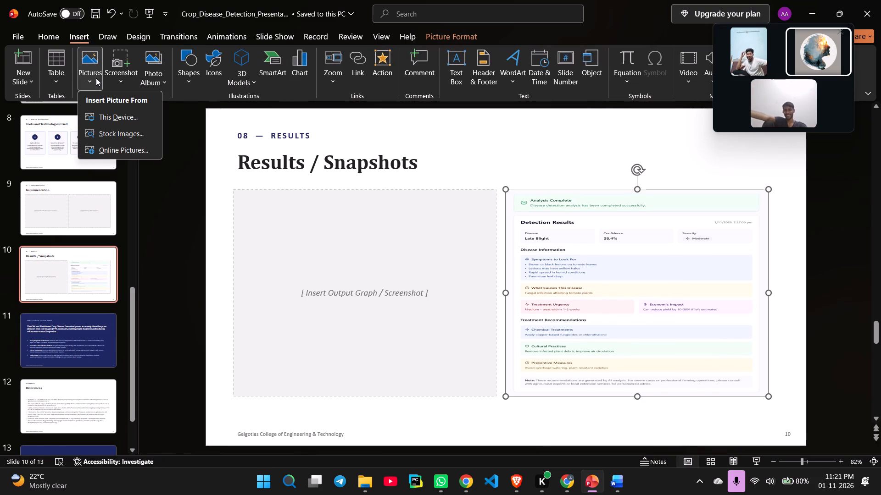
pyautogui.click(108, 116)
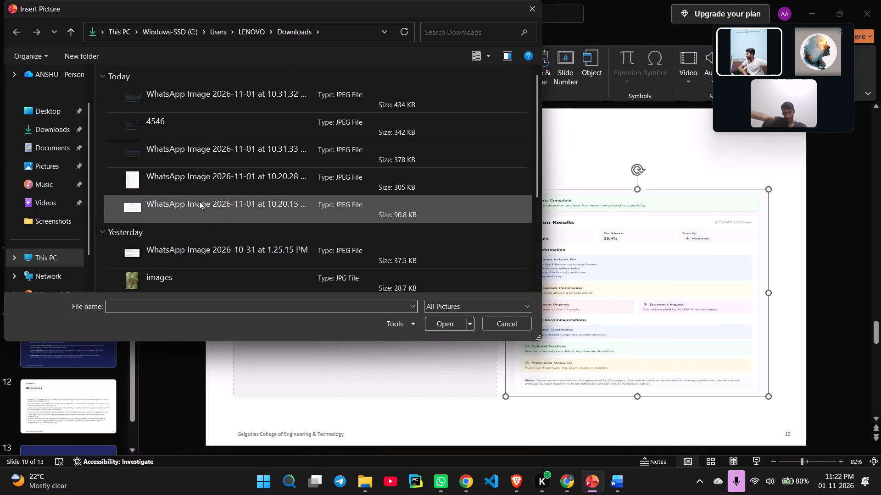
pyautogui.click(199, 201)
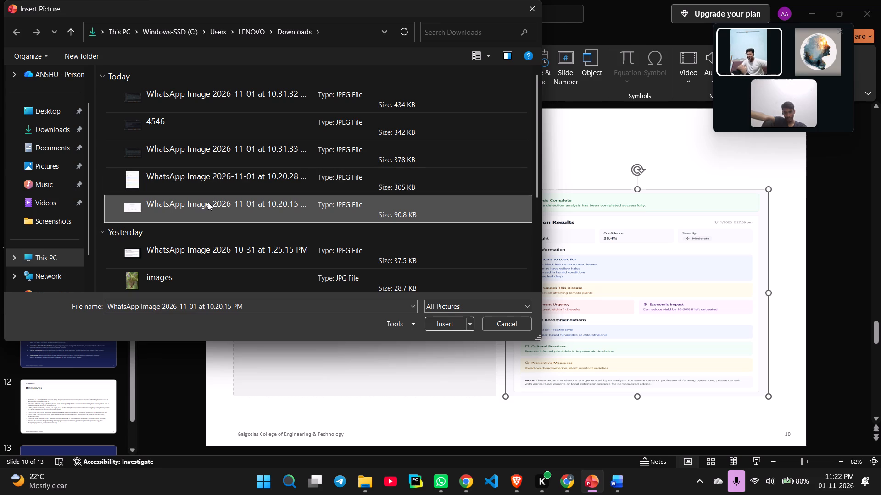
pyautogui.doubleClick(206, 205)
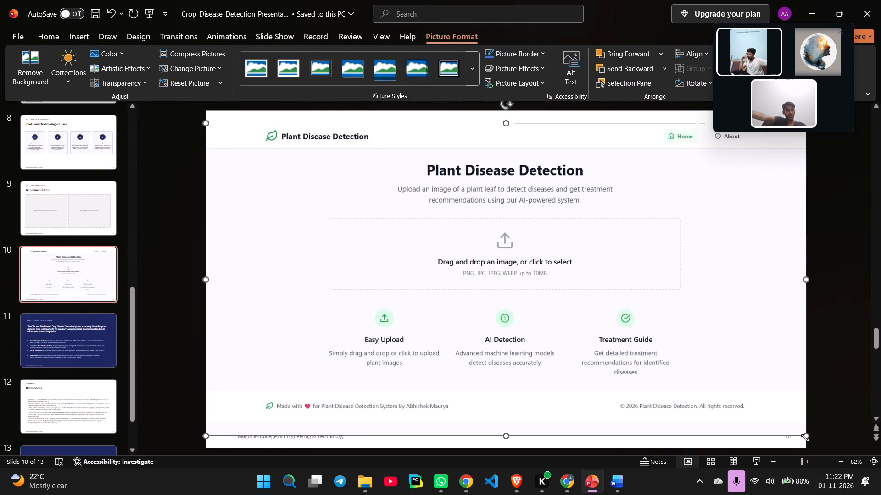
# Resize the Plant Disease Detection home page picture to exactly cover the Insert Output Graph / Screenshot placeholder.
pyautogui.moveTo(805, 436); pyautogui.dragTo(458, 333)
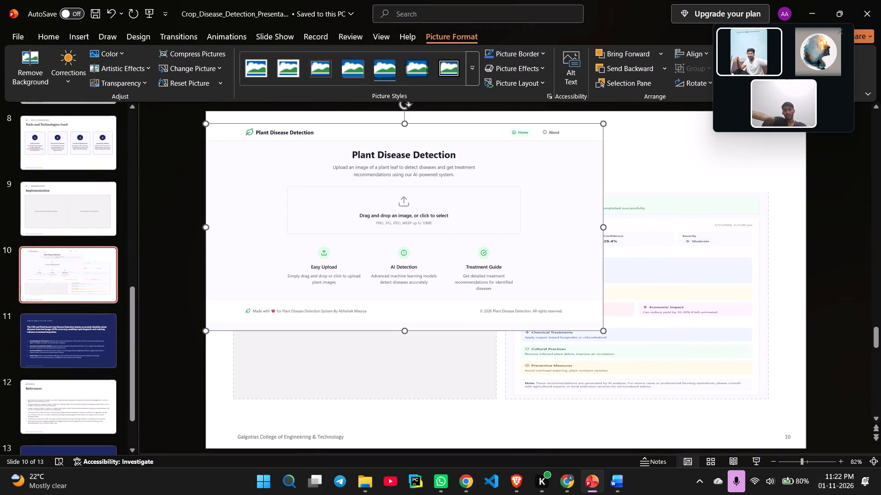
pyautogui.moveTo(404, 124); pyautogui.dragTo(382, 196)
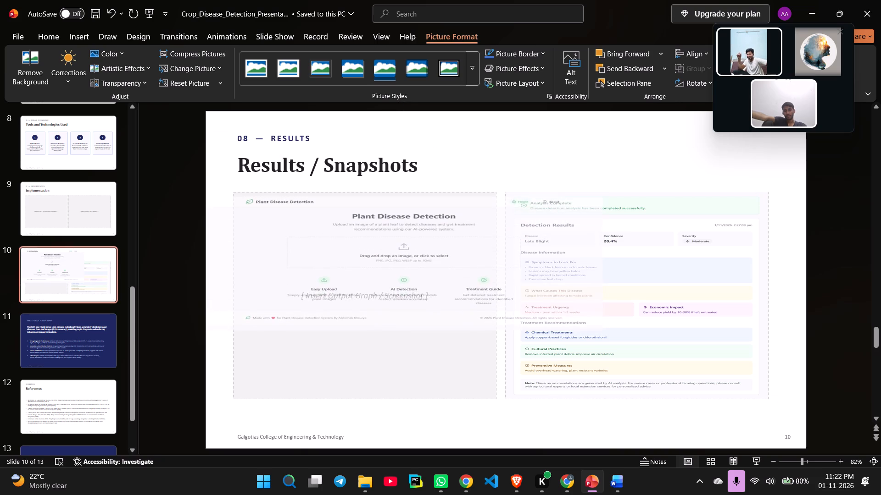
pyautogui.moveTo(382, 196); pyautogui.dragTo(382, 194)
pyautogui.moveTo(404, 327); pyautogui.dragTo(413, 398)
pyautogui.click(605, 290)
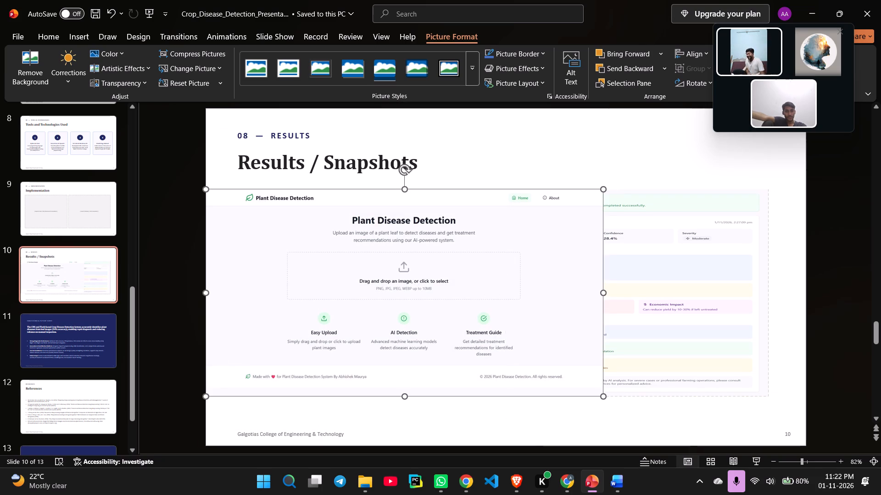
pyautogui.moveTo(604, 293); pyautogui.dragTo(548, 298)
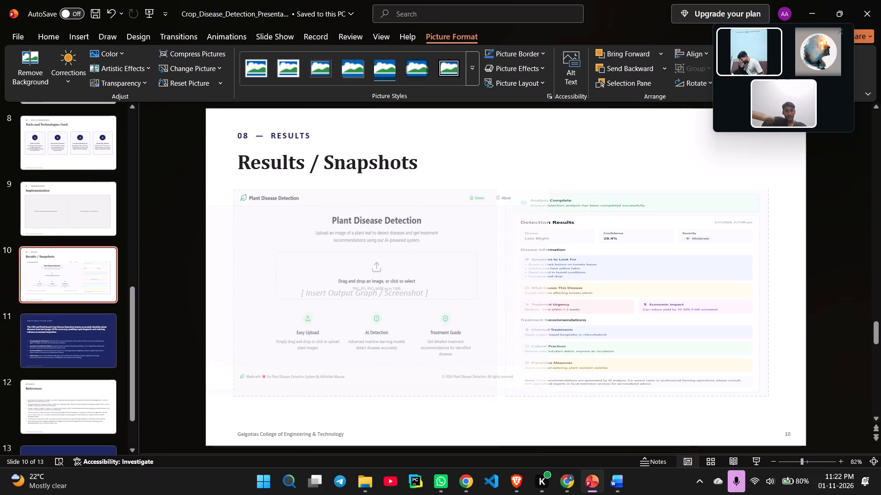
pyautogui.moveTo(548, 298); pyautogui.dragTo(496, 297)
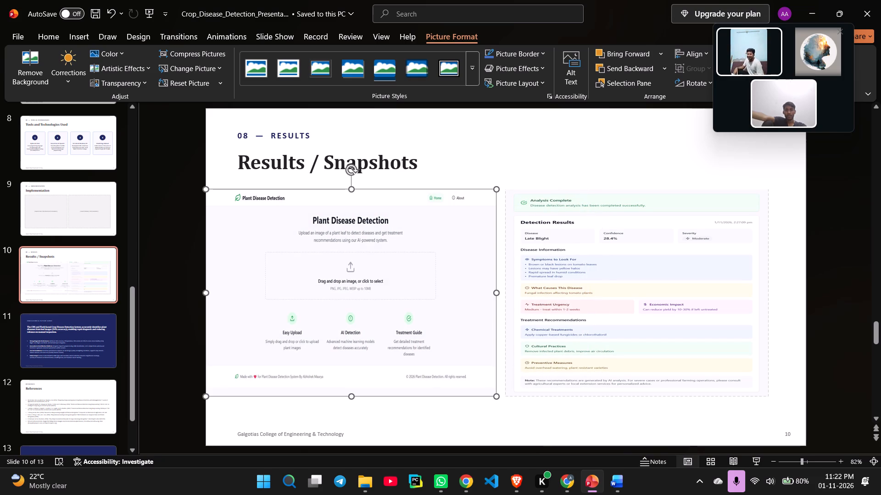
pyautogui.moveTo(206, 293); pyautogui.dragTo(230, 292)
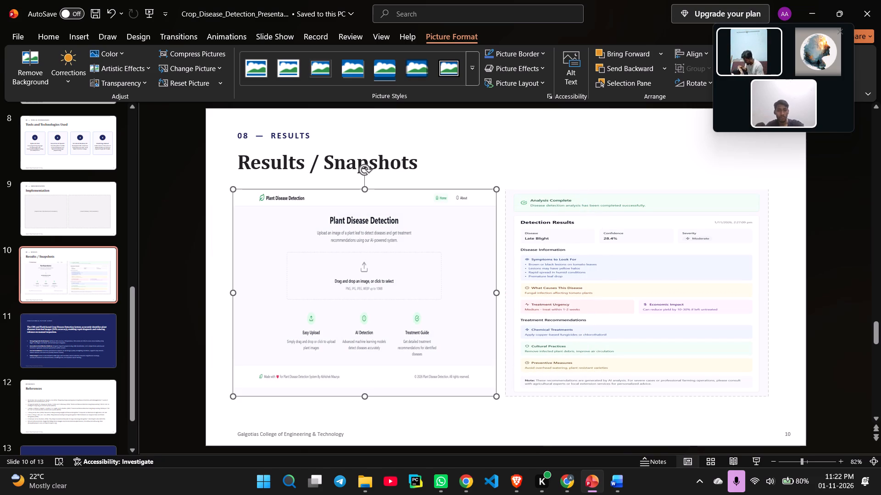
pyautogui.click(432, 263)
pyautogui.click(582, 279)
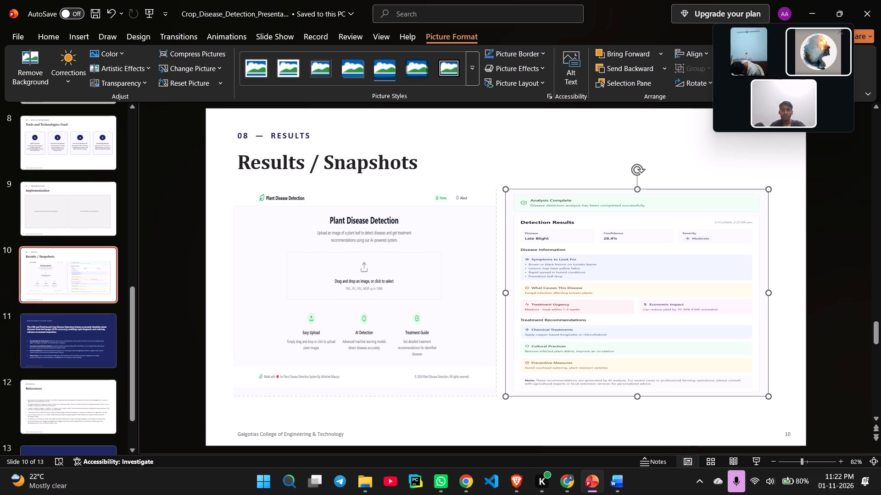
# Insert the code screenshot WhatsApp Image 2026-11-01 at 10.31.33 PM from the Downloads folder onto the Implementation slide.
pyautogui.click(73, 227)
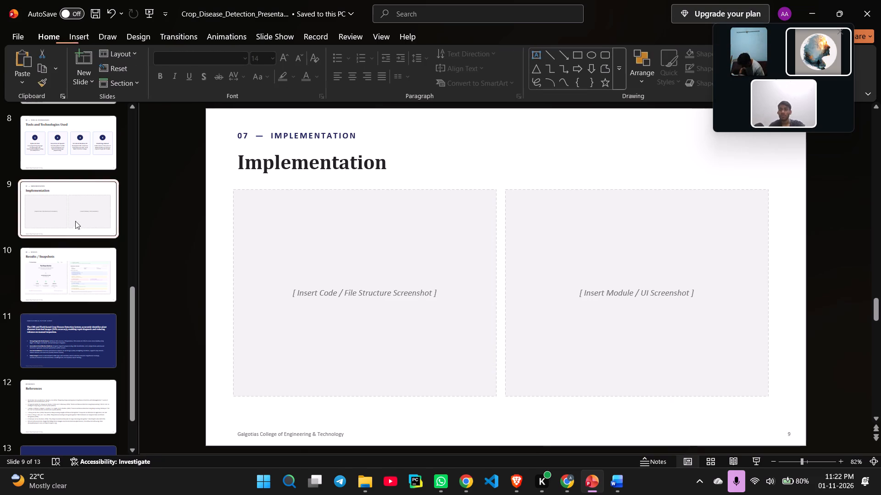
pyautogui.click(73, 36)
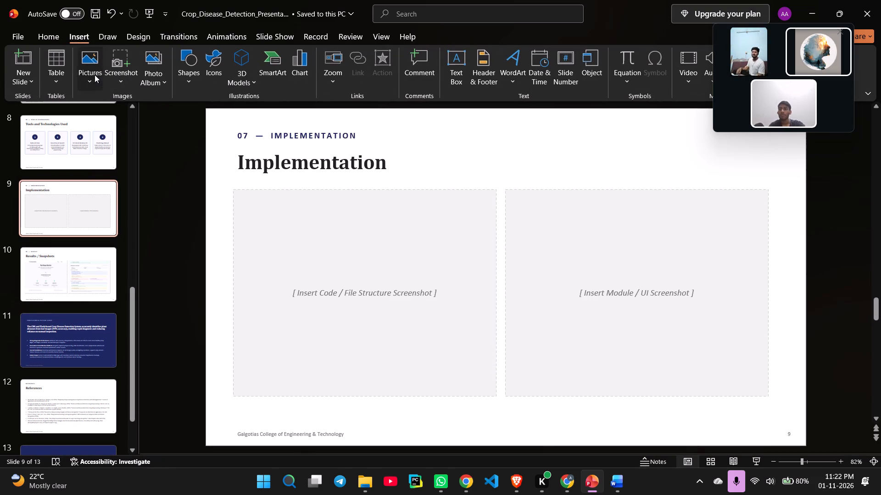
pyautogui.click(95, 75)
pyautogui.click(118, 115)
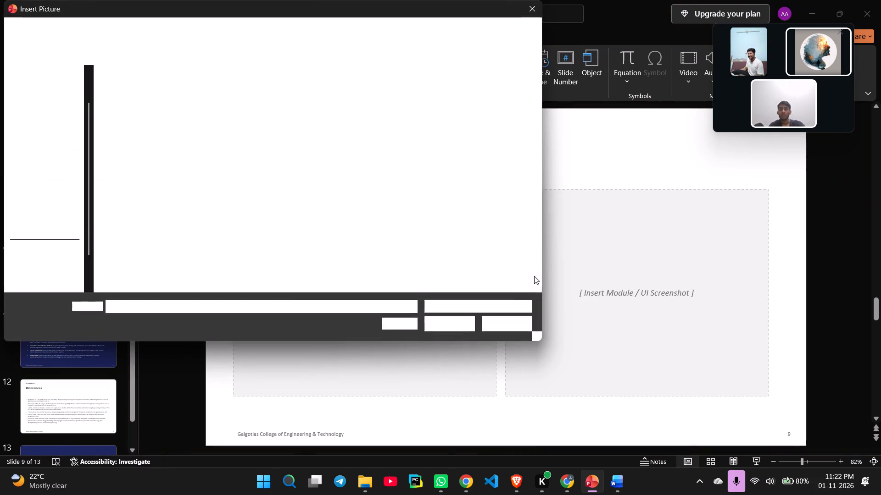
pyautogui.click(241, 157)
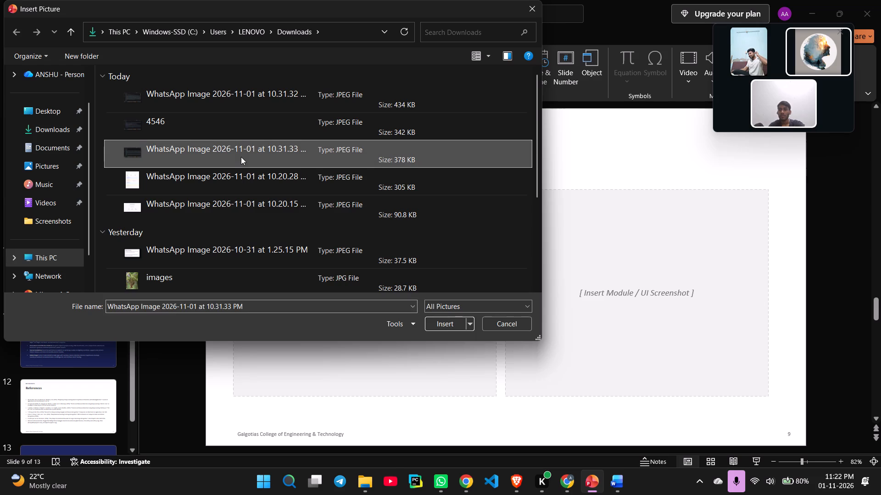
pyautogui.click(440, 324)
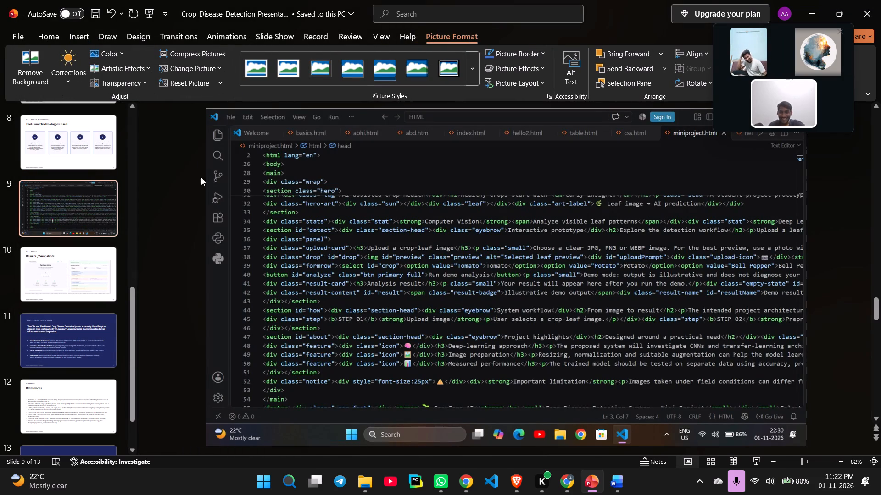
pyautogui.rightClick(804, 443)
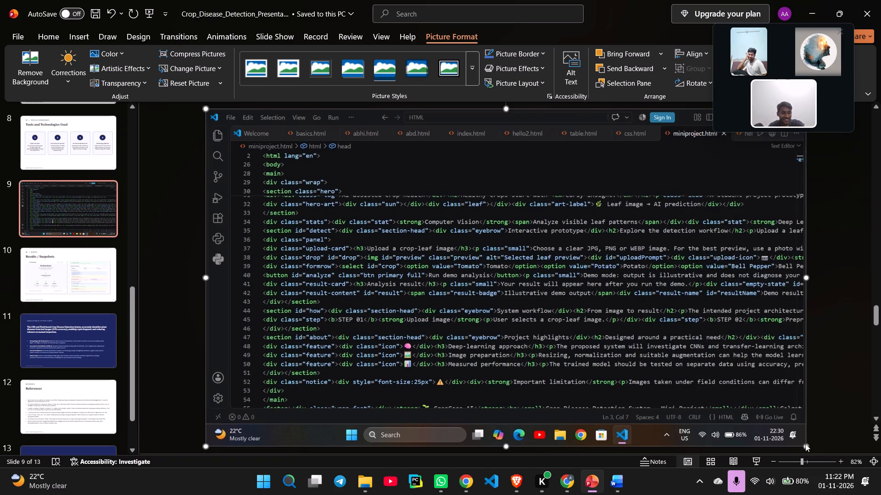
# Resize the code screenshot on the Implementation slide into a tall, narrow picture starting at the first placeholder's outer edge and ending at its bottom edge.
pyautogui.rightClick(805, 444)
pyautogui.click(538, 263)
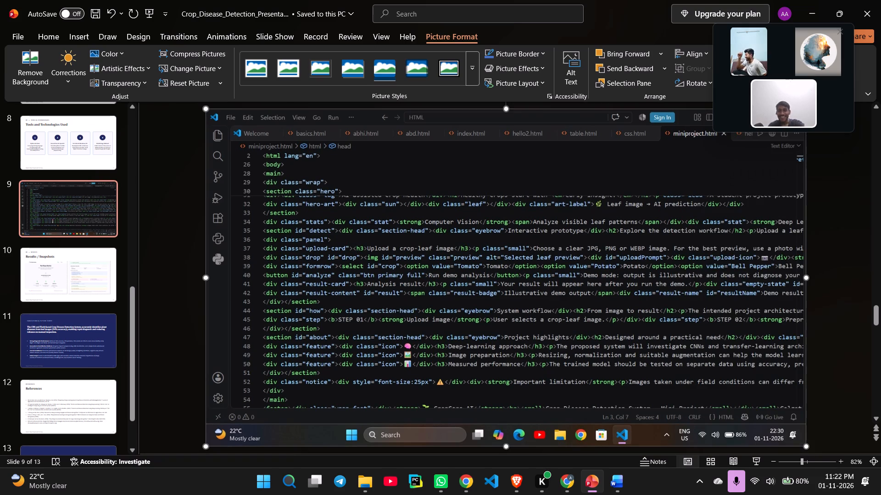
pyautogui.moveTo(206, 109); pyautogui.dragTo(281, 199)
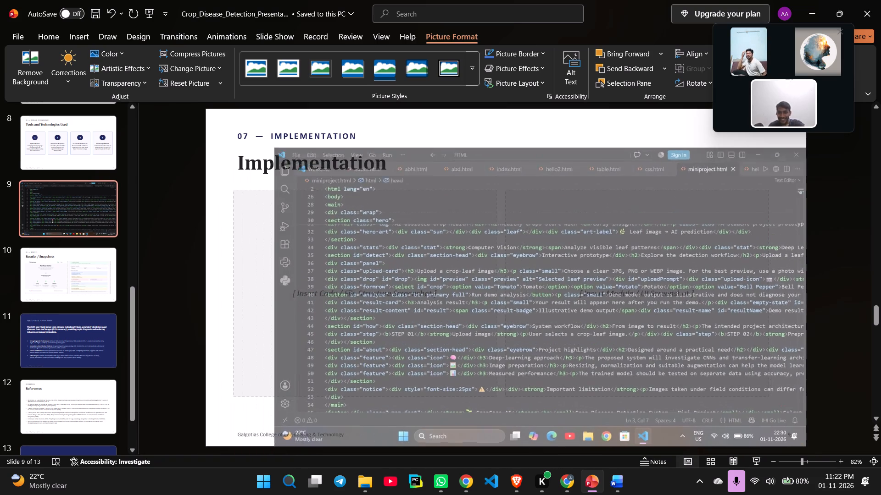
pyautogui.moveTo(281, 199); pyautogui.dragTo(380, 270)
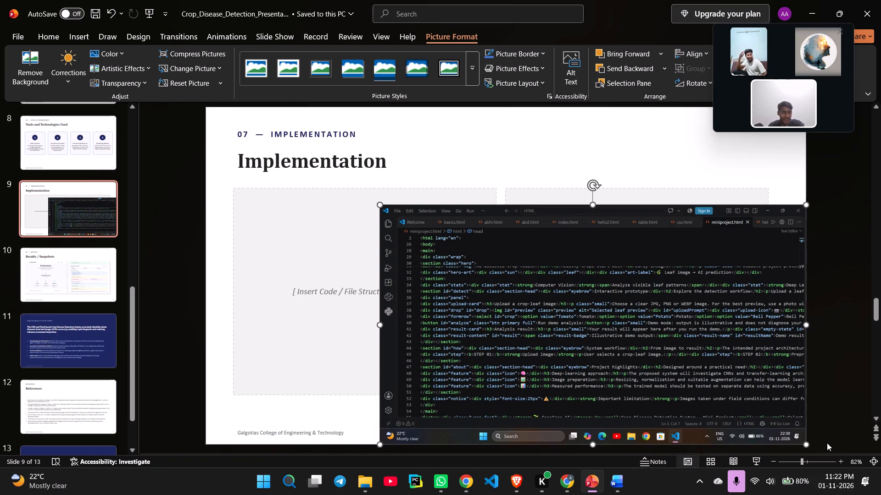
pyautogui.moveTo(804, 445); pyautogui.dragTo(680, 348)
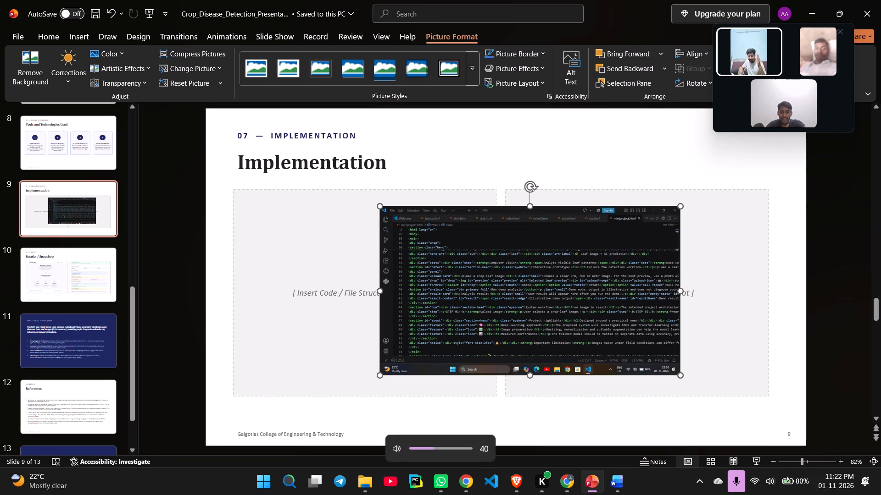
pyautogui.moveTo(381, 207); pyautogui.dragTo(362, 202)
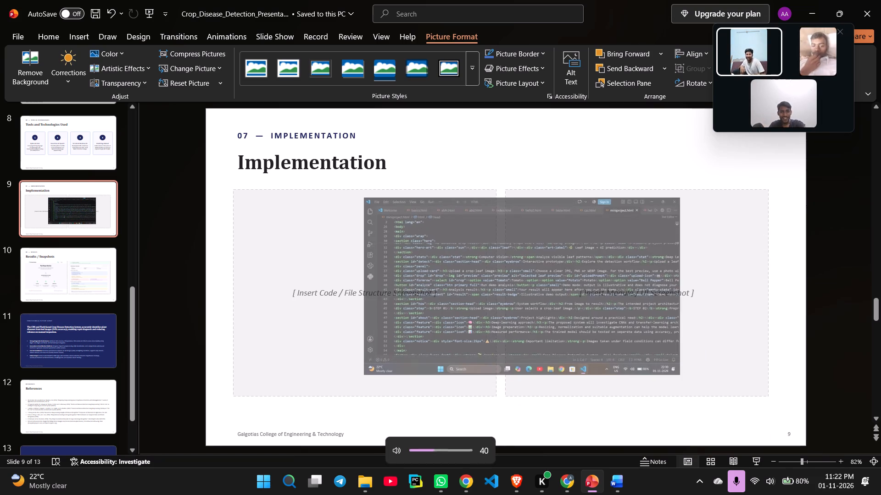
pyautogui.moveTo(362, 202); pyautogui.dragTo(330, 196)
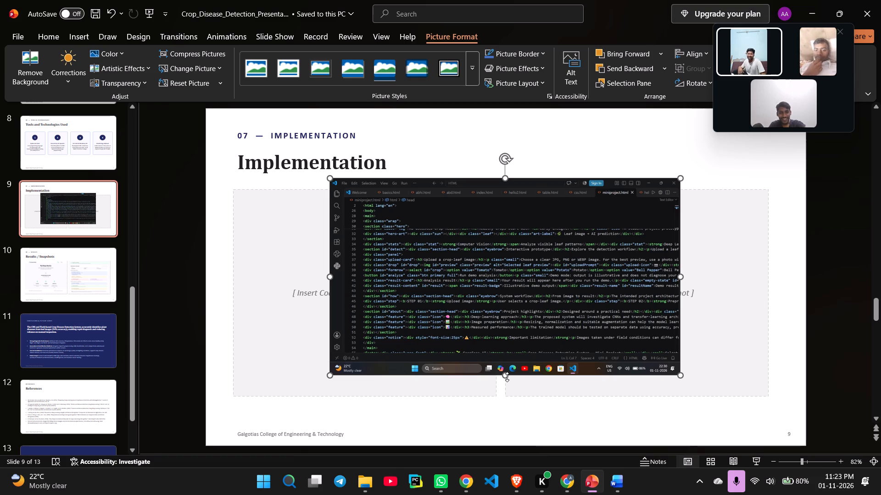
pyautogui.moveTo(507, 376); pyautogui.dragTo(507, 395)
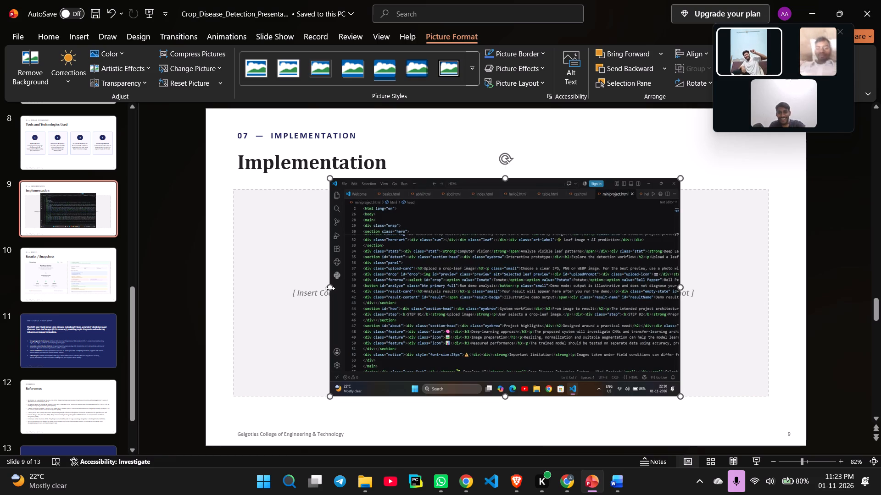
pyautogui.moveTo(330, 288); pyautogui.dragTo(234, 289)
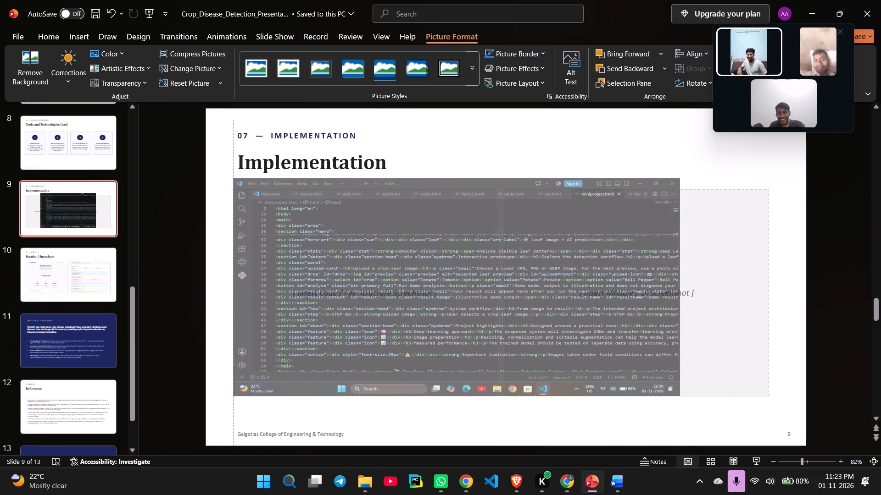
pyautogui.moveTo(234, 289); pyautogui.dragTo(231, 288)
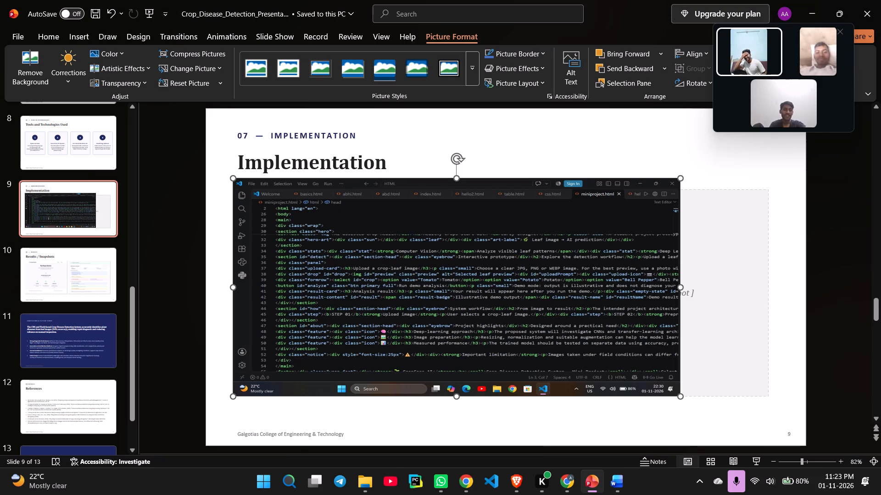
pyautogui.moveTo(682, 289); pyautogui.dragTo(415, 319)
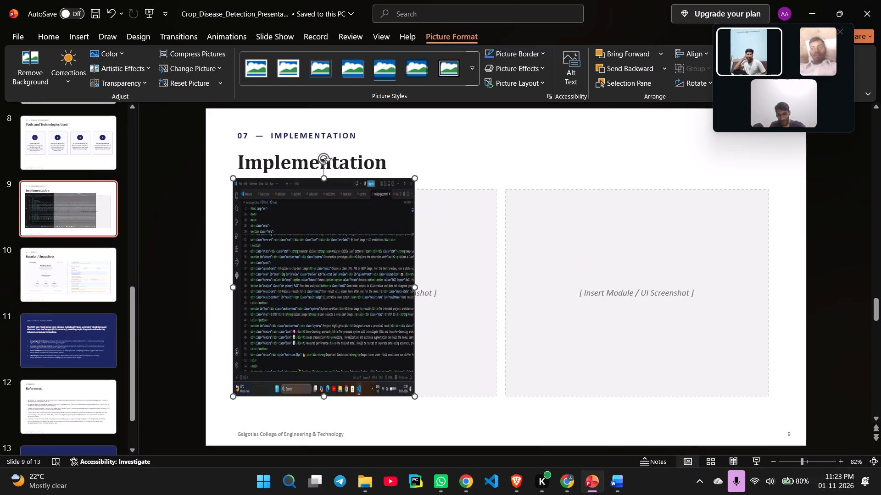
# Insert the picture 4546 from the Downloads folder onto the Implementation slide.
pyautogui.click(78, 39)
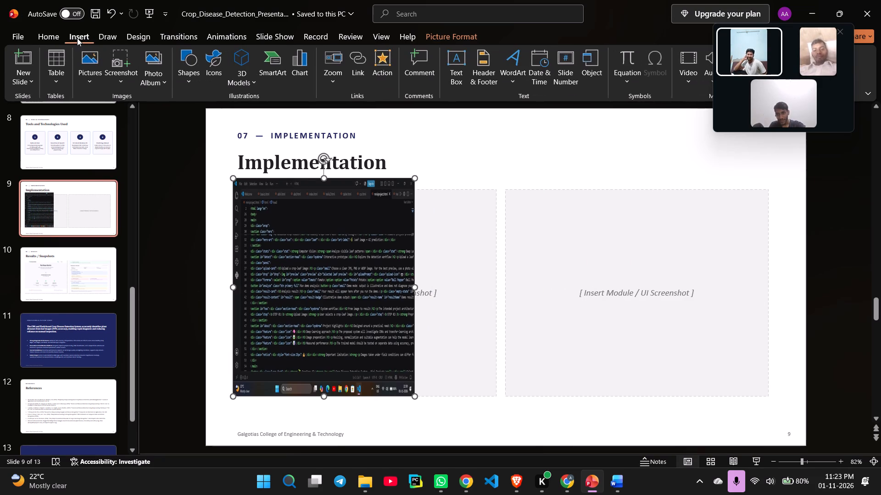
pyautogui.click(82, 69)
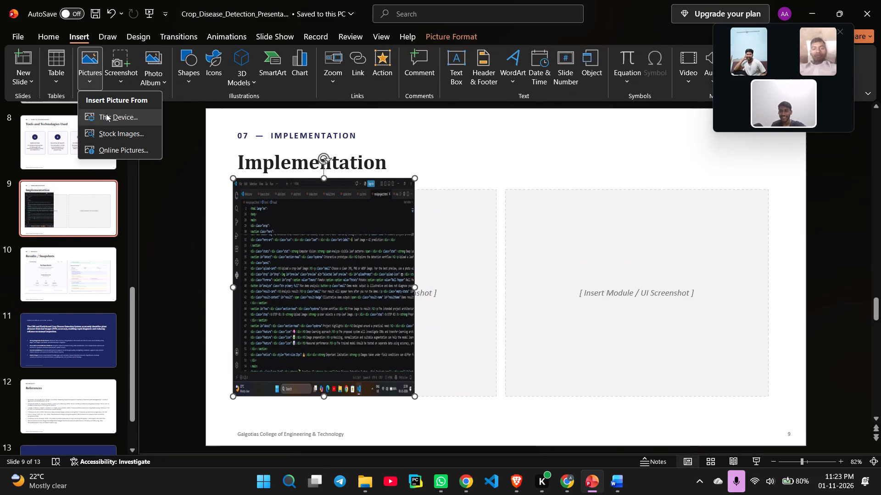
pyautogui.click(106, 113)
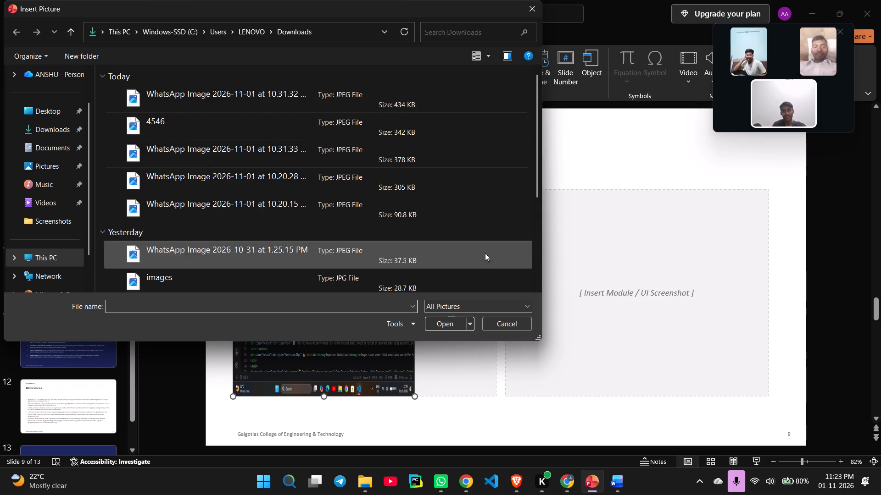
pyautogui.click(290, 115)
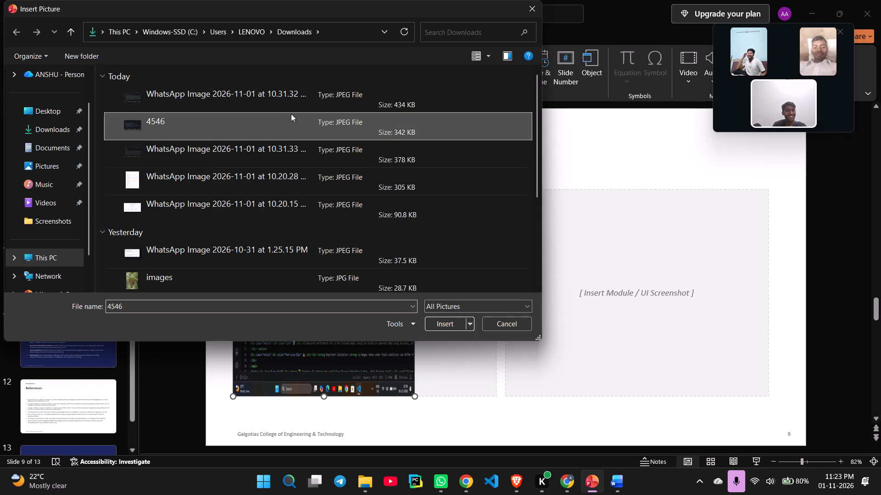
pyautogui.click(439, 324)
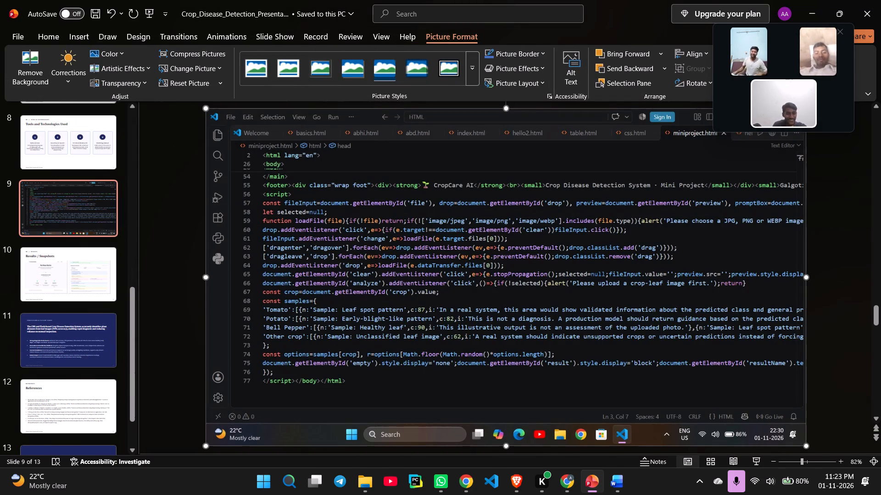
# Resize the 4546 screenshot into a narrow picture along the slide's right edge, matching the first screenshot's top and bottom edges.
pyautogui.moveTo(206, 445); pyautogui.dragTo(373, 434)
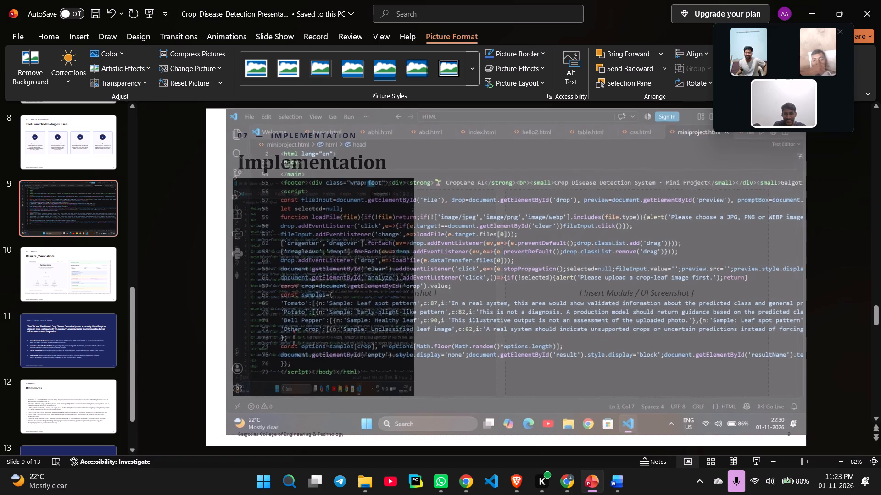
pyautogui.moveTo(373, 434); pyautogui.dragTo(571, 318)
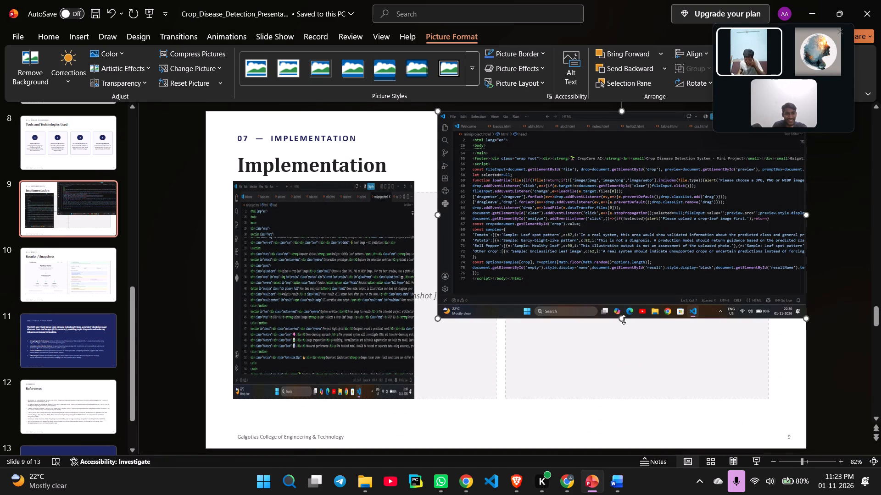
pyautogui.moveTo(622, 318); pyautogui.dragTo(651, 400)
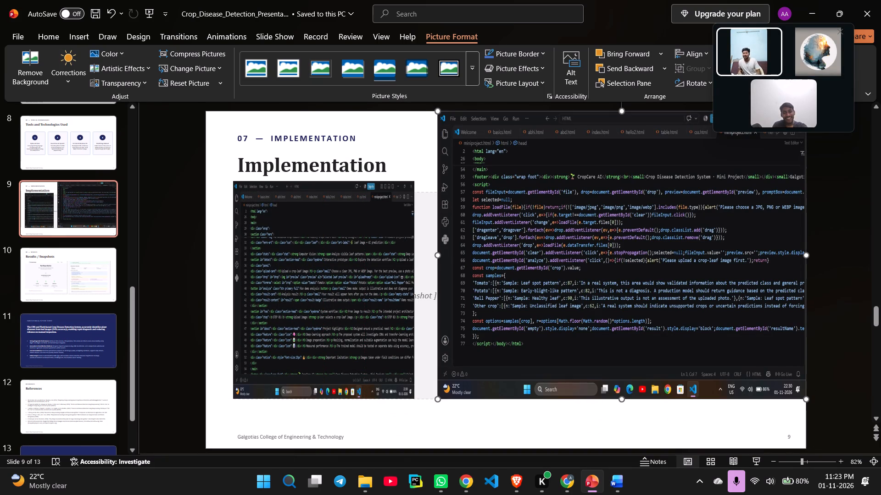
pyautogui.moveTo(437, 255); pyautogui.dragTo(582, 274)
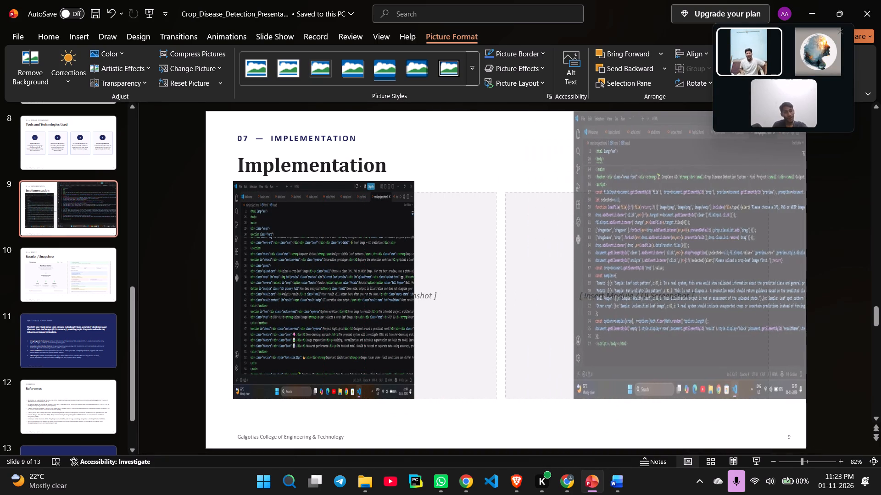
pyautogui.moveTo(582, 274); pyautogui.dragTo(593, 280)
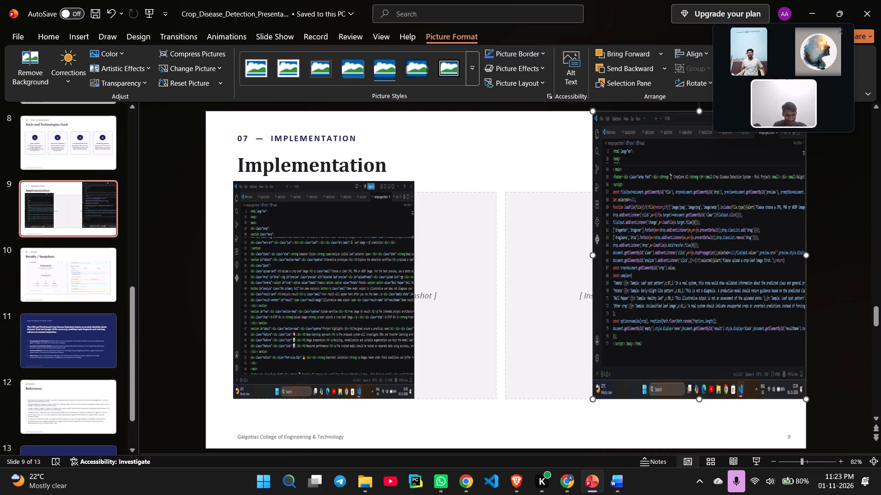
pyautogui.moveTo(698, 112); pyautogui.dragTo(697, 184)
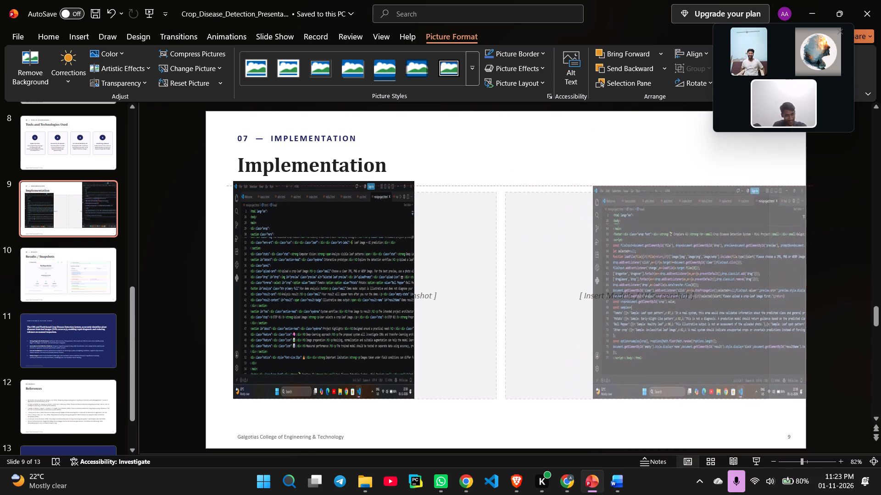
pyautogui.moveTo(697, 184); pyautogui.dragTo(697, 181)
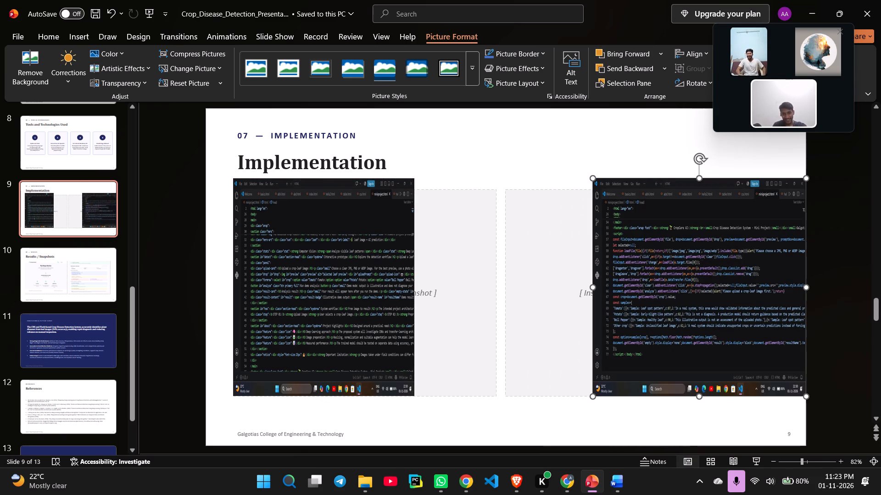
pyautogui.moveTo(593, 288); pyautogui.dragTo(611, 291)
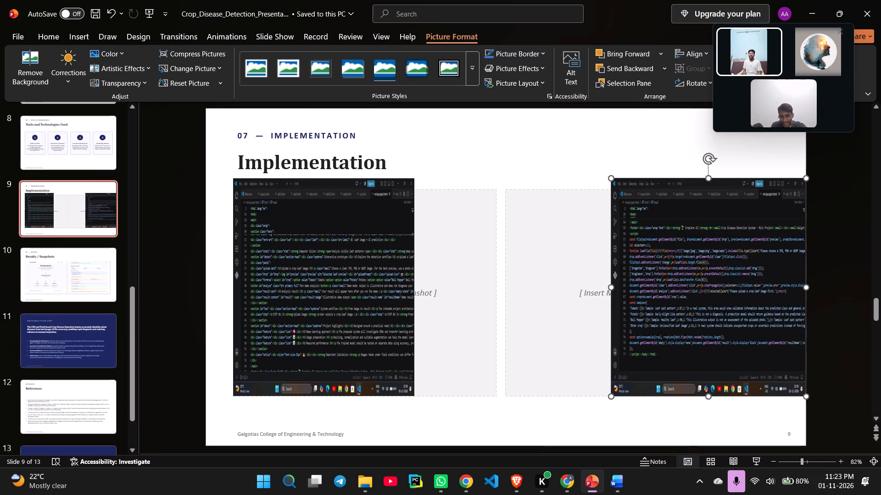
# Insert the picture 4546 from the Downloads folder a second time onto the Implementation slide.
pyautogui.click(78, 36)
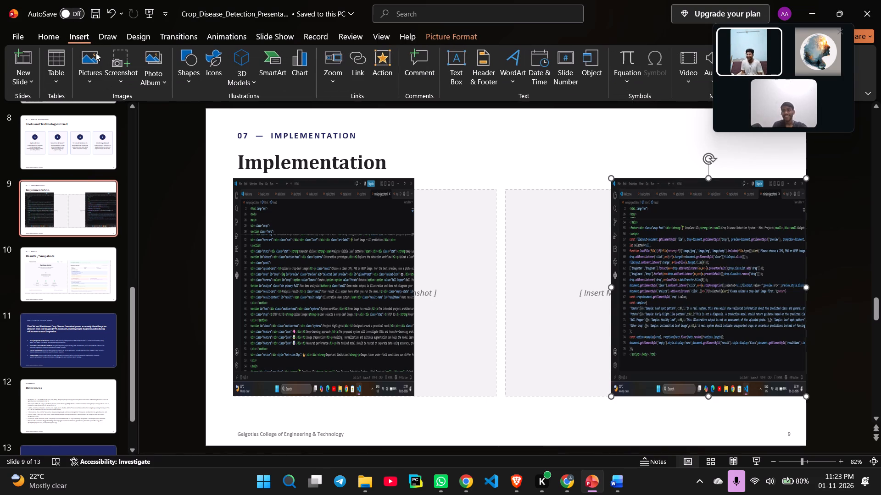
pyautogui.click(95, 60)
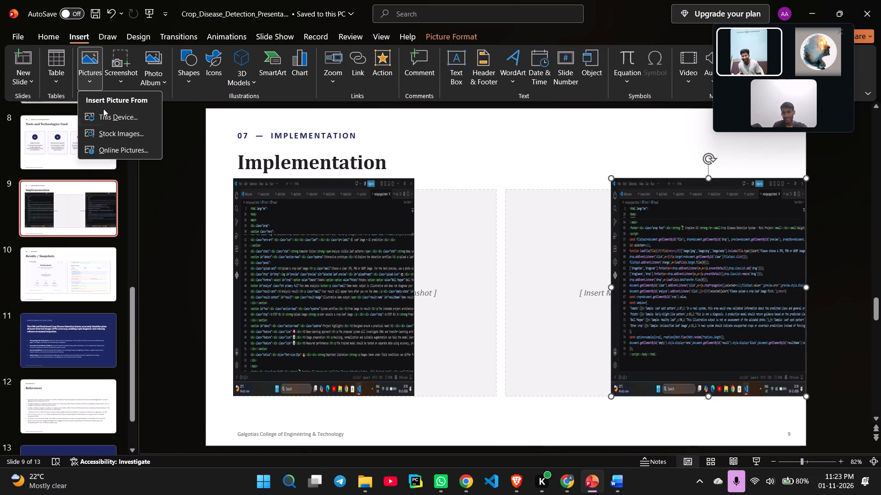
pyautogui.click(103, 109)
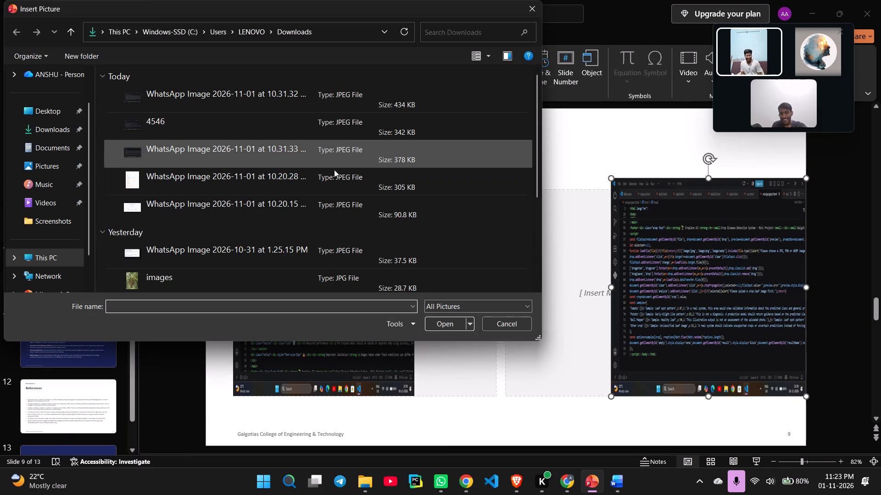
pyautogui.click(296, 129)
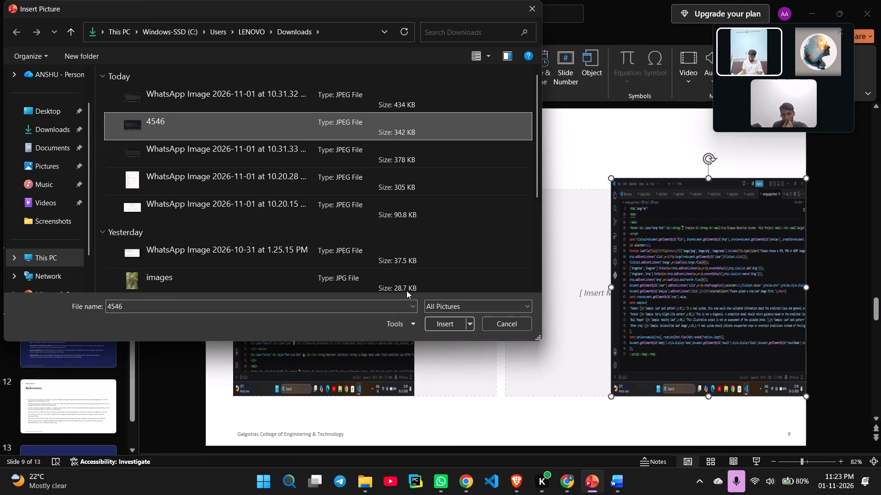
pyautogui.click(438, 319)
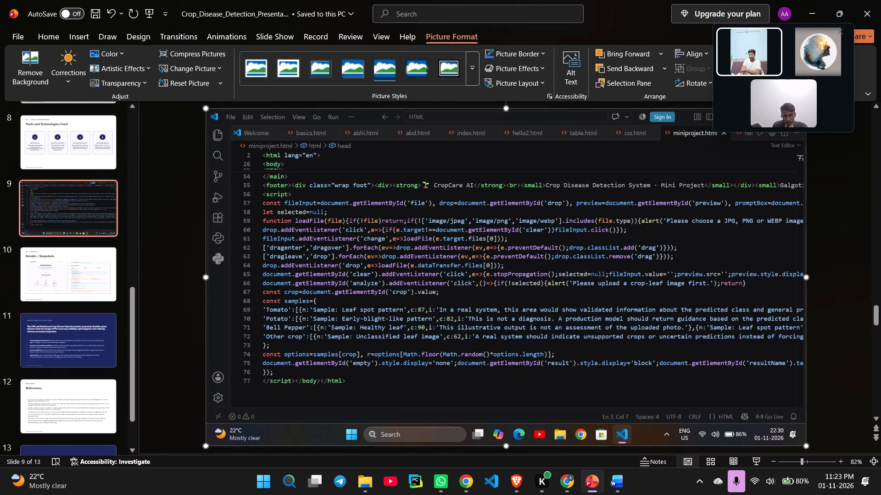
# Cut the duplicate full-size 4546 code screenshot from the Implementation slide.
pyautogui.rightClick(650, 338)
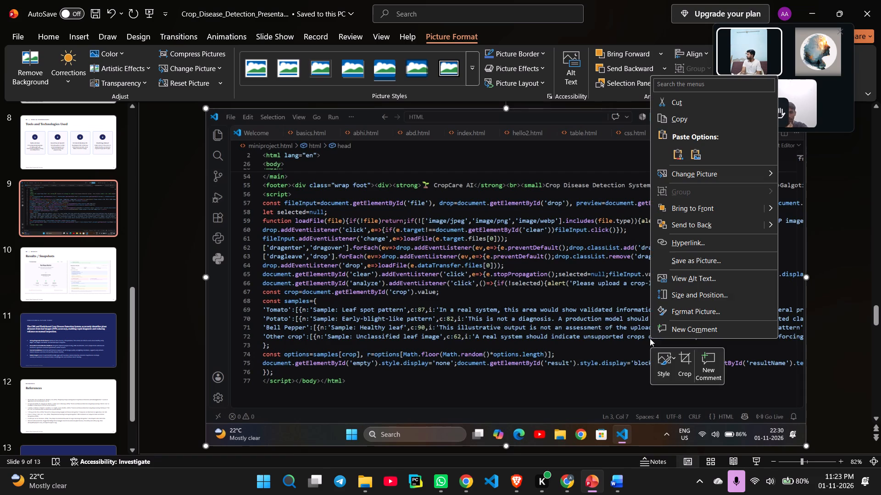
pyautogui.click(682, 100)
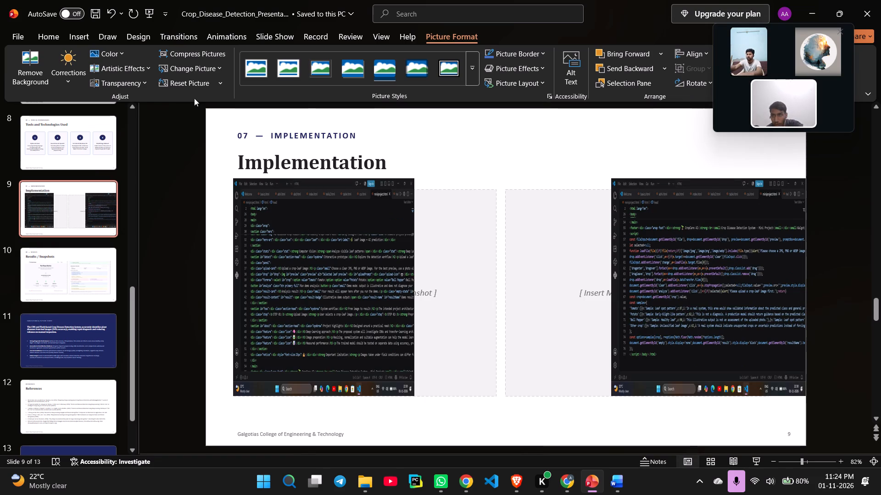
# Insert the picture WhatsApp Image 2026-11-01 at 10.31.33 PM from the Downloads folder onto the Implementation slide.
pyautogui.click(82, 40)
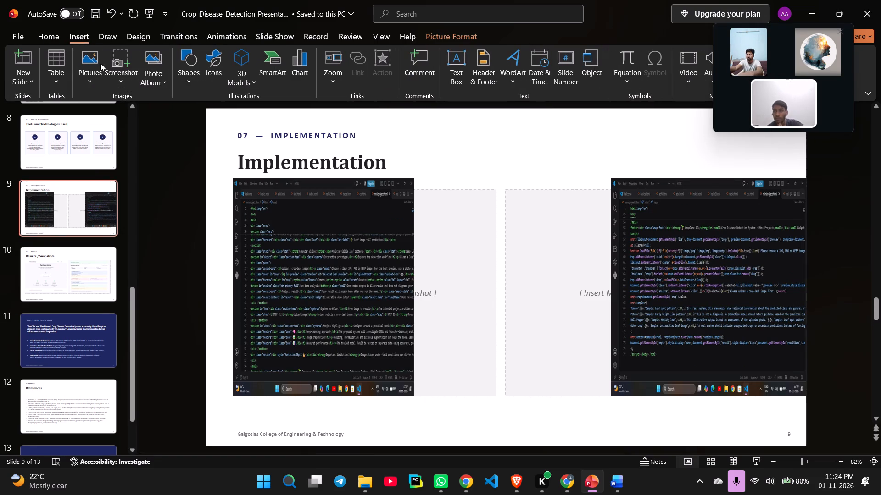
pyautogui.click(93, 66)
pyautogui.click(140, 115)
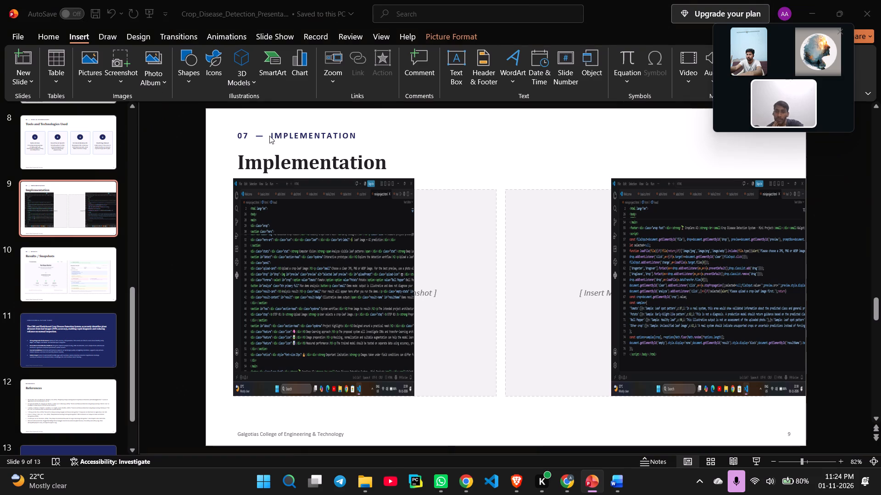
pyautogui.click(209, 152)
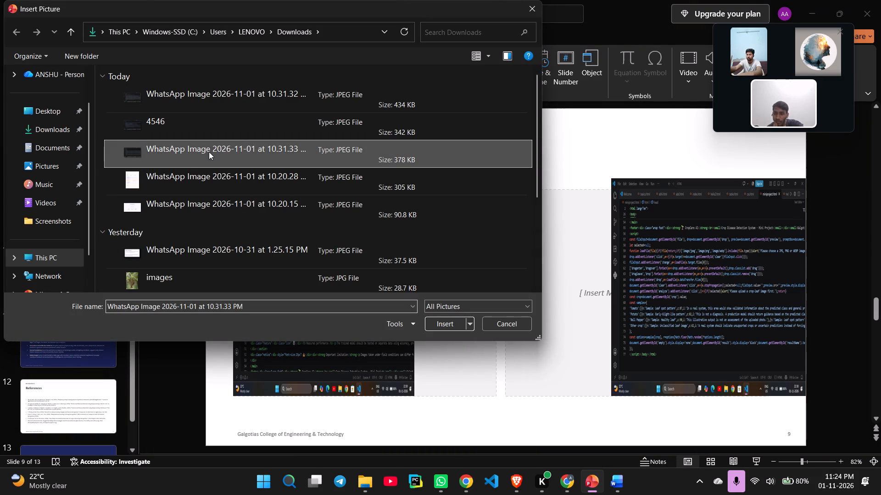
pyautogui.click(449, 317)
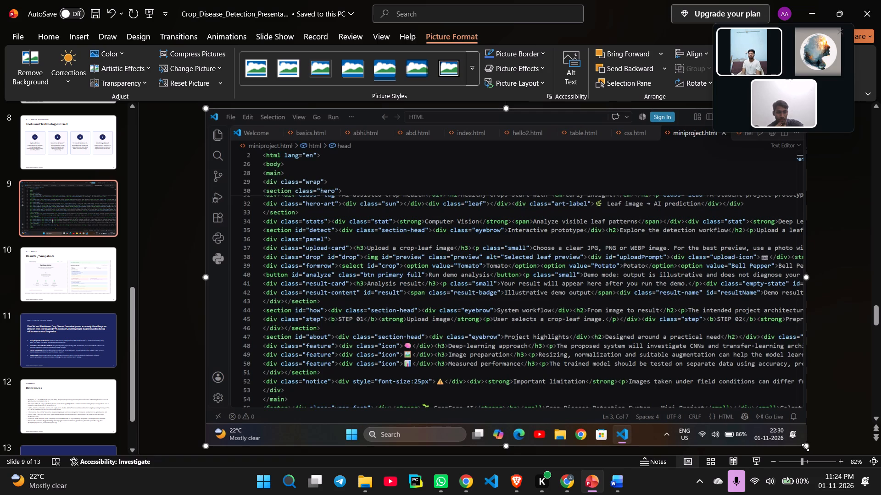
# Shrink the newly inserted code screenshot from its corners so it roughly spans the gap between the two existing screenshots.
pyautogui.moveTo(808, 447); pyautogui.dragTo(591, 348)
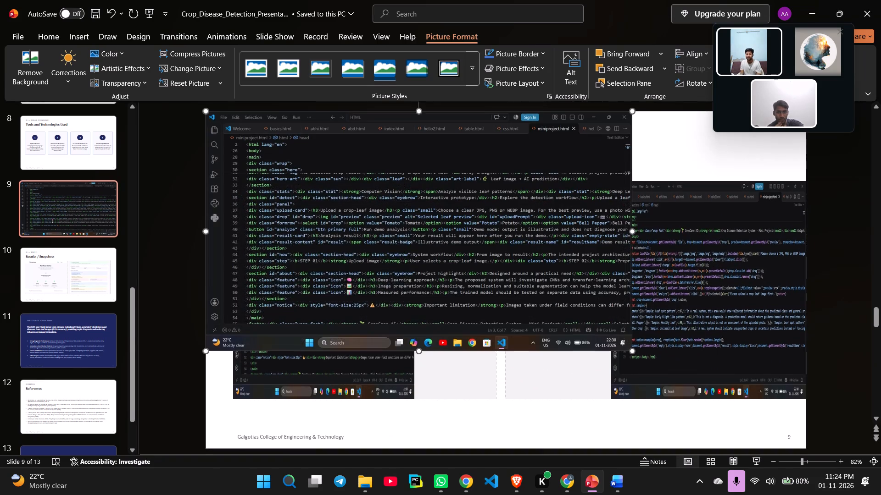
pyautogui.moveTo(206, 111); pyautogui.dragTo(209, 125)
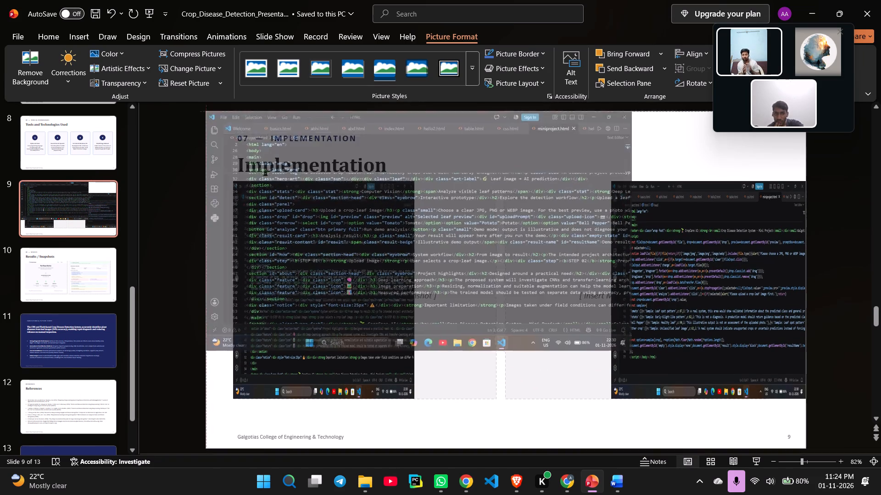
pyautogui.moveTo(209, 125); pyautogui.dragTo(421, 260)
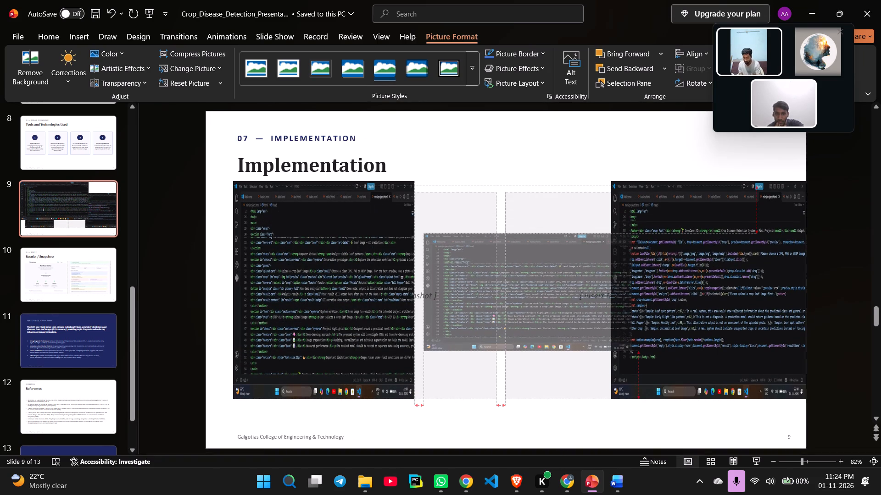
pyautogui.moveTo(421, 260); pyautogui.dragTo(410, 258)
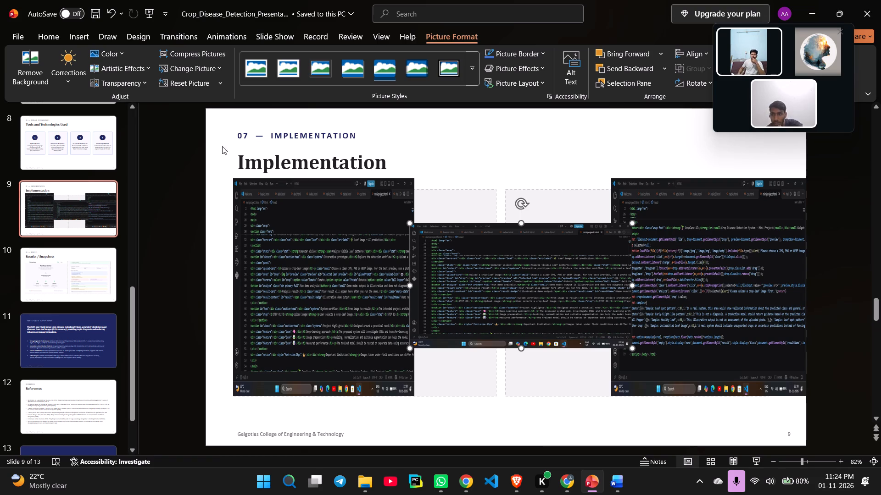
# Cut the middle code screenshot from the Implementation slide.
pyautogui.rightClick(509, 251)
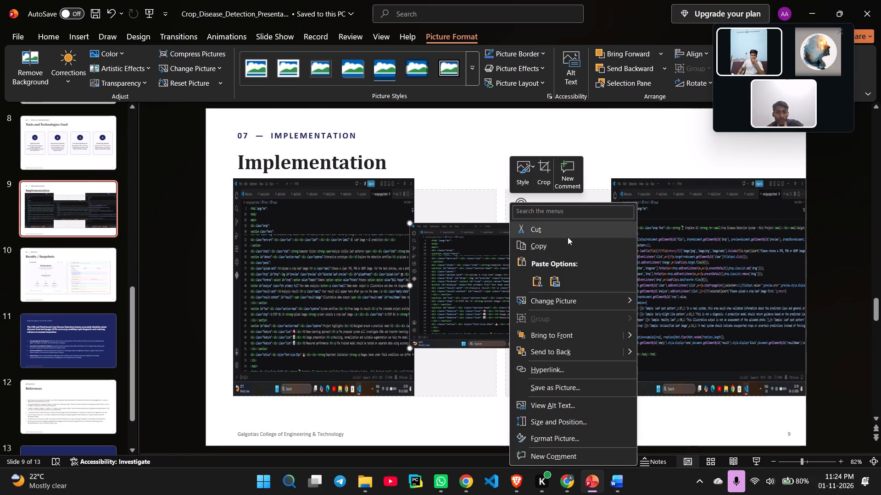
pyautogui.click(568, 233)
# Insert a third code screenshot from the Downloads folder onto the Implementation slide.
pyautogui.click(74, 35)
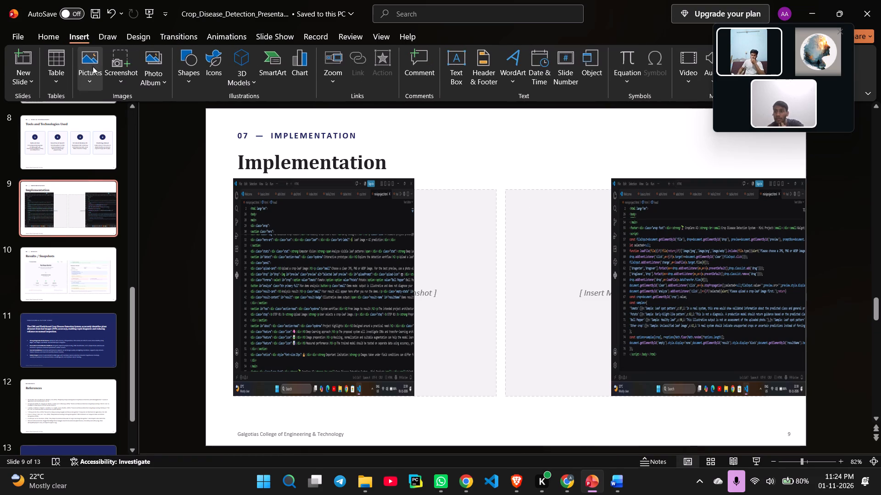
pyautogui.click(93, 66)
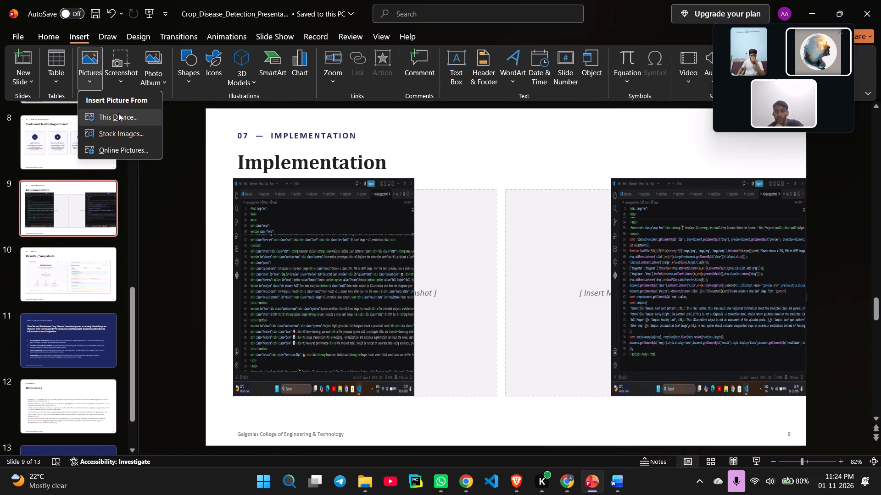
pyautogui.click(118, 113)
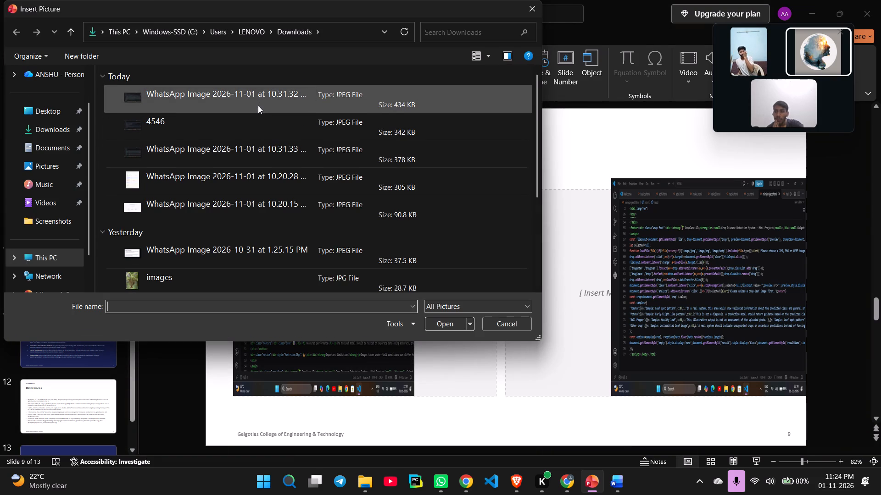
pyautogui.doubleClick(256, 115)
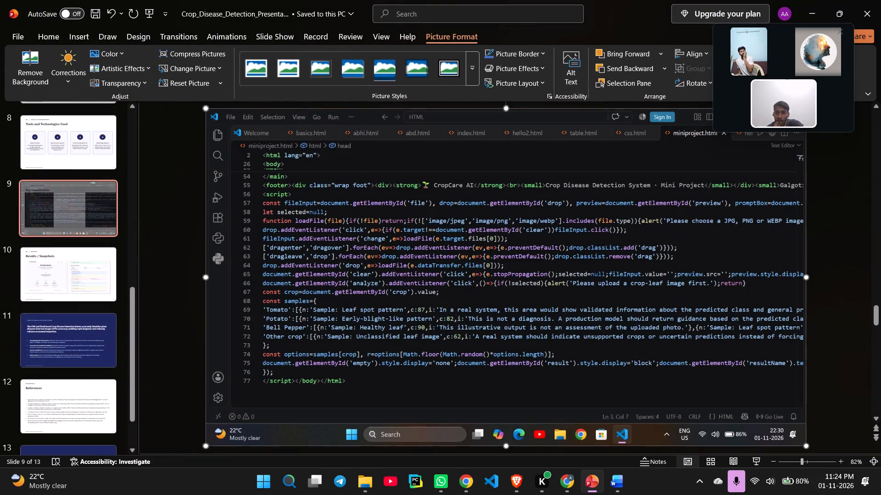
# Cut the newly inserted full-size code screenshot from the Implementation slide.
pyautogui.rightClick(503, 221)
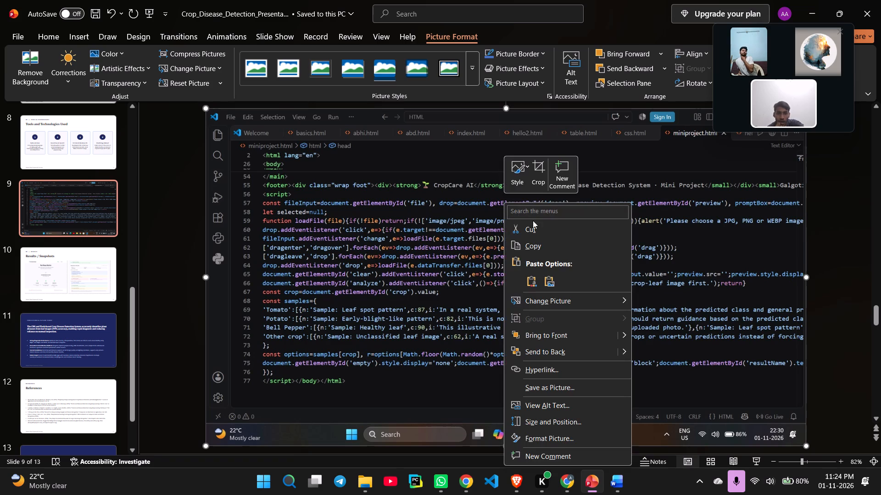
pyautogui.click(529, 227)
# Insert the picture WhatsApp Image 2026-11-01 at 10.31.33 PM from the Downloads folder onto the Implementation slide.
pyautogui.click(73, 32)
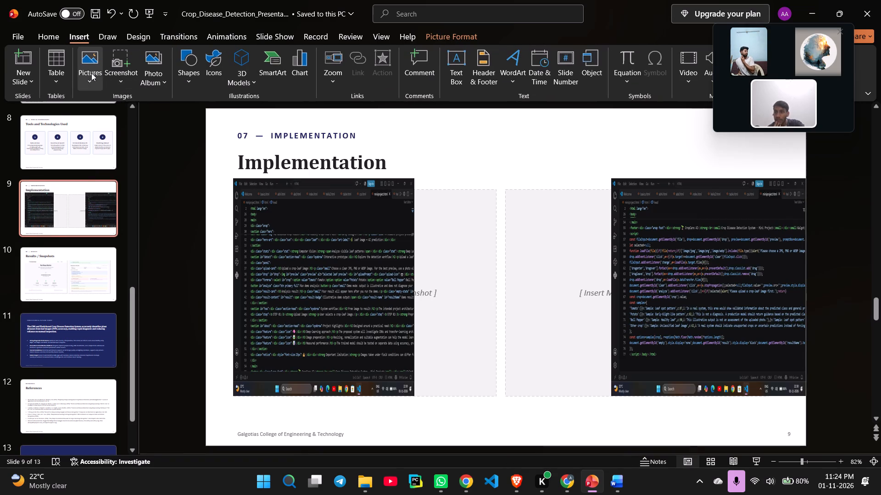
pyautogui.click(91, 71)
pyautogui.click(121, 118)
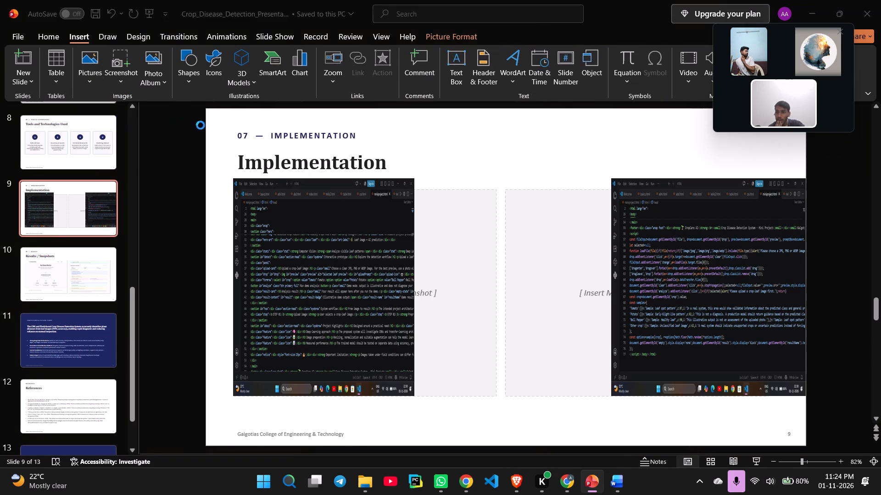
pyautogui.click(220, 156)
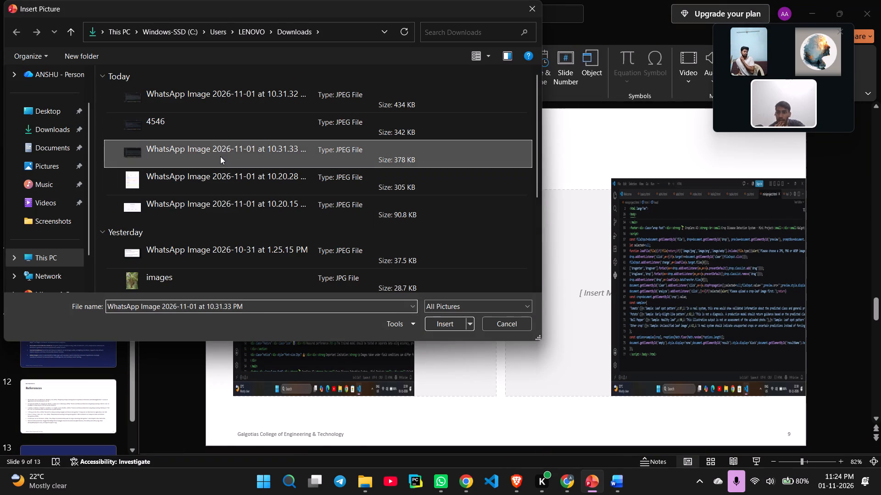
pyautogui.click(446, 325)
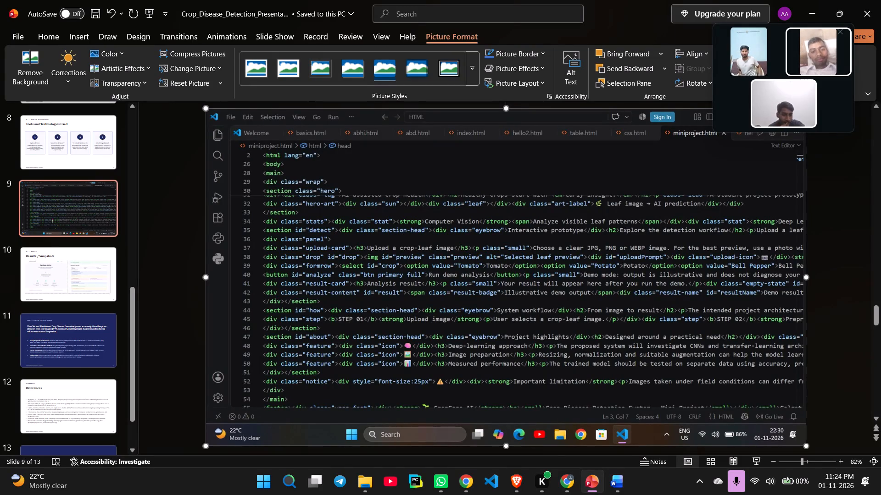
# Shrink the new code screenshot to end at the outer screenshot's inner edge, and lower its top edge below the Implementation title.
pyautogui.click(806, 450)
pyautogui.moveTo(806, 450); pyautogui.dragTo(752, 409)
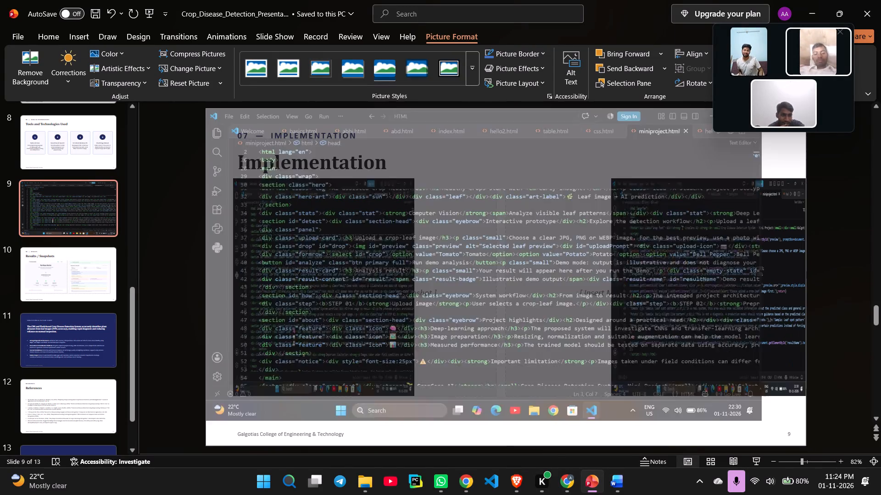
pyautogui.moveTo(752, 409); pyautogui.dragTo(572, 335)
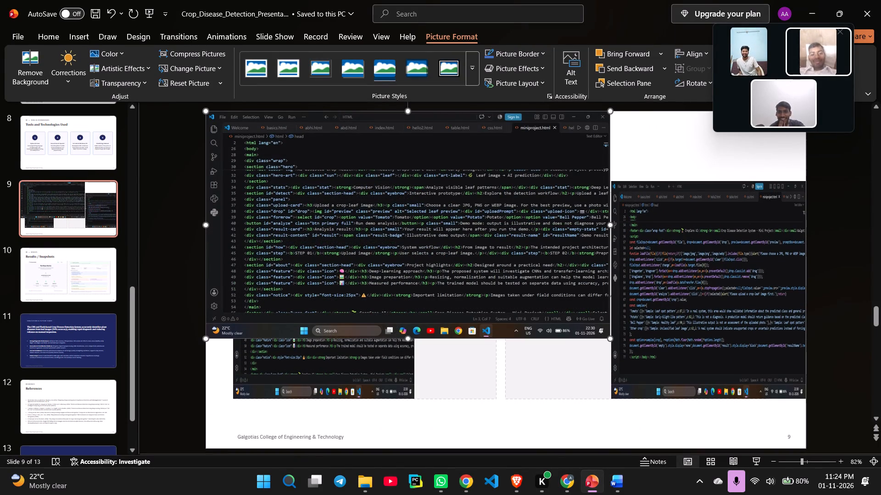
pyautogui.moveTo(406, 112); pyautogui.dragTo(442, 193)
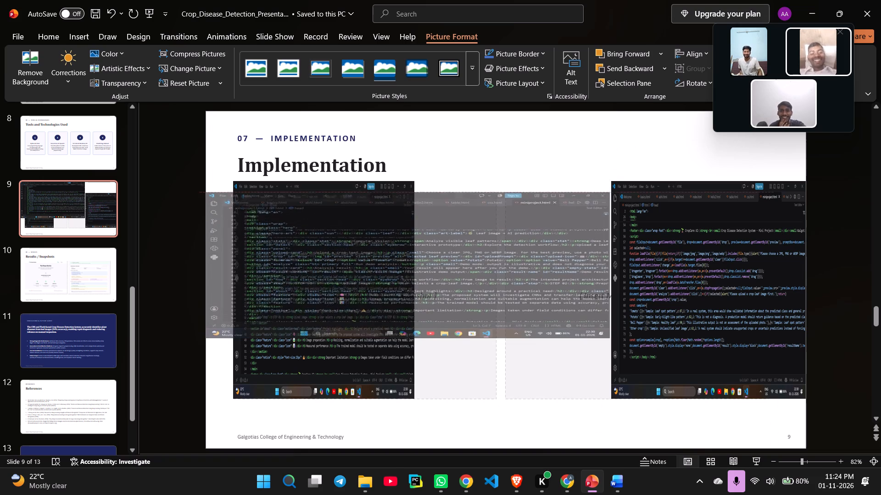
# Fit the newly inserted code screenshot between the two outer ones, narrowing it and stretching it to nearly their full height.
pyautogui.moveTo(442, 193); pyautogui.dragTo(446, 186)
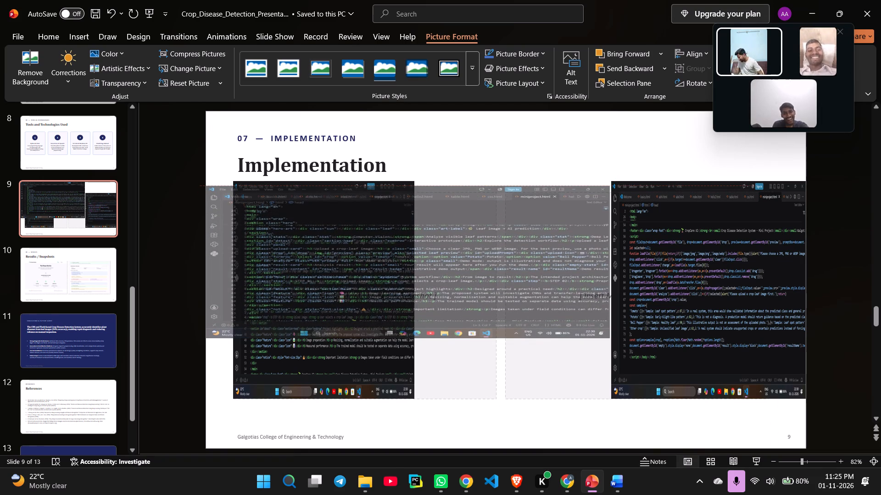
pyautogui.moveTo(446, 186); pyautogui.dragTo(447, 181)
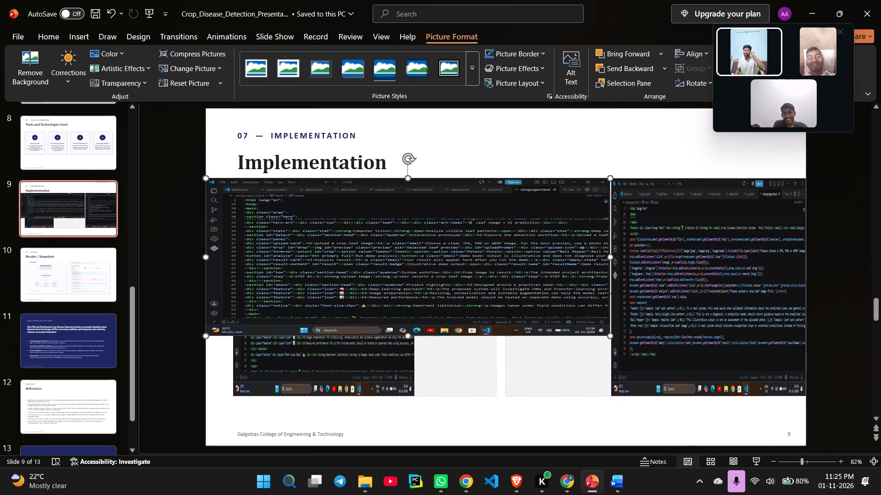
pyautogui.moveTo(203, 257); pyautogui.dragTo(424, 279)
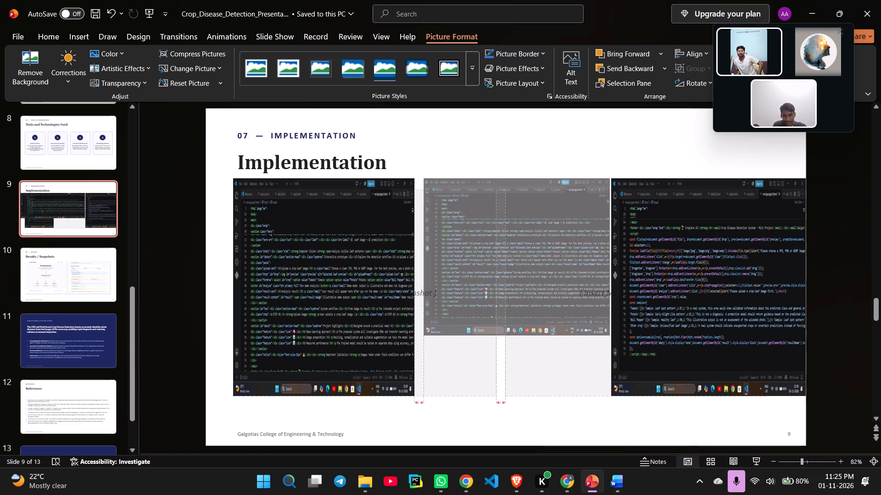
pyautogui.moveTo(424, 279); pyautogui.dragTo(413, 275)
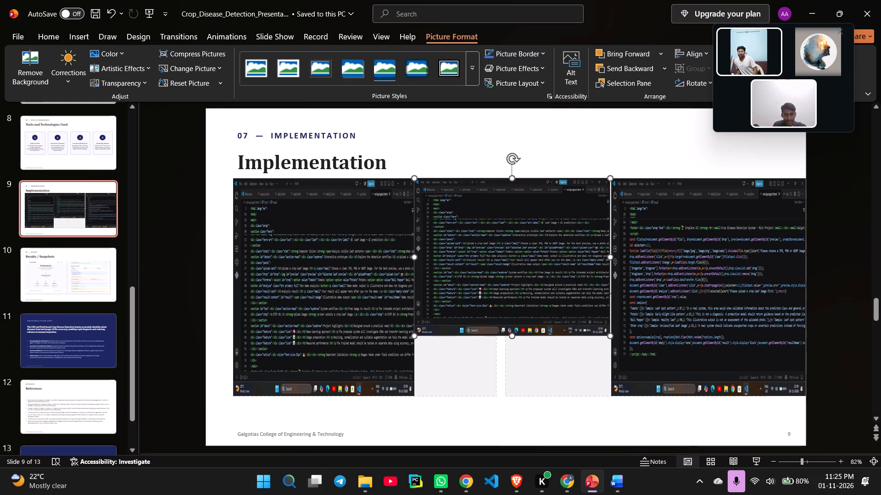
pyautogui.moveTo(511, 336); pyautogui.dragTo(507, 390)
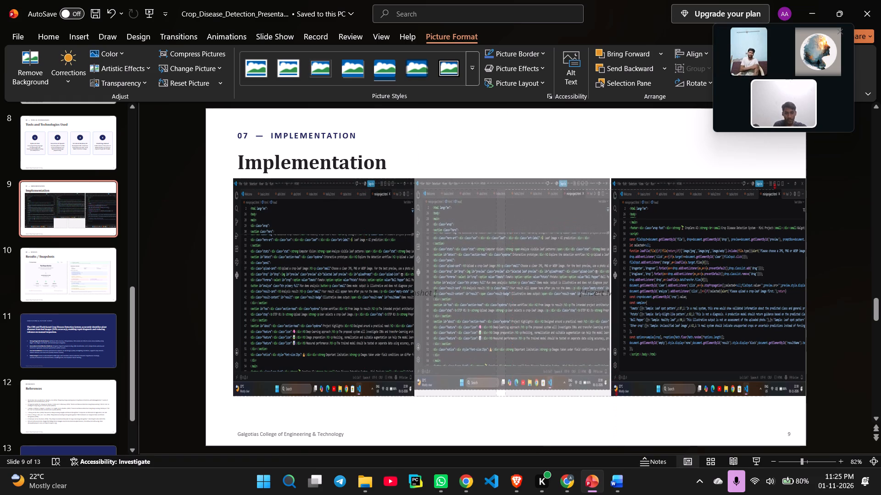
pyautogui.moveTo(507, 390); pyautogui.dragTo(503, 393)
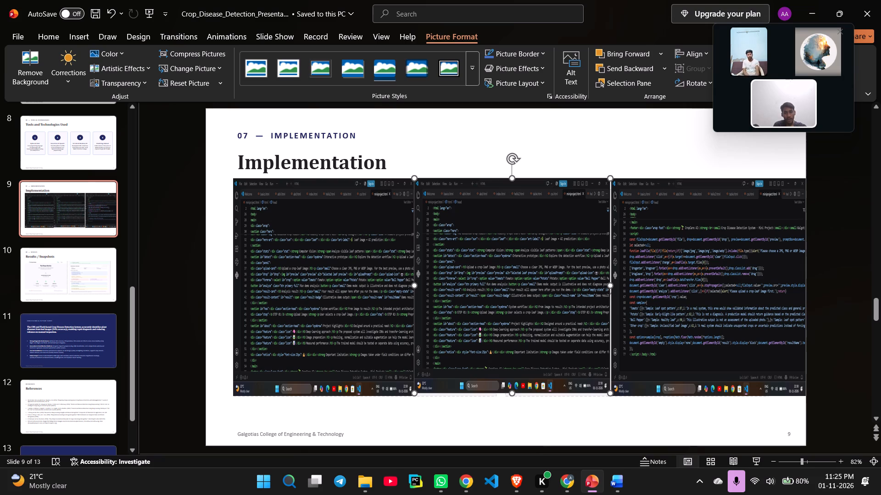
pyautogui.moveTo(413, 286); pyautogui.dragTo(422, 286)
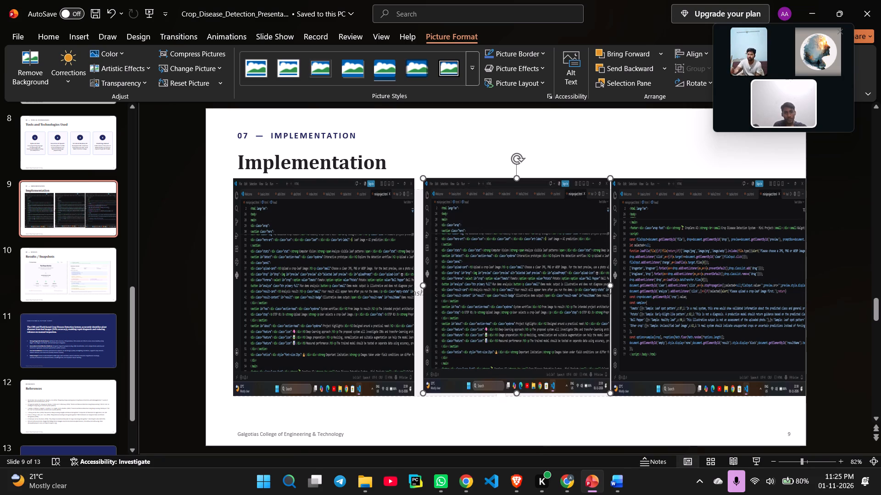
# Spread the three code screenshots into a row with small gaps, top edges aligned just below the Implementation title.
pyautogui.moveTo(309, 265); pyautogui.dragTo(287, 266)
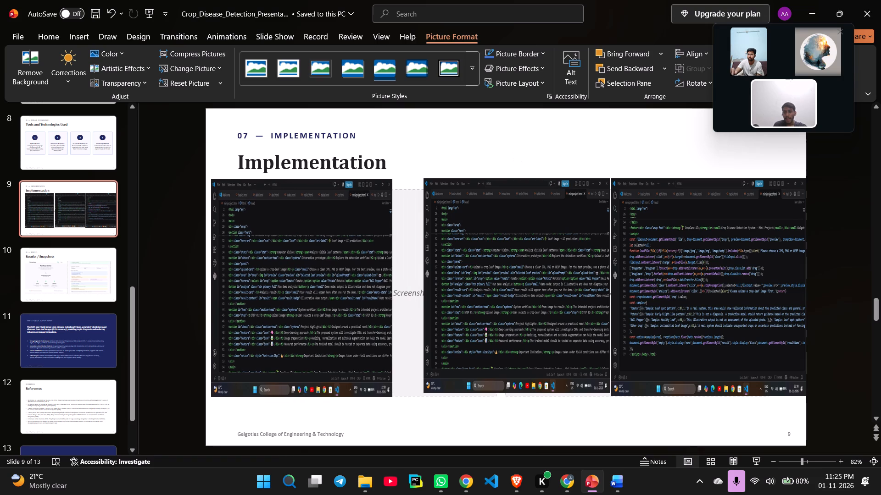
pyautogui.moveTo(287, 266); pyautogui.dragTo(289, 262)
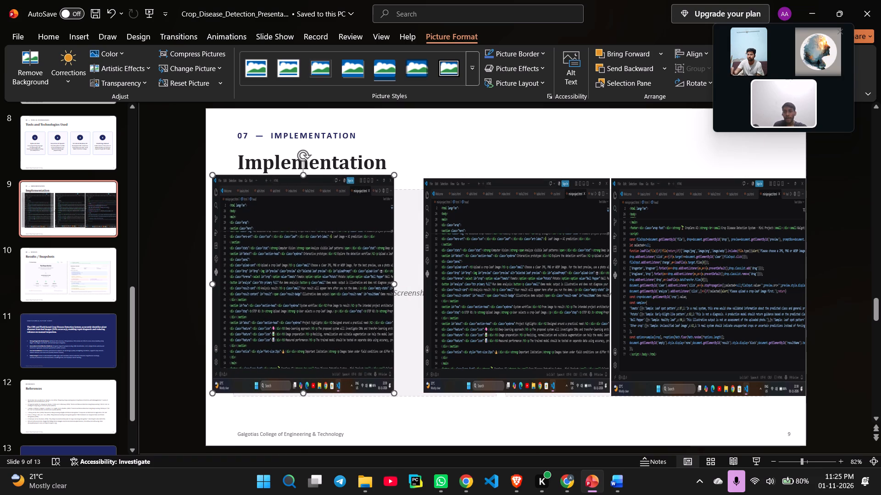
pyautogui.moveTo(326, 270); pyautogui.dragTo(322, 278)
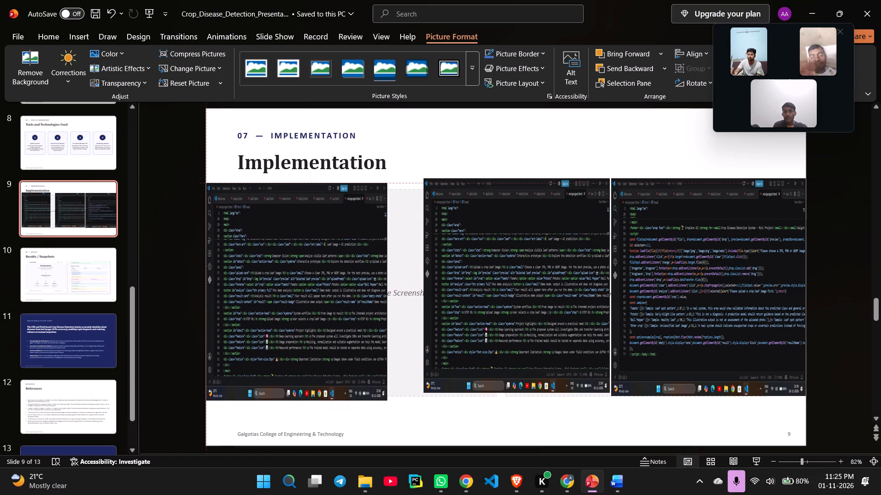
pyautogui.moveTo(322, 278); pyautogui.dragTo(323, 284)
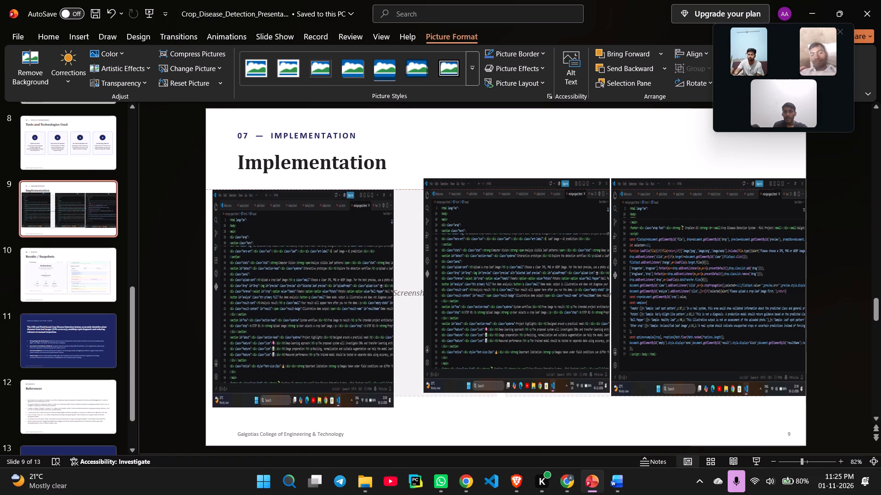
pyautogui.moveTo(323, 284); pyautogui.dragTo(323, 283)
pyautogui.moveTo(495, 286); pyautogui.dragTo(492, 291)
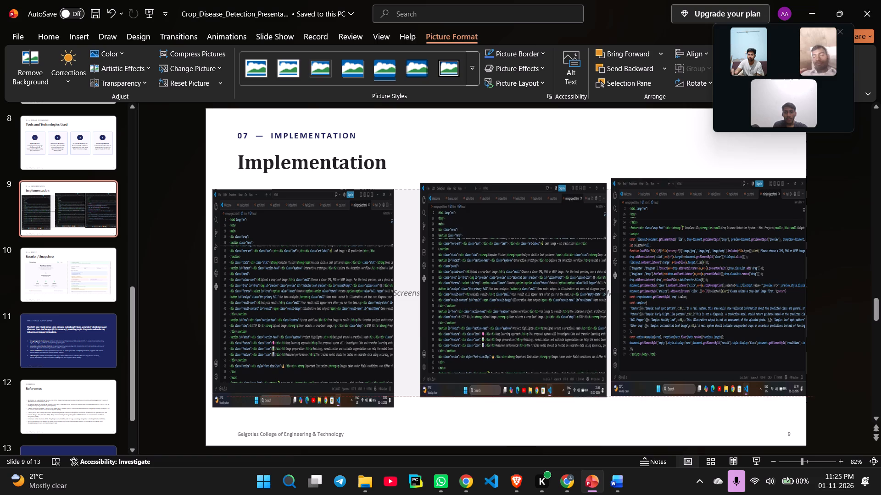
pyautogui.moveTo(492, 291); pyautogui.dragTo(476, 297)
pyautogui.moveTo(678, 278); pyautogui.dragTo(655, 307)
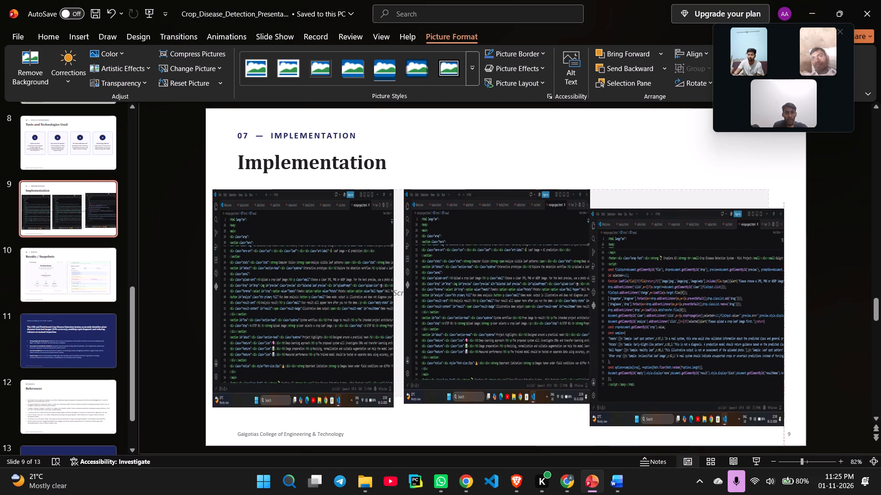
pyautogui.moveTo(655, 307); pyautogui.dragTo(667, 290)
pyautogui.click(663, 290)
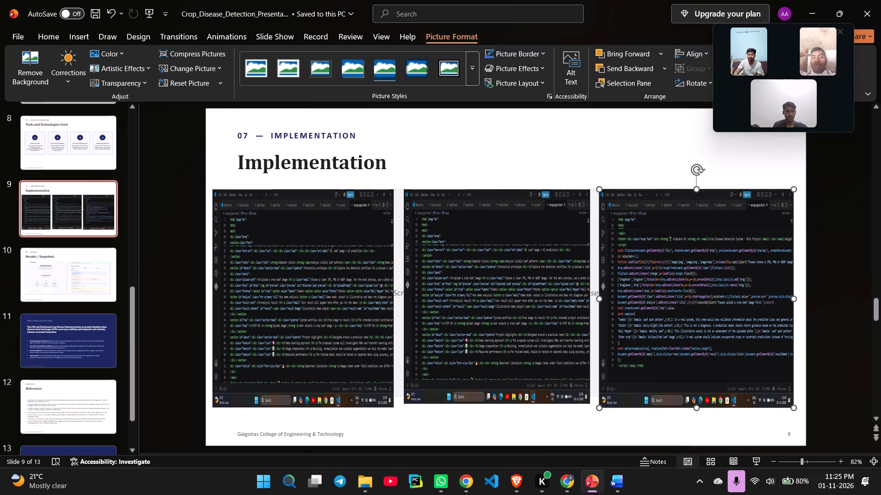
# Widen the third code screenshot slightly and extend the middle one's bottom edge to line up with its neighbours.
pyautogui.click(601, 300)
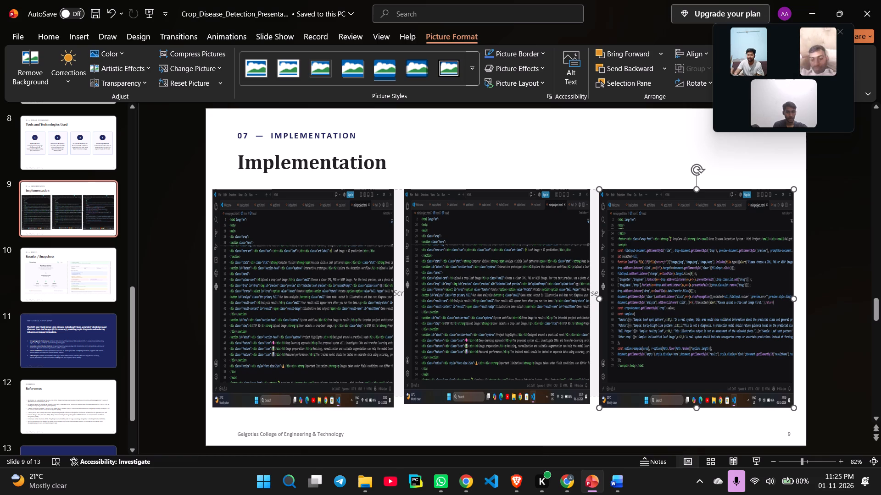
pyautogui.click(794, 302)
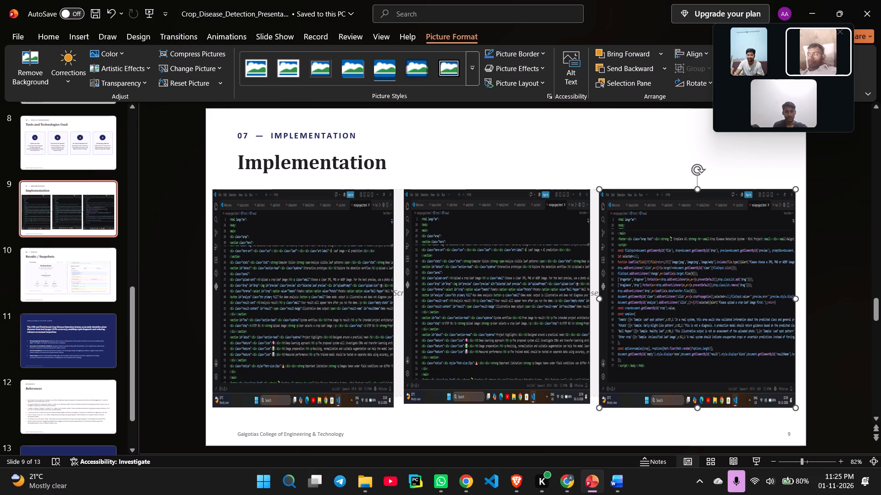
pyautogui.click(488, 405)
pyautogui.click(497, 404)
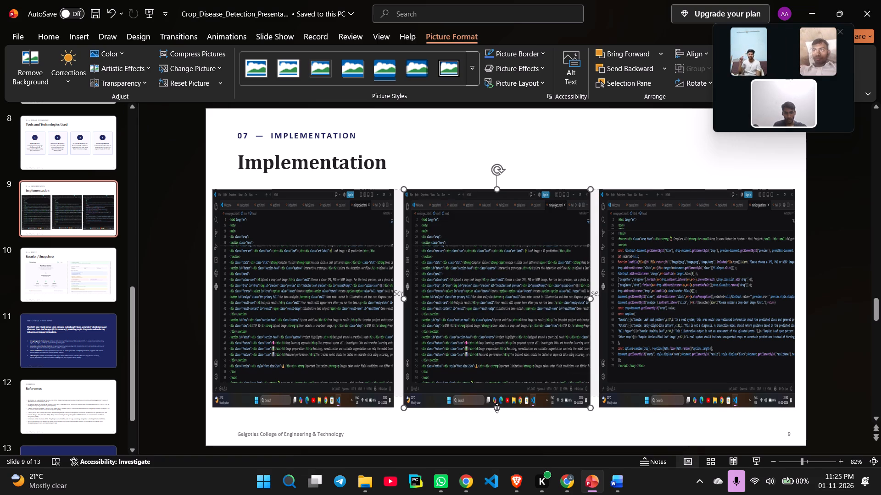
pyautogui.click(639, 410)
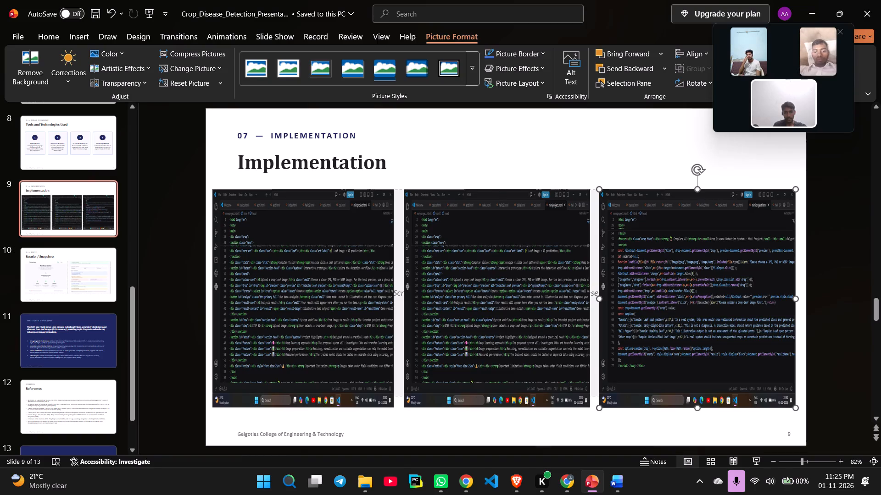
# Save the presentation in the Downloads folder as Crop_Disease_Detection_Presentation, replacing the existing file.
pyautogui.click(14, 41)
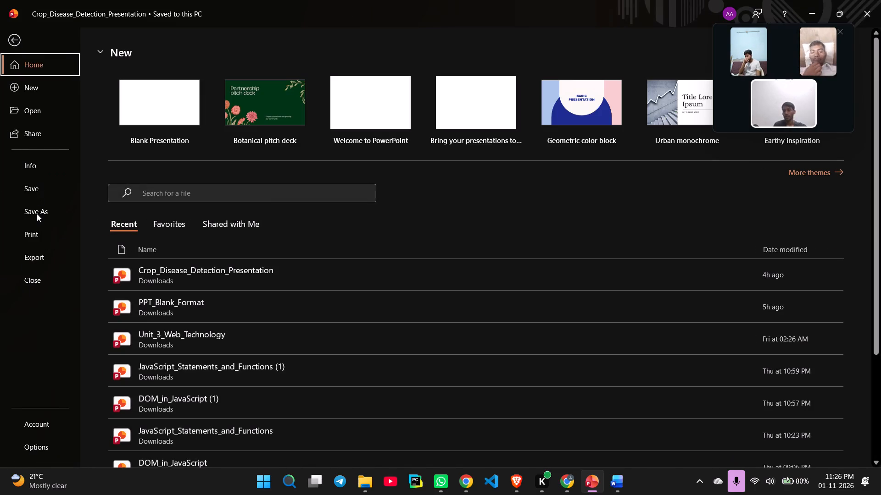
pyautogui.click(37, 214)
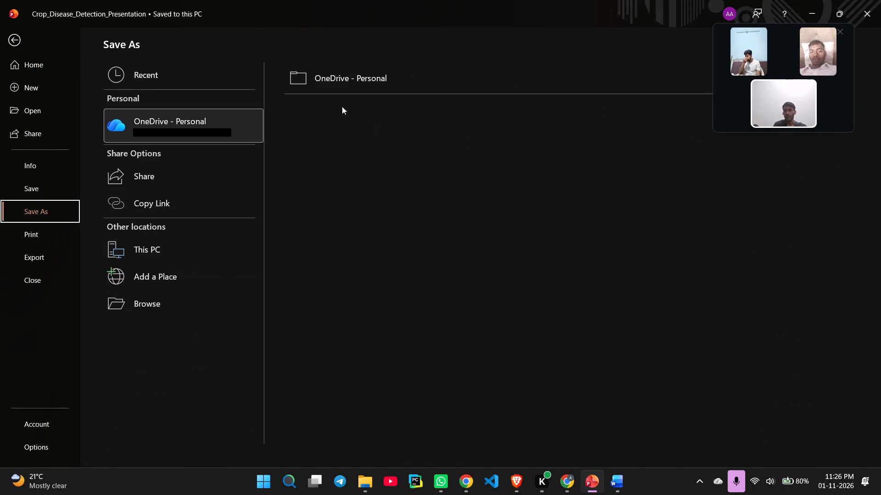
pyautogui.click(173, 241)
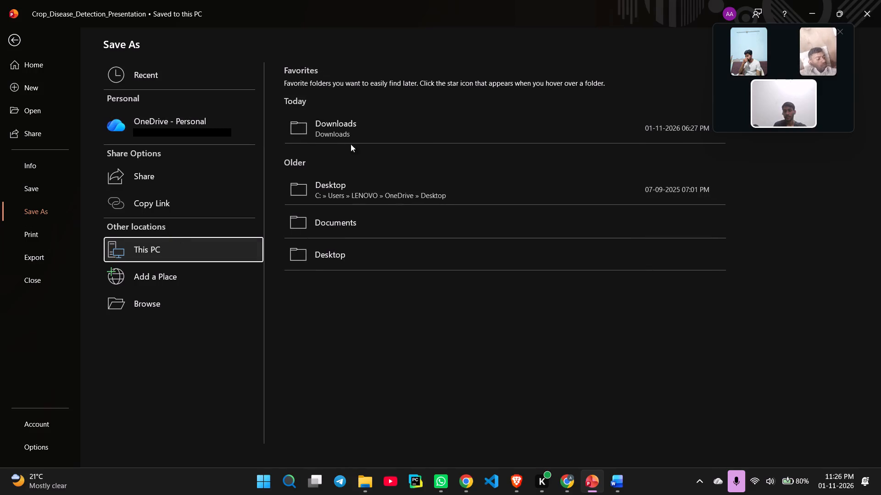
pyautogui.click(362, 139)
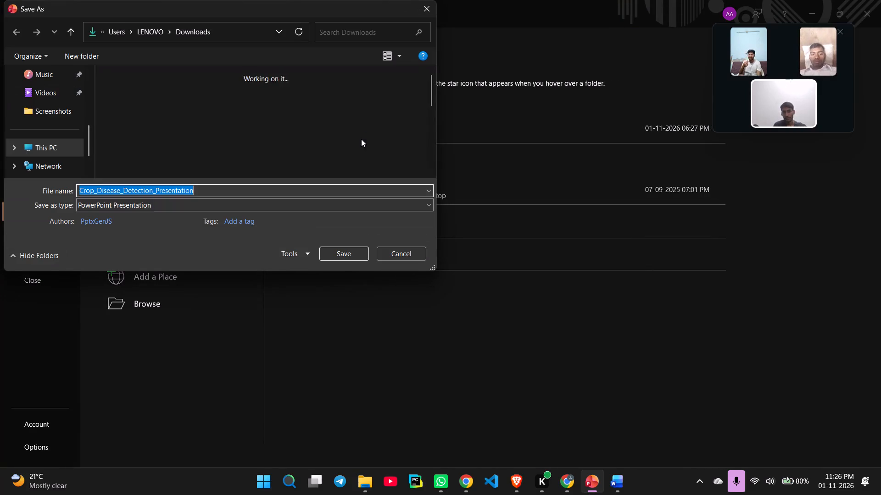
pyautogui.click(335, 253)
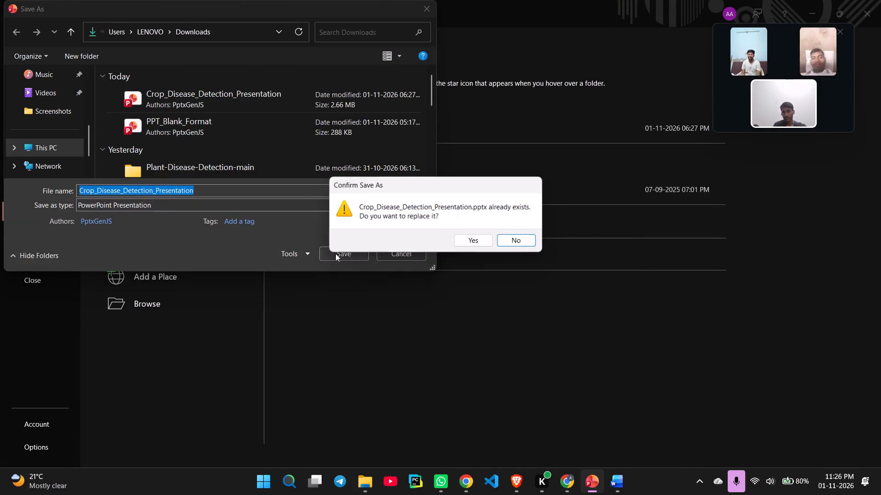
pyautogui.click(473, 242)
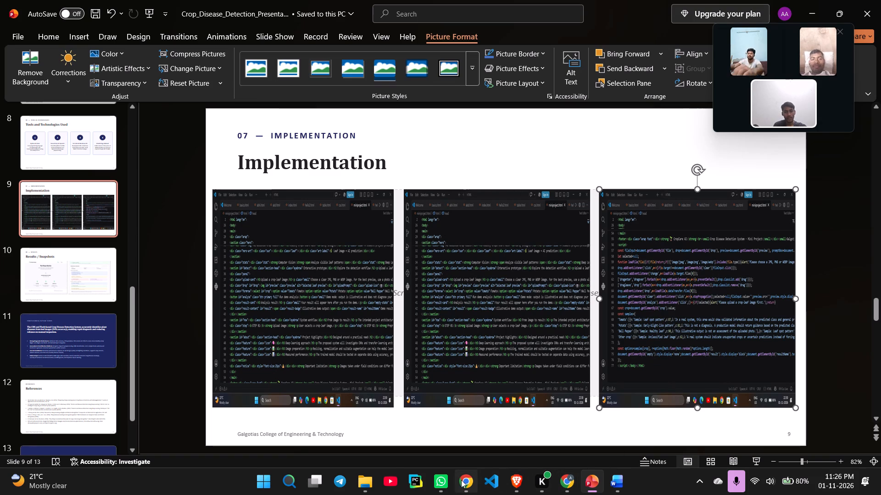
# Switch to WhatsApp.
pyautogui.click(436, 478)
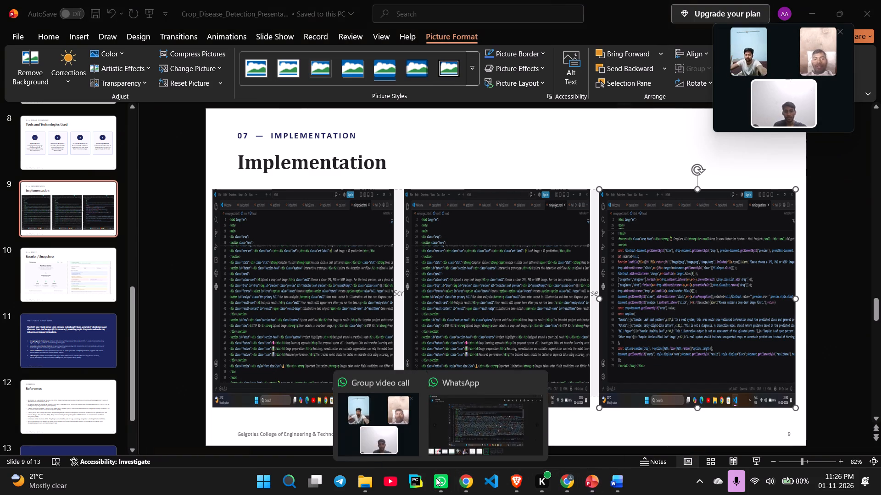
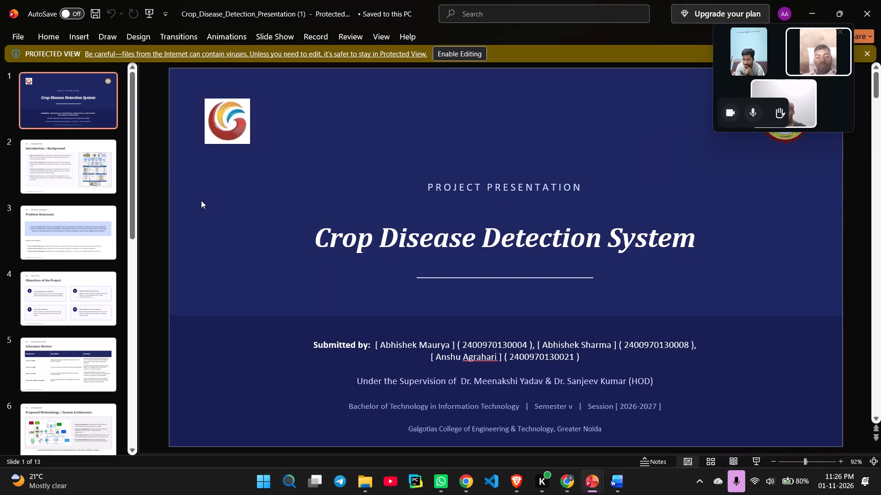
# Review the protected presentation copy's slides, including Problem Statement, Literature Review, Implementation and Results / Snapshots.
pyautogui.click(76, 189)
pyautogui.click(81, 231)
pyautogui.click(89, 318)
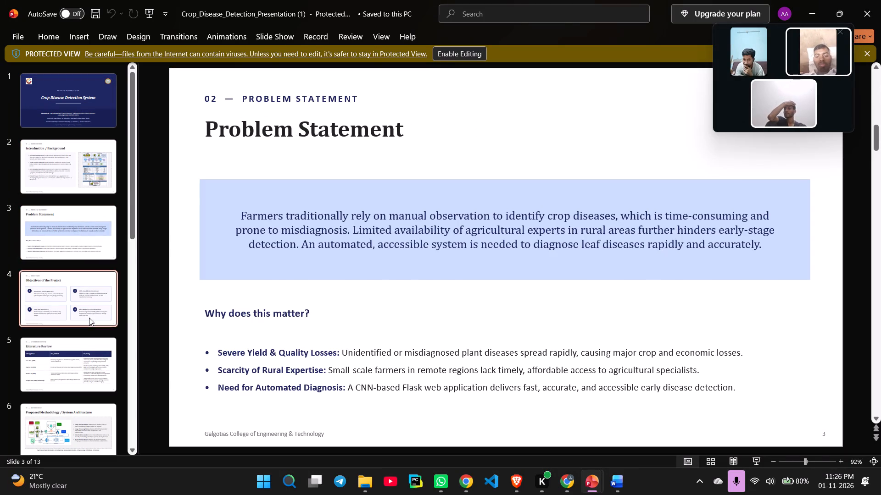
pyautogui.rightClick(81, 342)
pyautogui.scroll(-1, 81, 342)
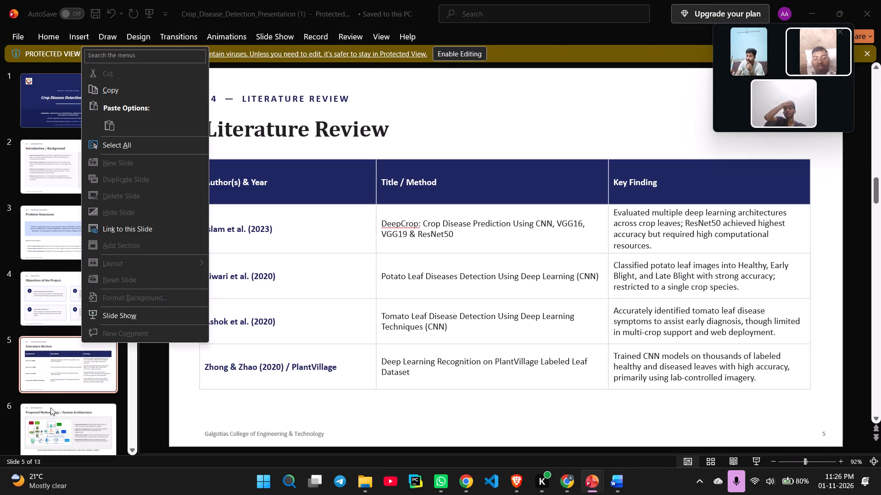
pyautogui.click(81, 403)
pyautogui.scroll(-3, 81, 403)
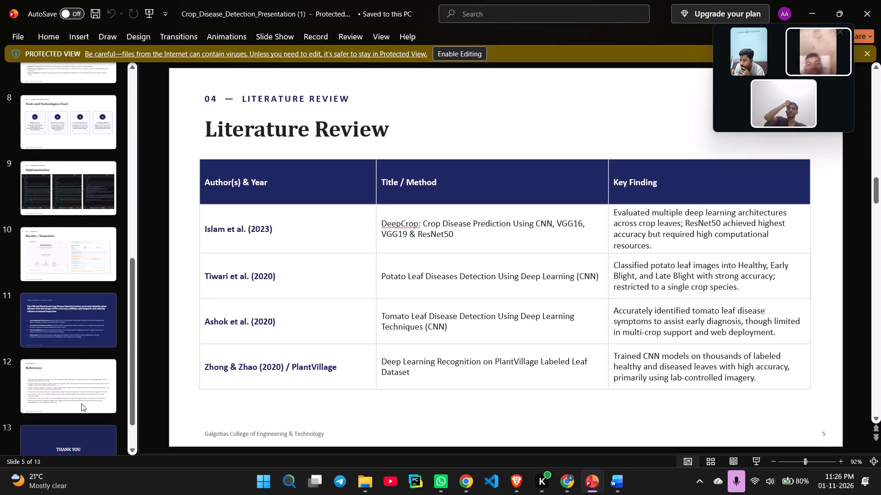
pyautogui.click(71, 205)
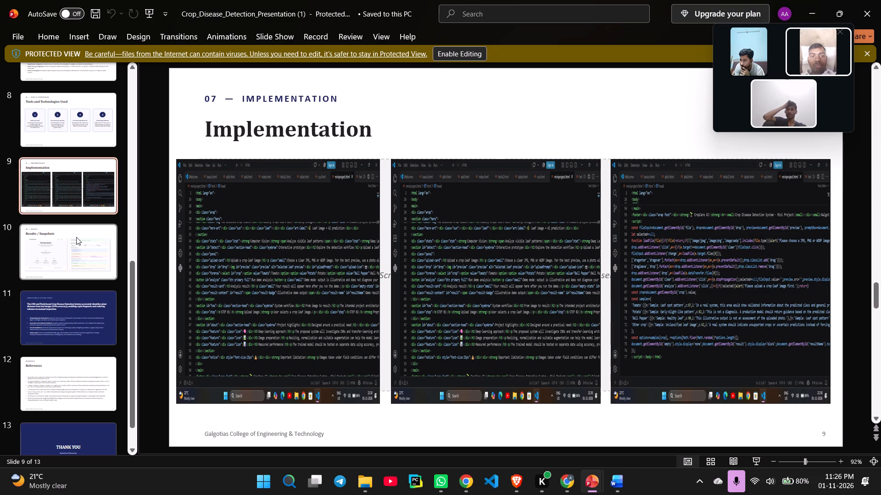
pyautogui.click(71, 249)
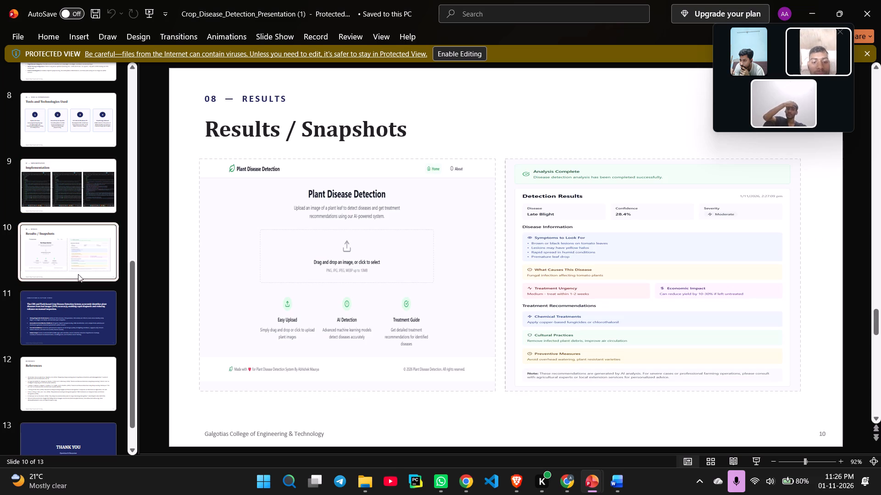
pyautogui.click(387, 342)
pyautogui.click(578, 346)
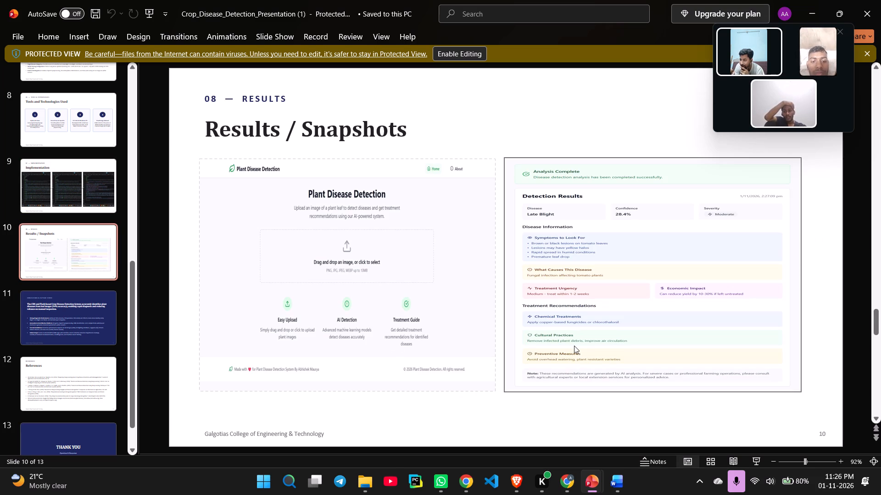
# Return to the title slide and check the Submitted by details.
pyautogui.scroll(3, 94, 222)
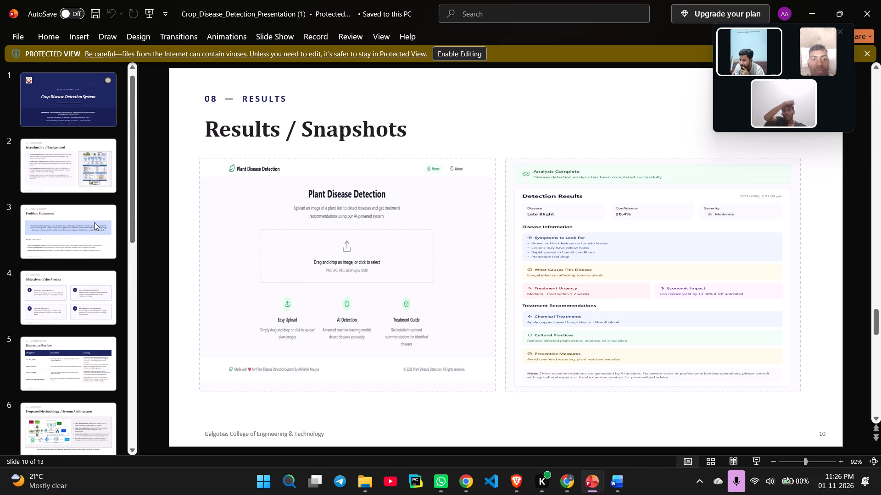
pyautogui.scroll(2, 94, 222)
pyautogui.click(78, 96)
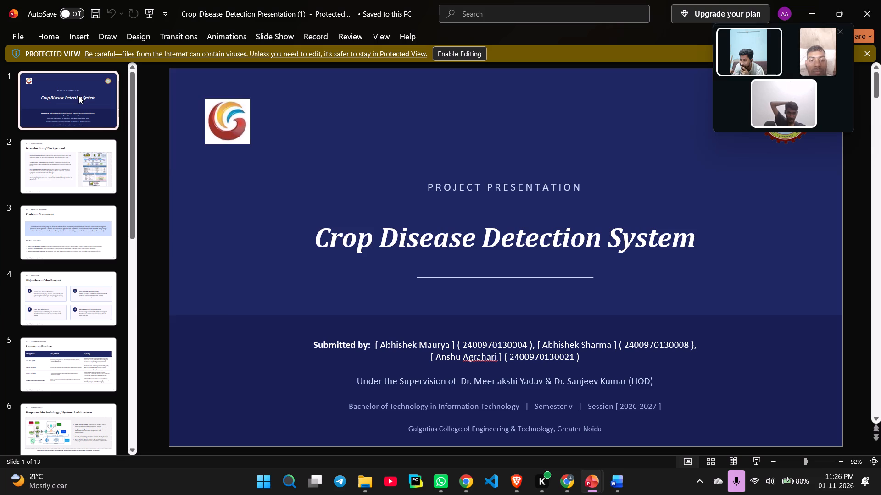
pyautogui.click(486, 360)
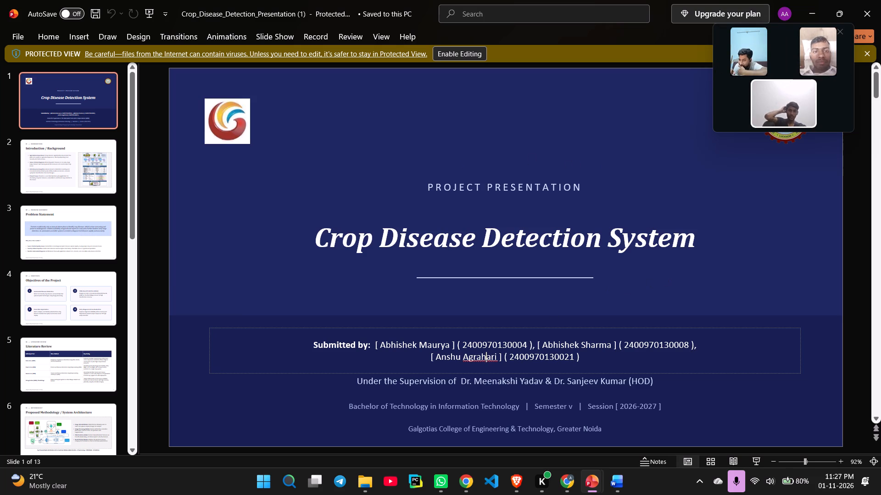
# Recheck the Introduction, Objectives and Conclusion & Future Scope slides, and examine the three code screenshots on the Implementation slide.
pyautogui.click(74, 172)
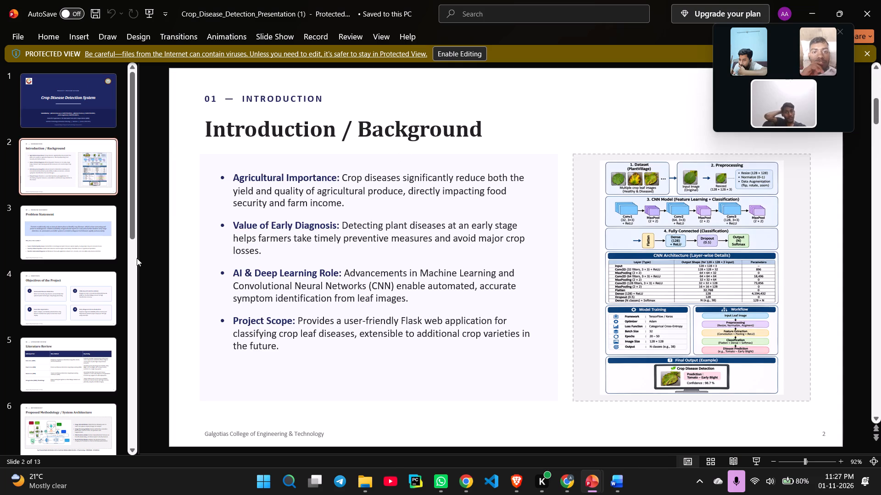
pyautogui.click(94, 282)
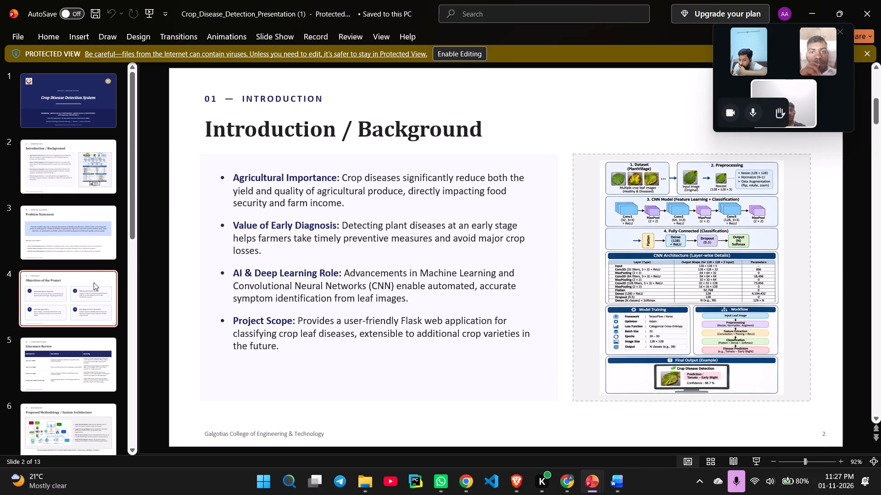
pyautogui.scroll(-3, 94, 282)
pyautogui.click(86, 165)
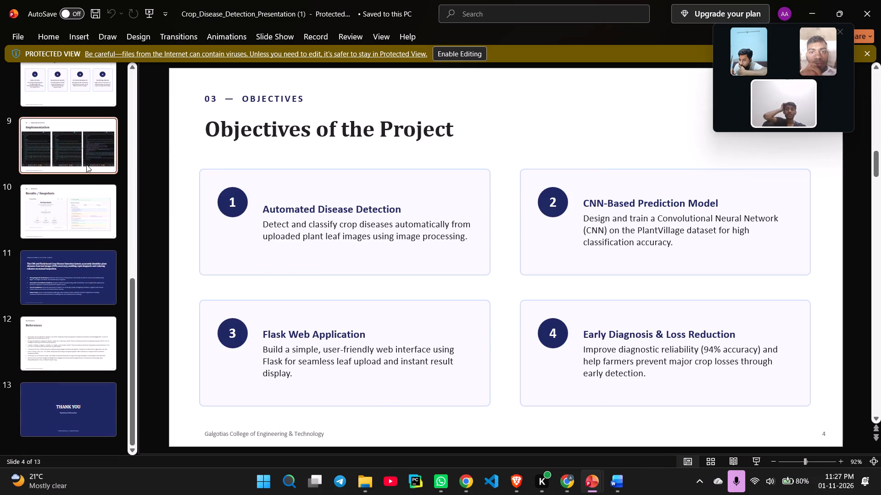
pyautogui.click(79, 198)
pyautogui.click(99, 294)
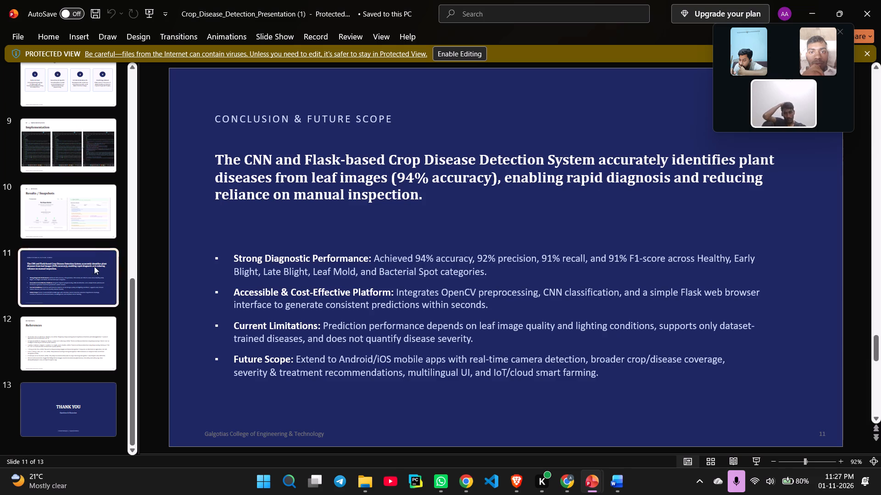
pyautogui.click(76, 205)
pyautogui.click(89, 160)
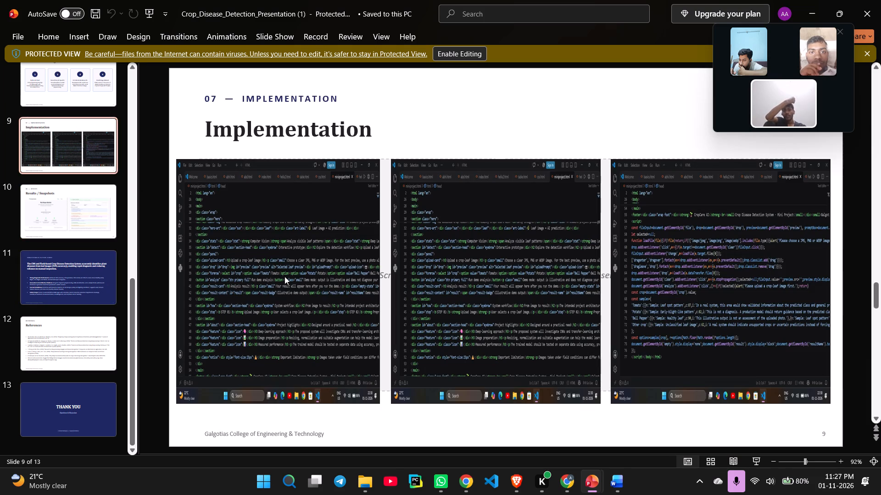
pyautogui.keyDown('ctrl'); pyautogui.scroll(4, 284, 276); pyautogui.keyUp('ctrl')
pyautogui.scroll(1, 284, 276)
pyautogui.keyDown('ctrl'); pyautogui.scroll(-6, 284, 276); pyautogui.keyUp('ctrl')
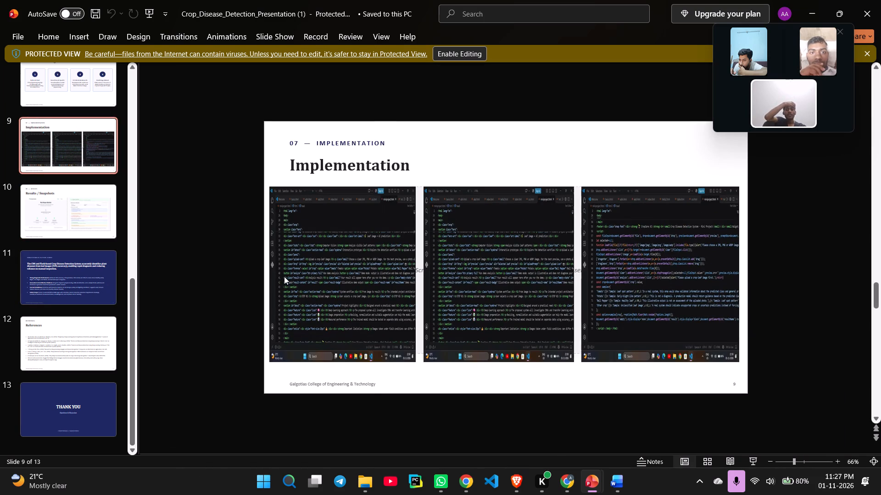
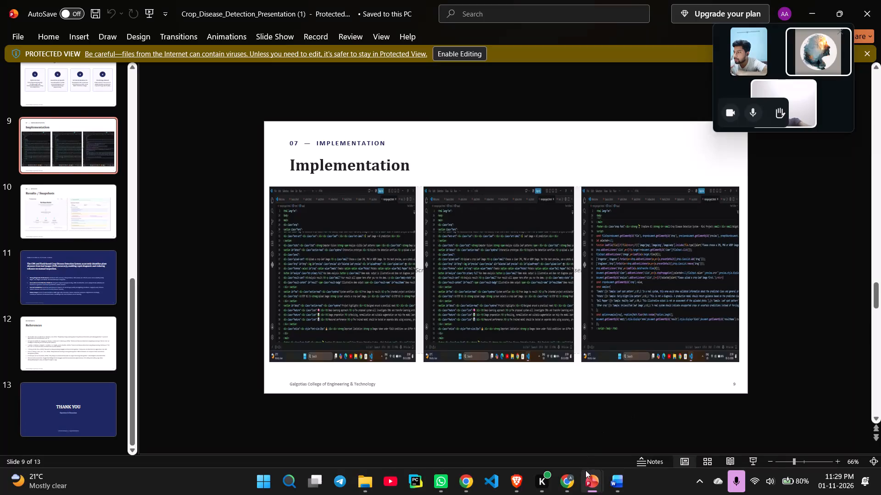
# Switch to Google Drive in Chrome, leave the certificate.pdf preview and open the parent Mini project 2026-2027 folder.
pyautogui.click(570, 484)
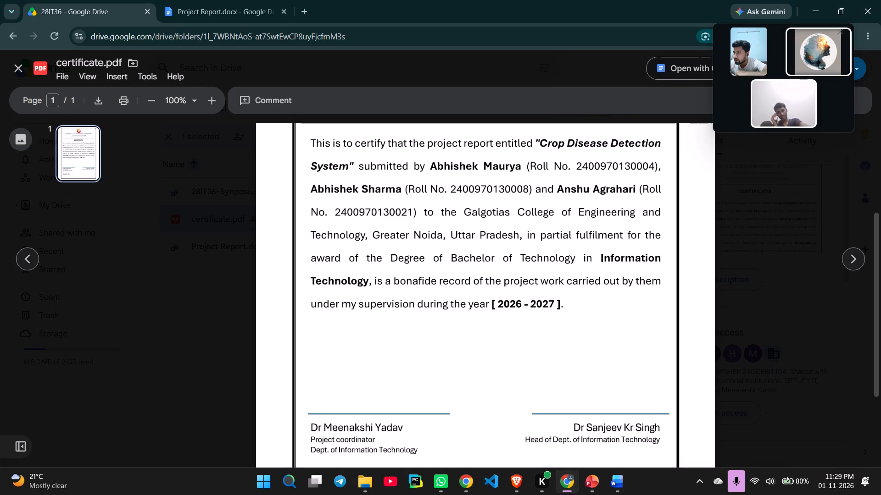
pyautogui.click(11, 72)
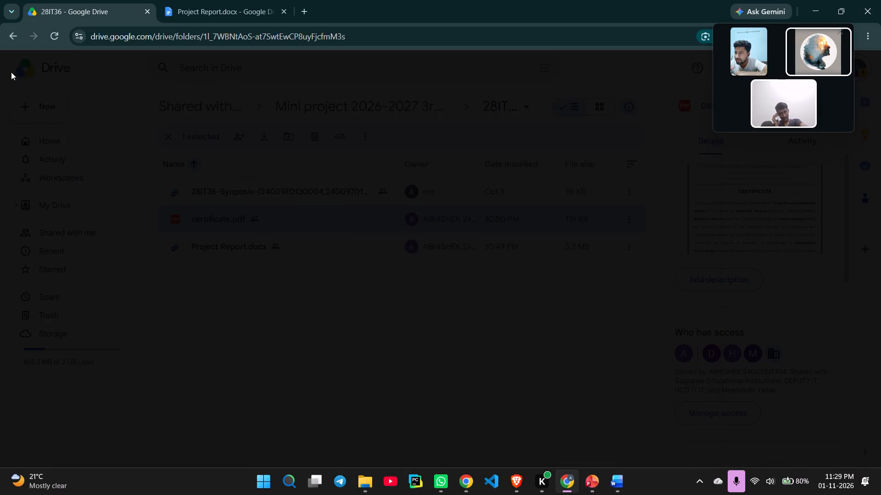
pyautogui.click(344, 111)
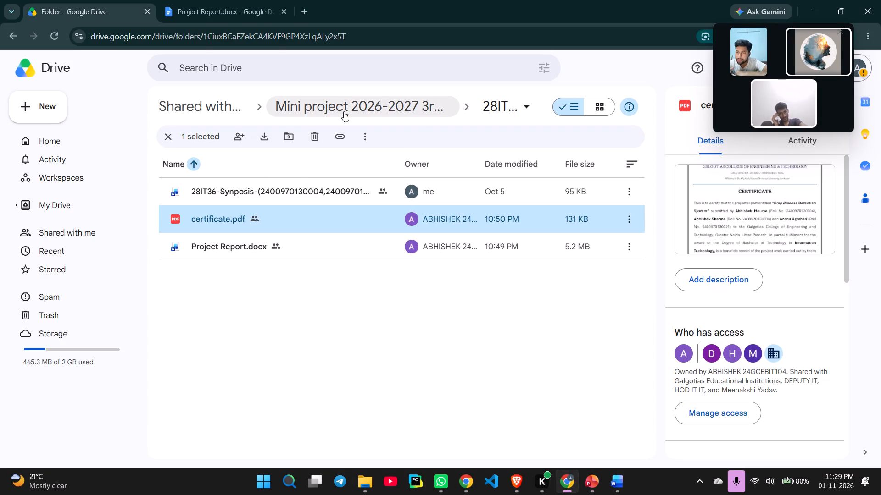
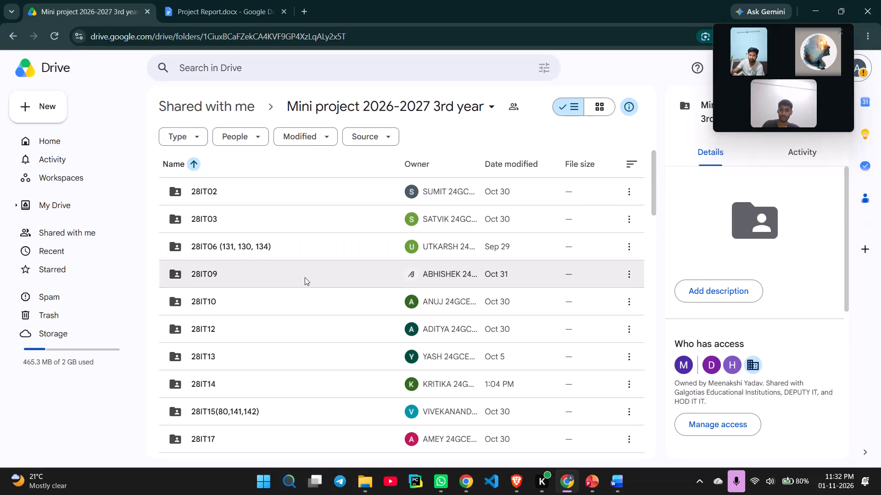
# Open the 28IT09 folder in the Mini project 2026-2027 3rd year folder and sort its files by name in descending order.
pyautogui.click(305, 277)
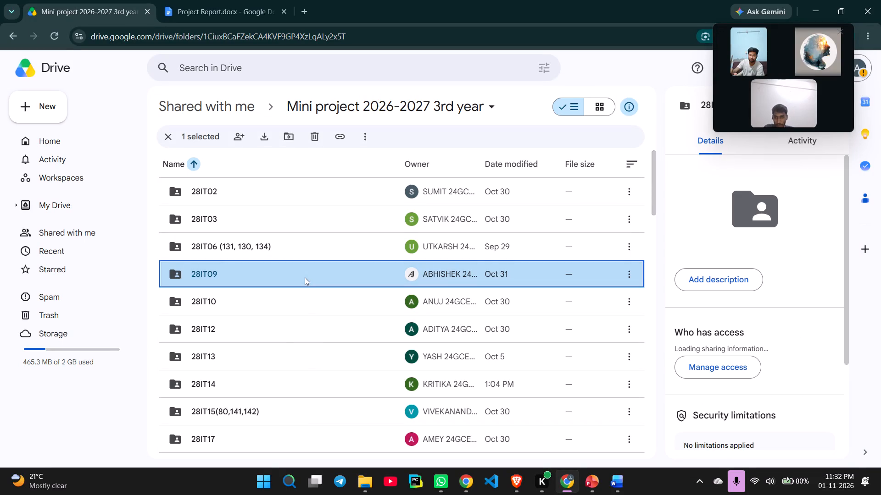
pyautogui.click(224, 271)
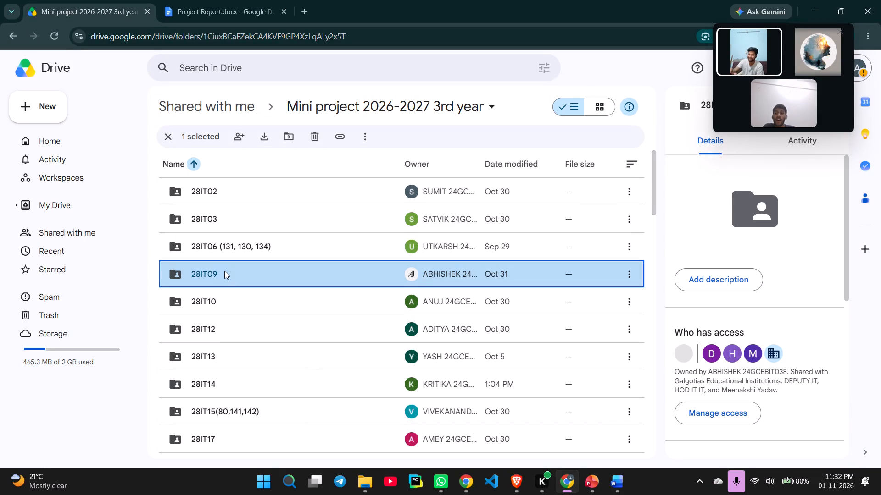
pyautogui.click(224, 271)
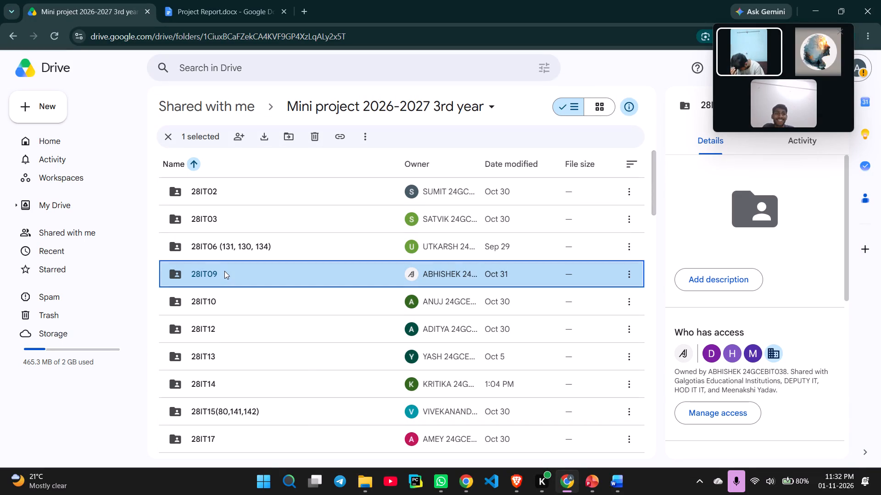
pyautogui.doubleClick(224, 271)
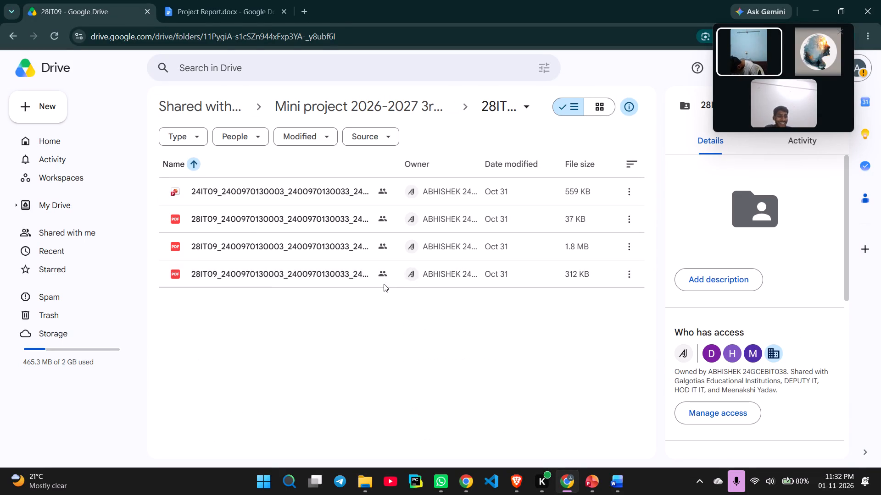
pyautogui.click(189, 162)
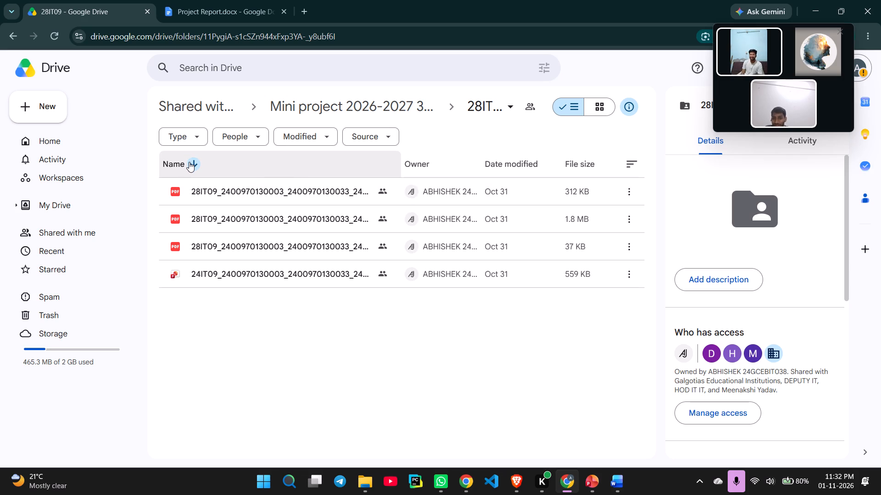
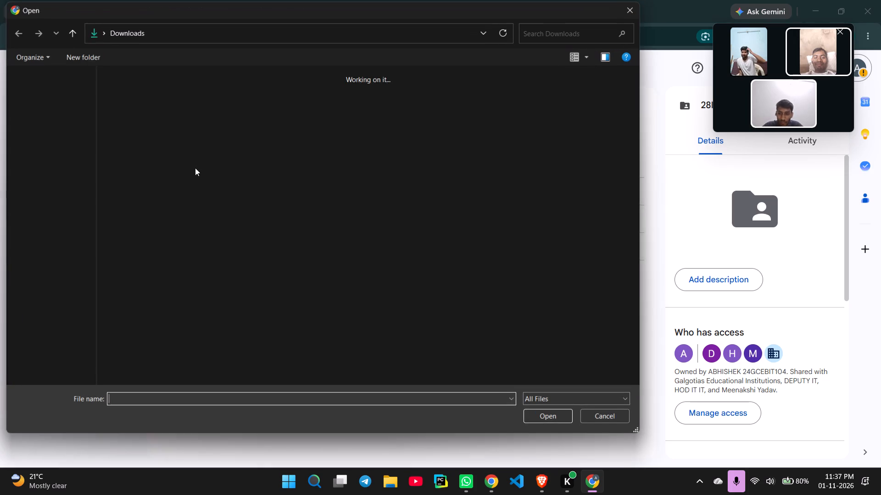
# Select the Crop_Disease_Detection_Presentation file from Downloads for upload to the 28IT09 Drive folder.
pyautogui.click(268, 104)
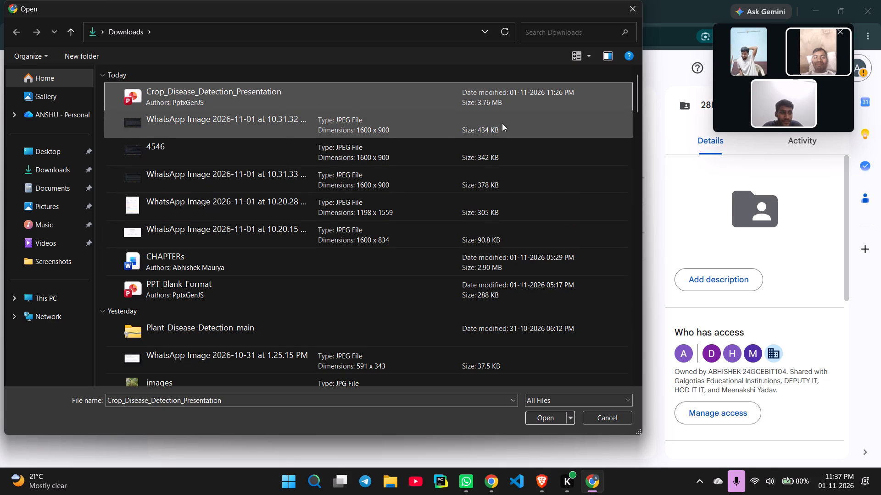
# Switch to WhatsApp while leaving the file selection open.
pyautogui.click(459, 481)
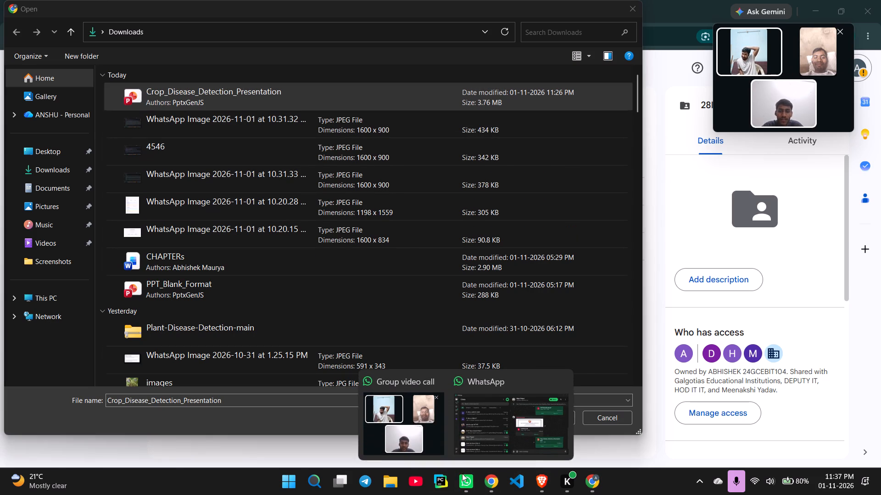
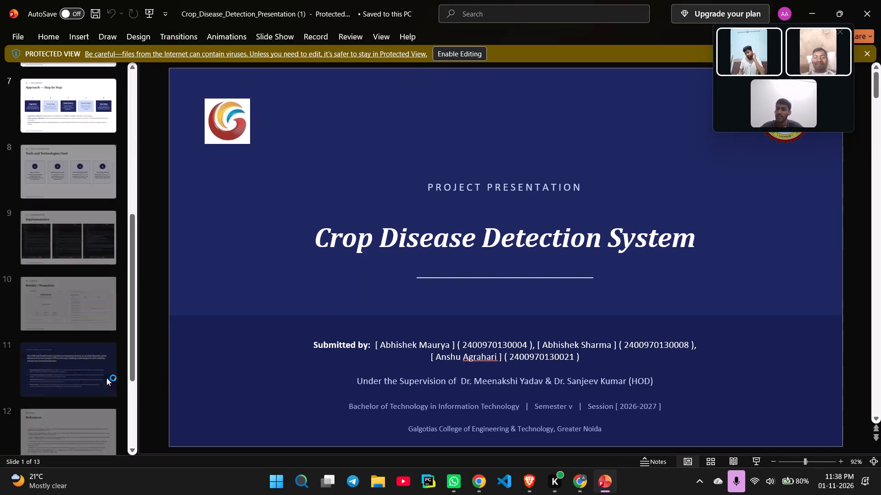
# Check the name placeholders on the closing Thank You slide against the submission details on the title slide.
pyautogui.scroll(-1, 106, 378)
pyautogui.click(89, 404)
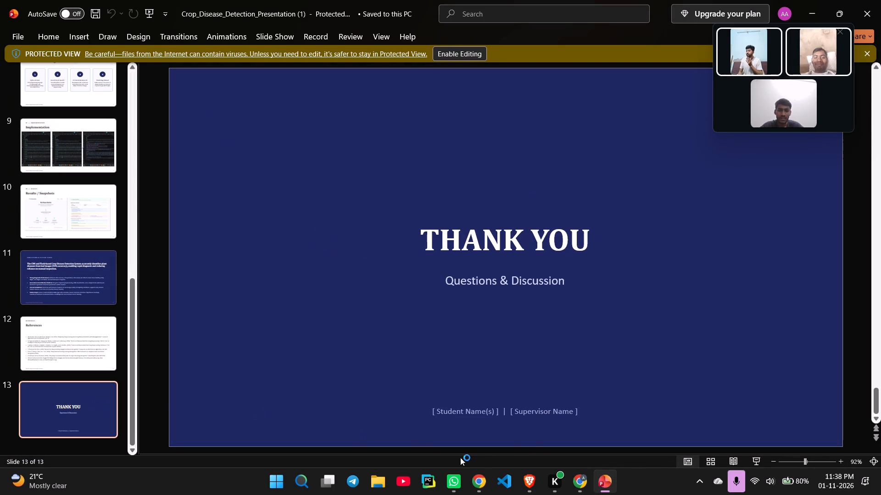
pyautogui.click(496, 411)
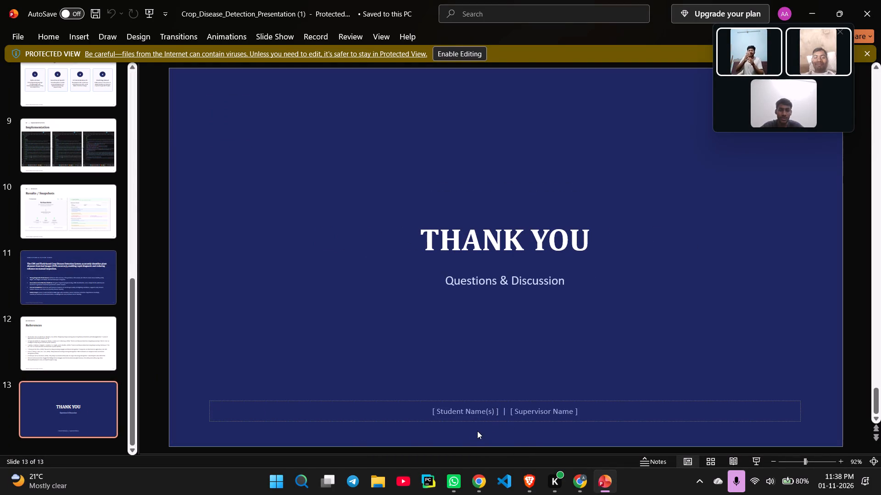
pyautogui.scroll(5, 59, 259)
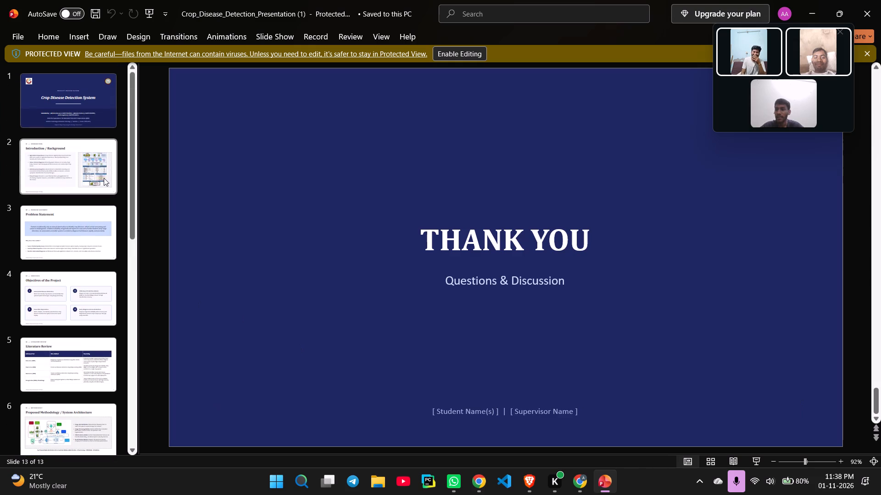
pyautogui.click(84, 106)
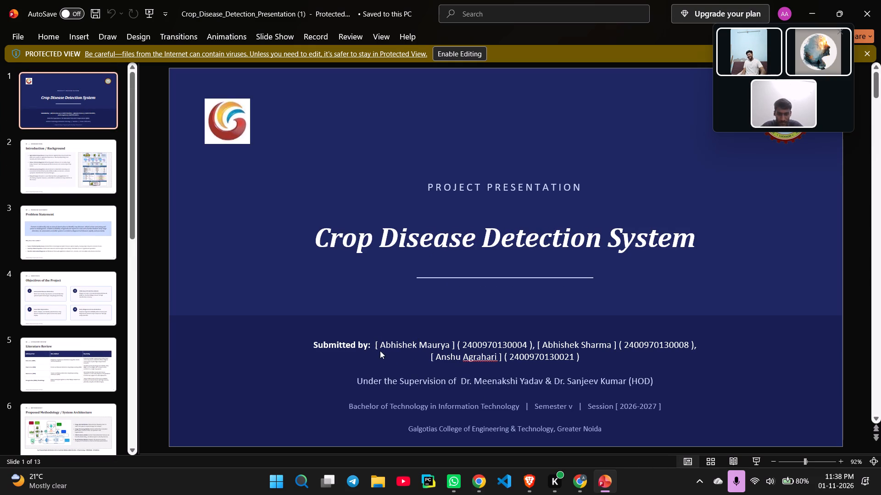
# Switch to Chrome and cancel the pending file selection for the Drive upload.
pyautogui.click(574, 483)
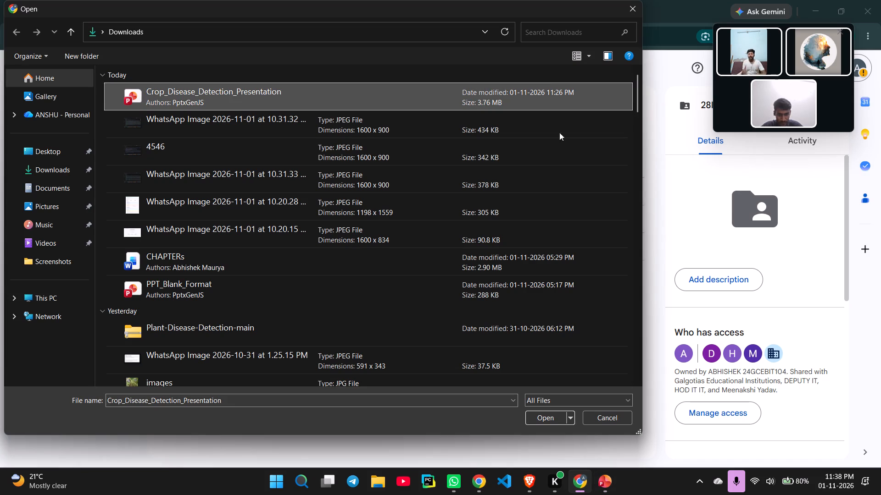
pyautogui.click(626, 14)
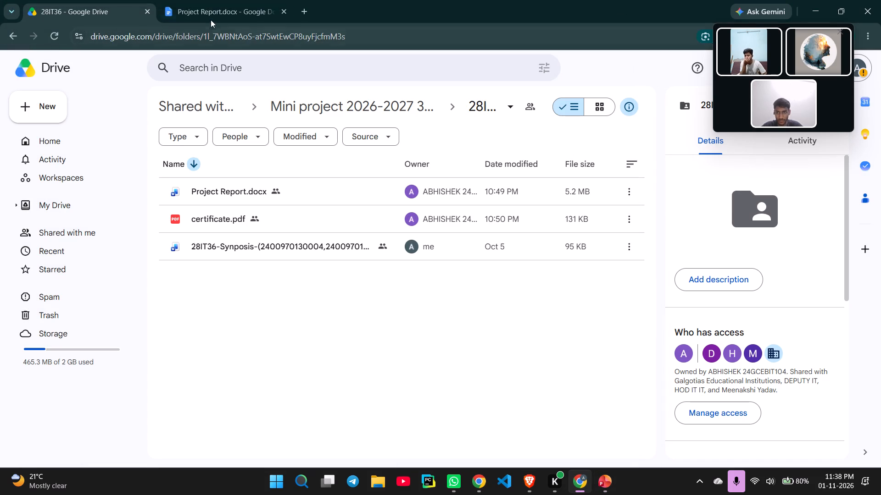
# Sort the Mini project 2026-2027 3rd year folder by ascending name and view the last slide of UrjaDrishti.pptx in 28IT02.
pyautogui.click(383, 111)
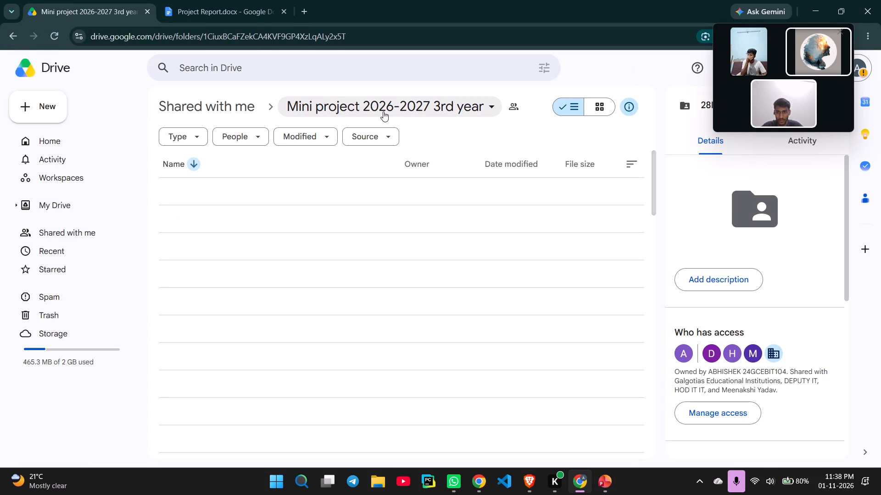
pyautogui.scroll(3, 265, 283)
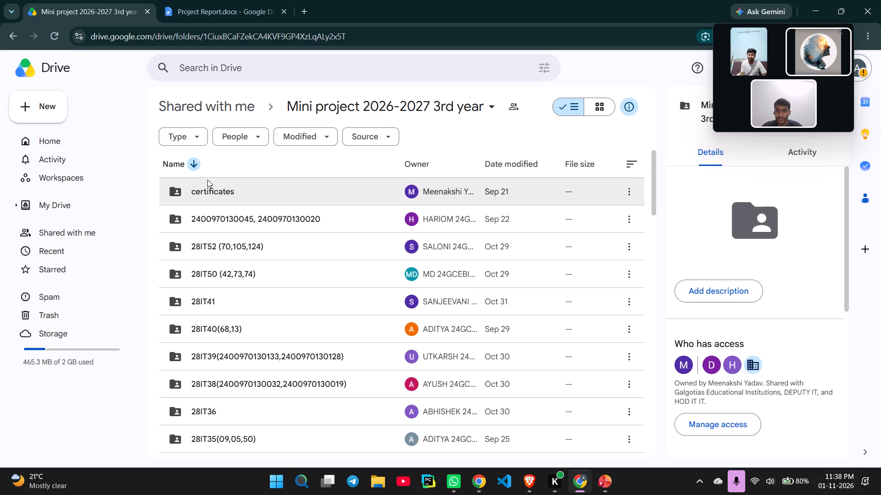
pyautogui.click(189, 172)
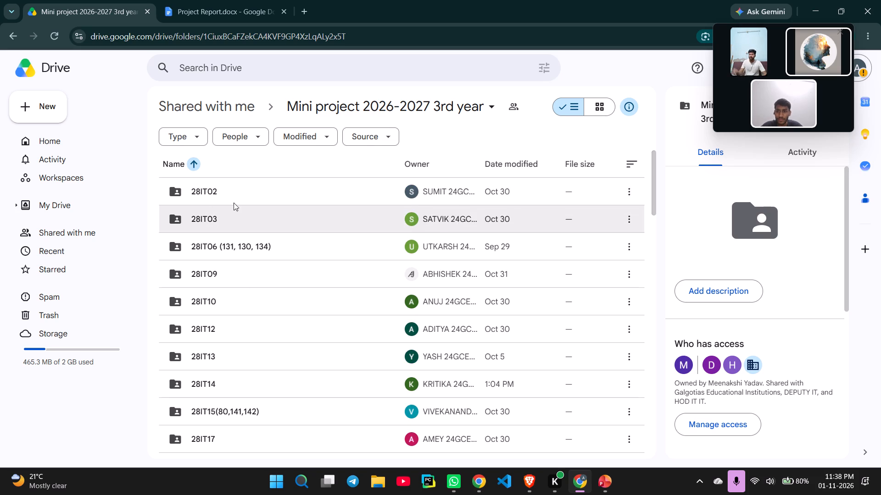
pyautogui.doubleClick(246, 197)
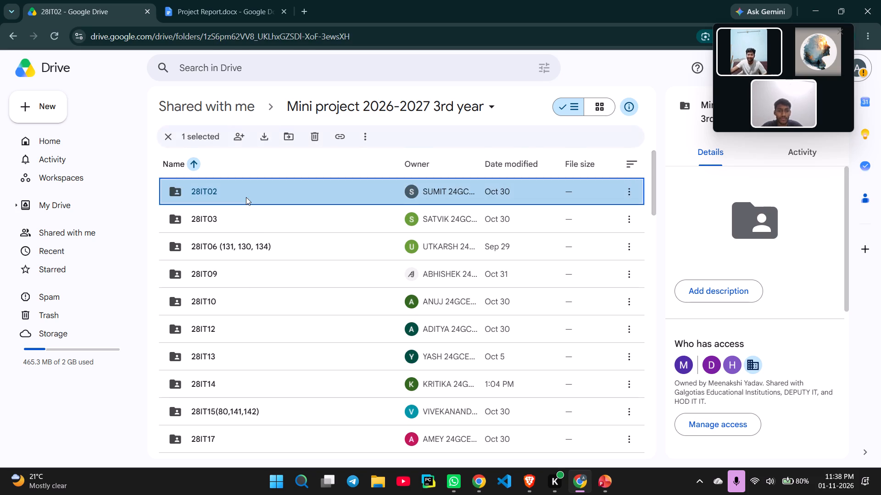
pyautogui.doubleClick(224, 272)
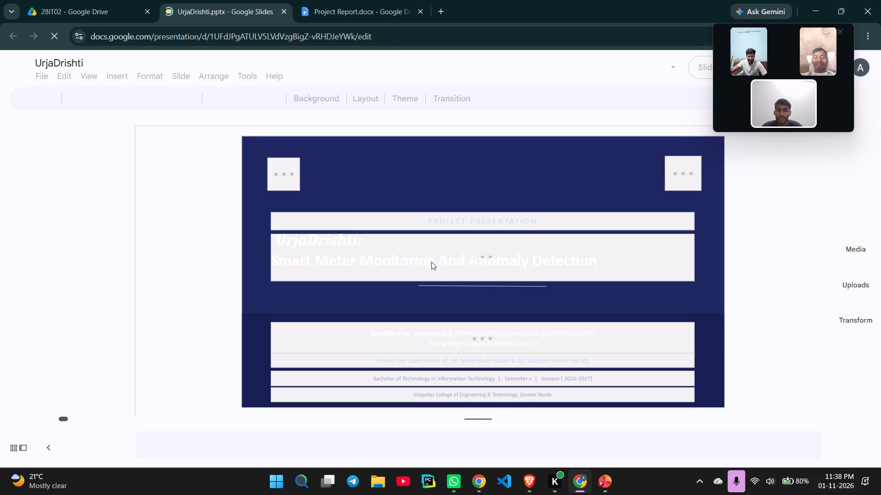
pyautogui.scroll(-13, 340, 309)
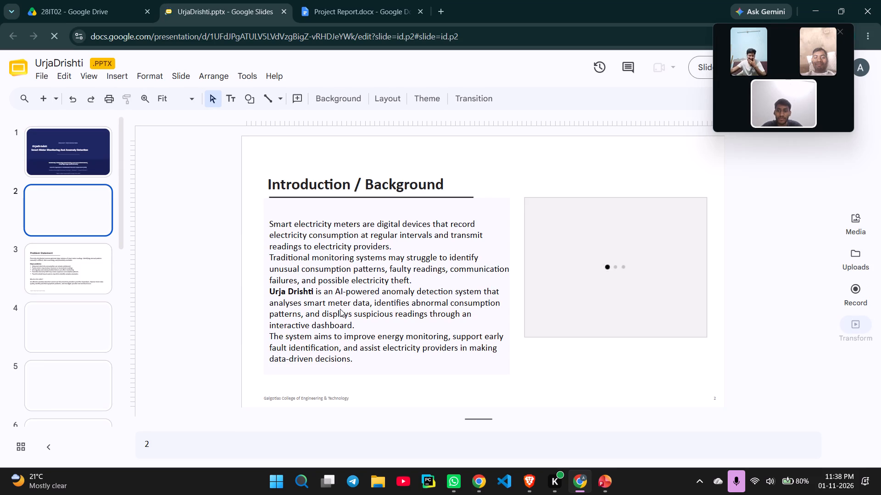
pyautogui.scroll(-11, 97, 348)
pyautogui.click(85, 388)
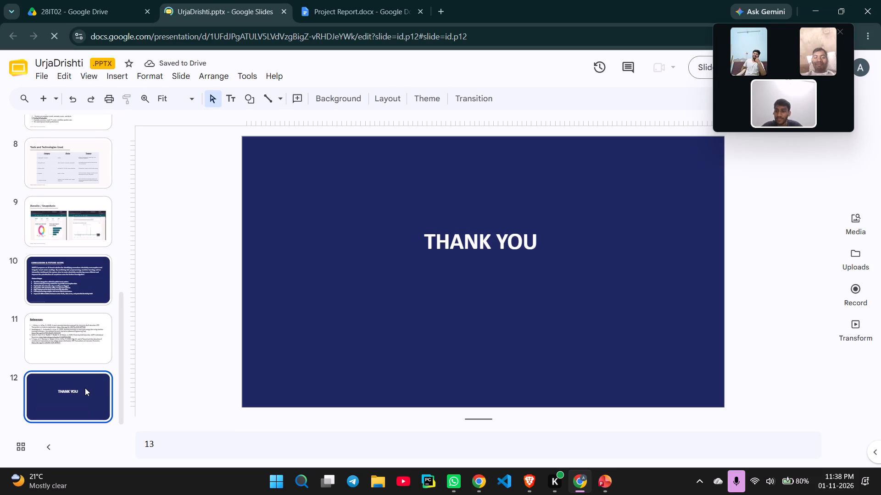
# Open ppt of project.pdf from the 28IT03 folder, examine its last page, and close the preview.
pyautogui.click(122, 19)
pyautogui.click(312, 114)
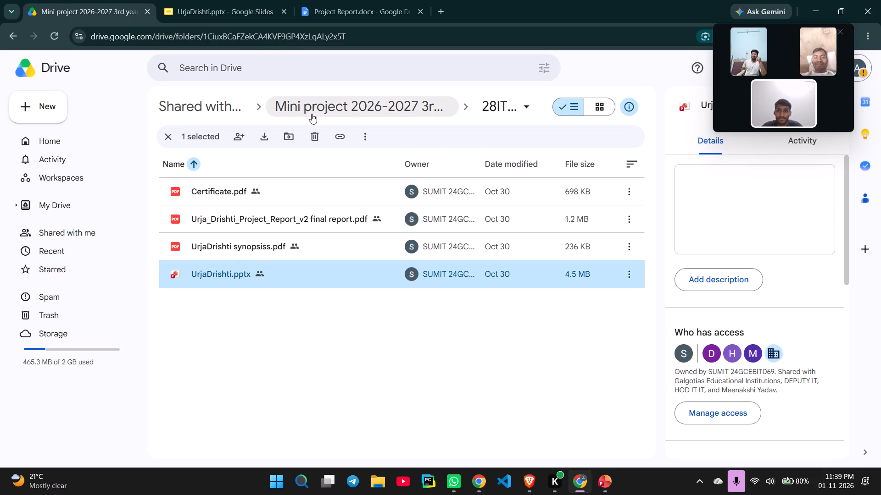
pyautogui.click(251, 224)
pyautogui.click(251, 224)
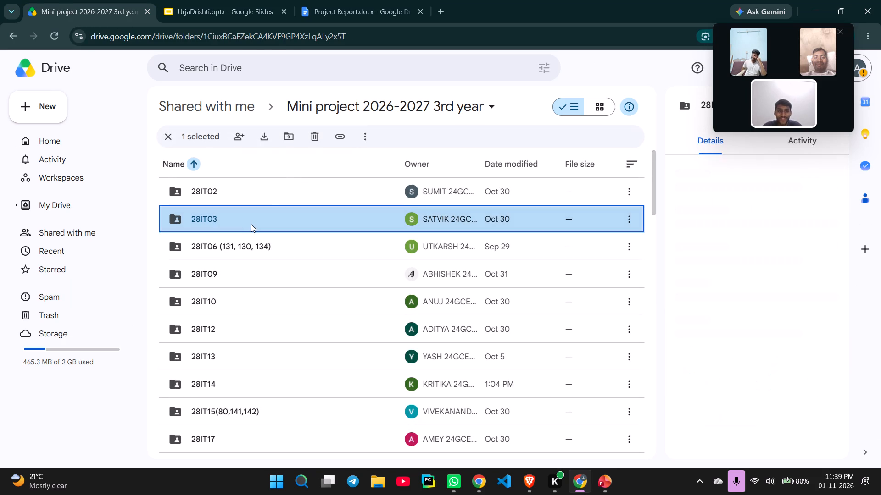
pyautogui.click(251, 223)
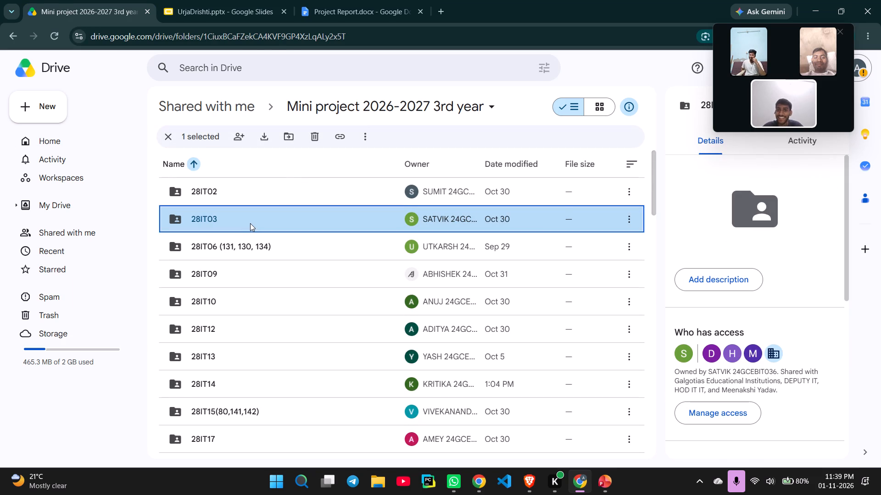
pyautogui.doubleClick(250, 223)
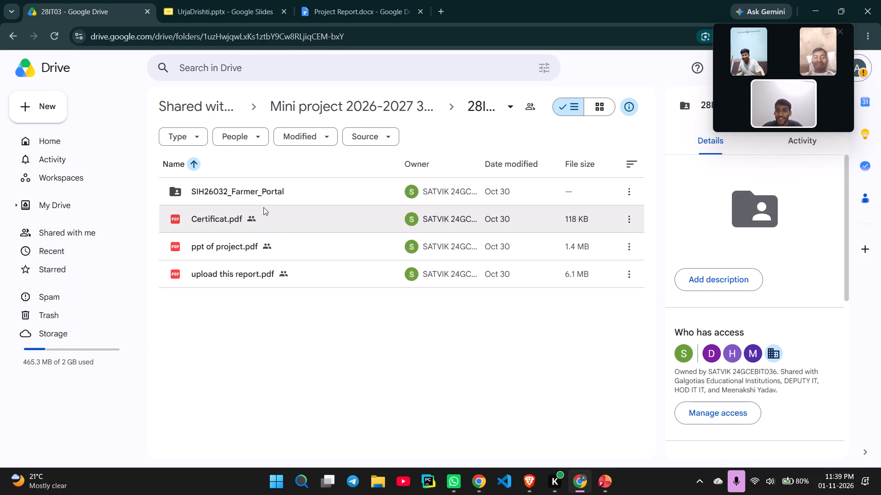
pyautogui.doubleClick(273, 241)
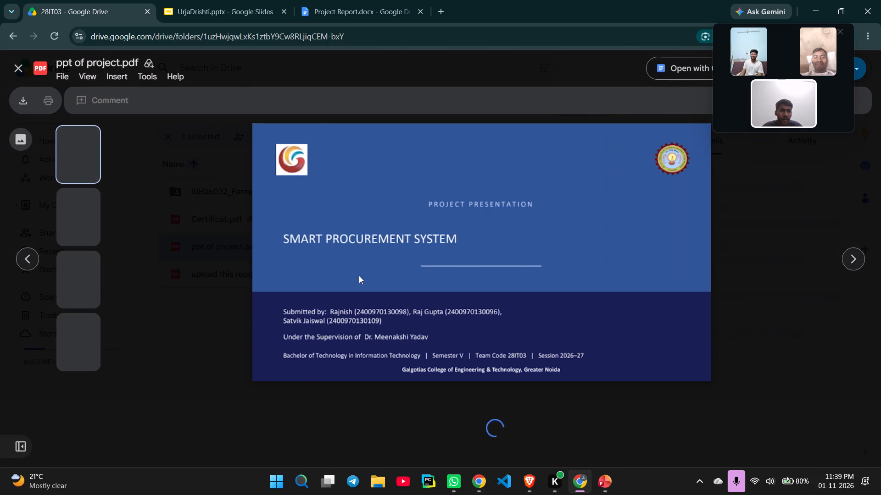
pyautogui.scroll(-5, 359, 275)
pyautogui.scroll(-3, 89, 338)
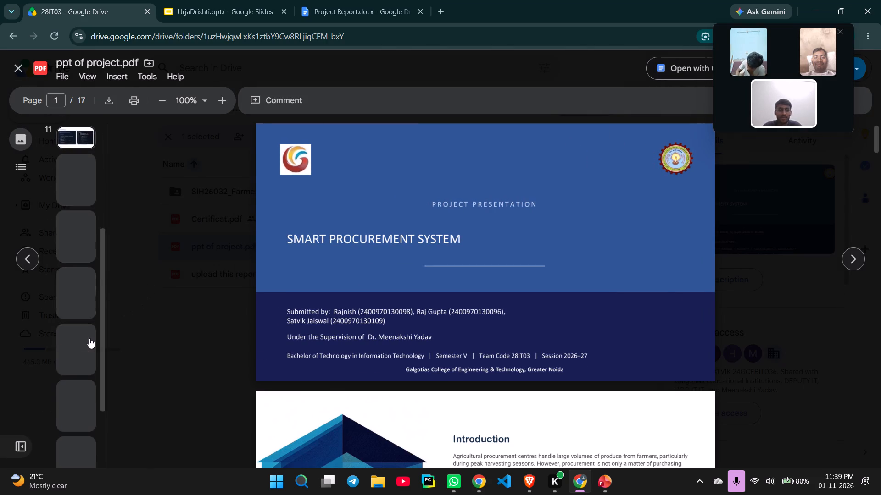
pyautogui.scroll(-9, 89, 338)
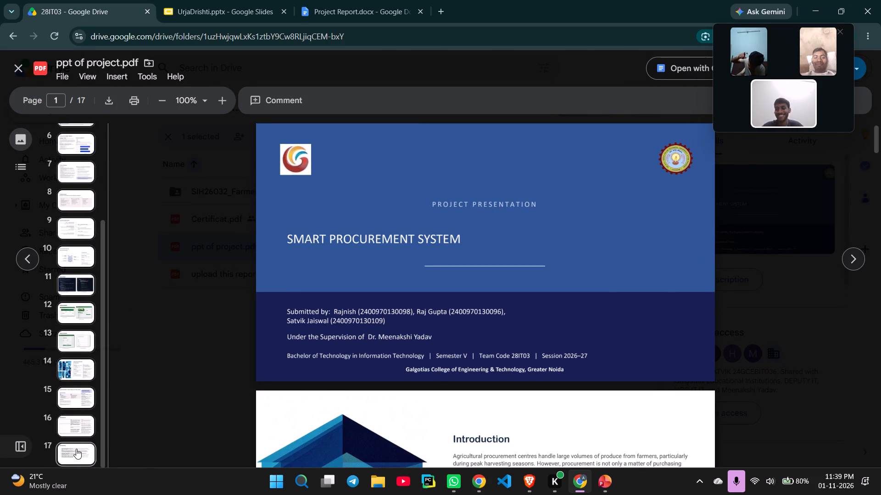
pyautogui.click(76, 449)
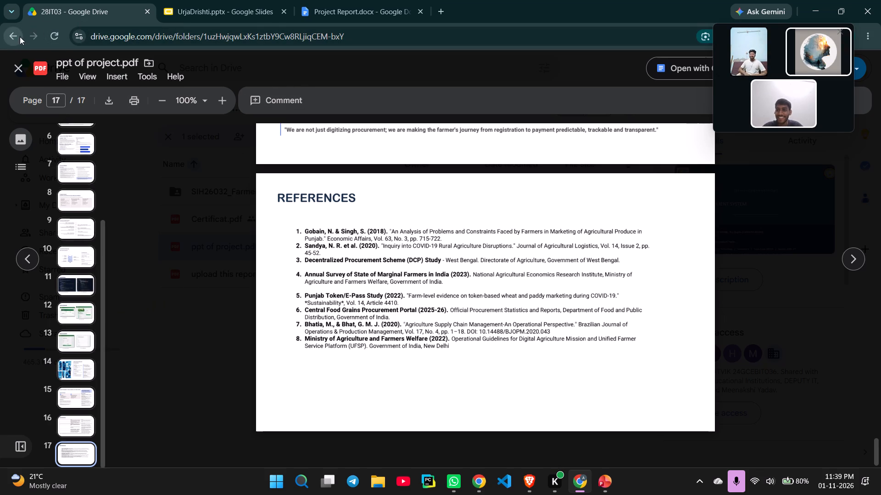
pyautogui.click(11, 66)
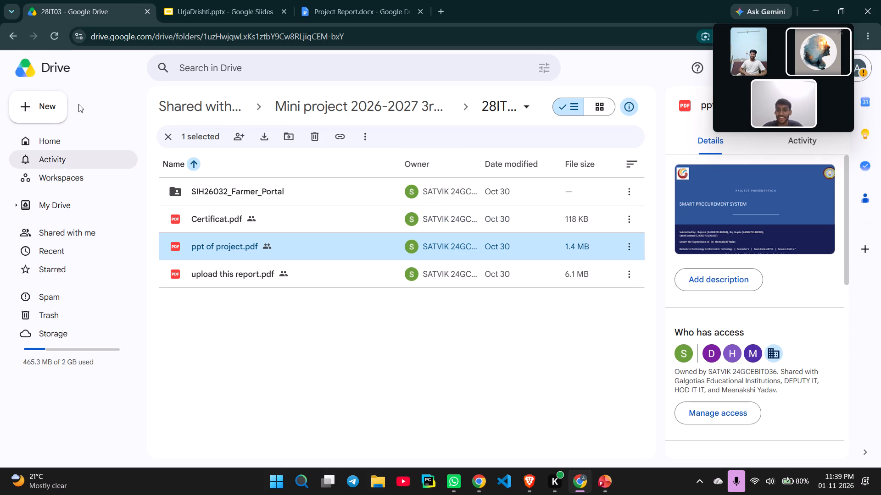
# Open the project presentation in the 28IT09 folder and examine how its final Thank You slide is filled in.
pyautogui.click(16, 41)
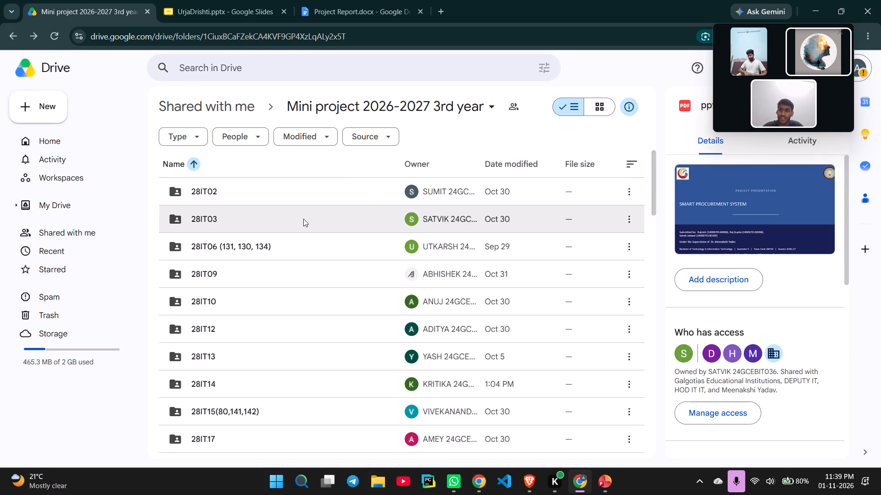
pyautogui.doubleClick(258, 271)
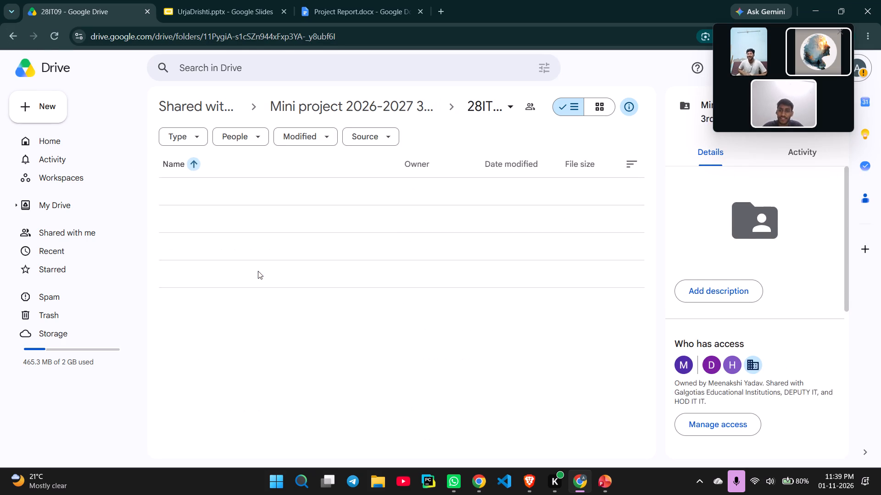
pyautogui.doubleClick(278, 191)
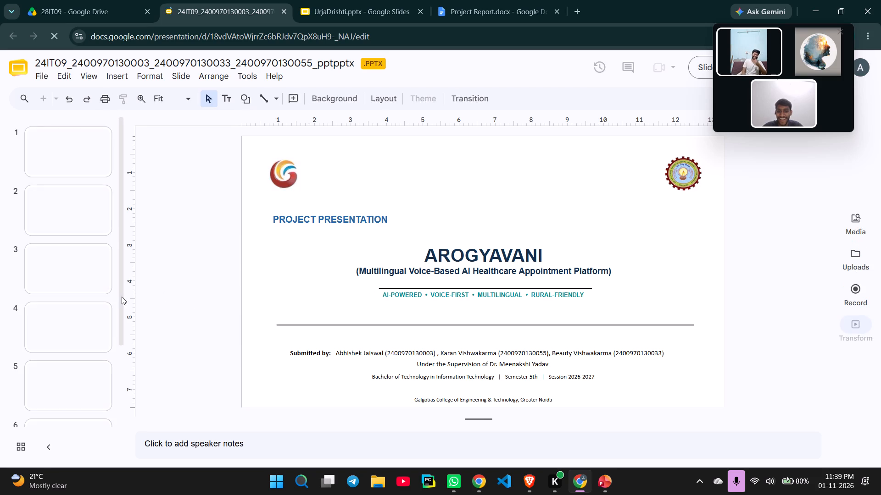
pyautogui.scroll(-12, 81, 298)
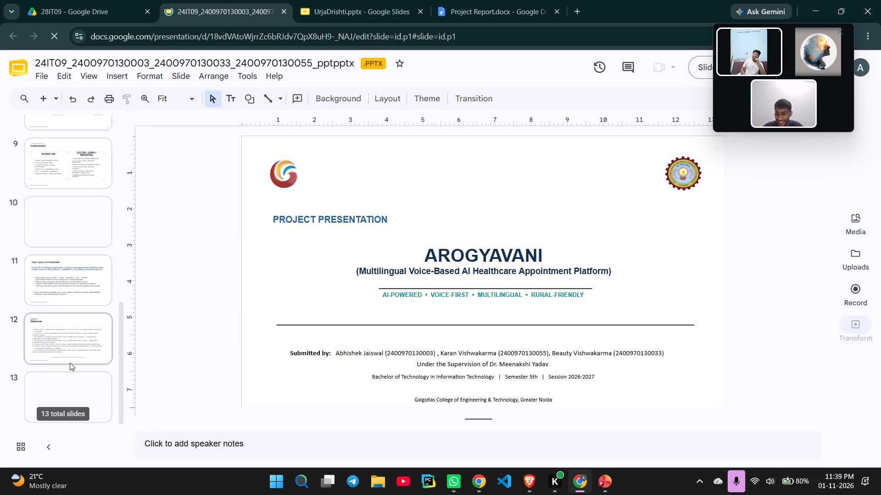
pyautogui.scroll(-2, 61, 372)
pyautogui.click(74, 379)
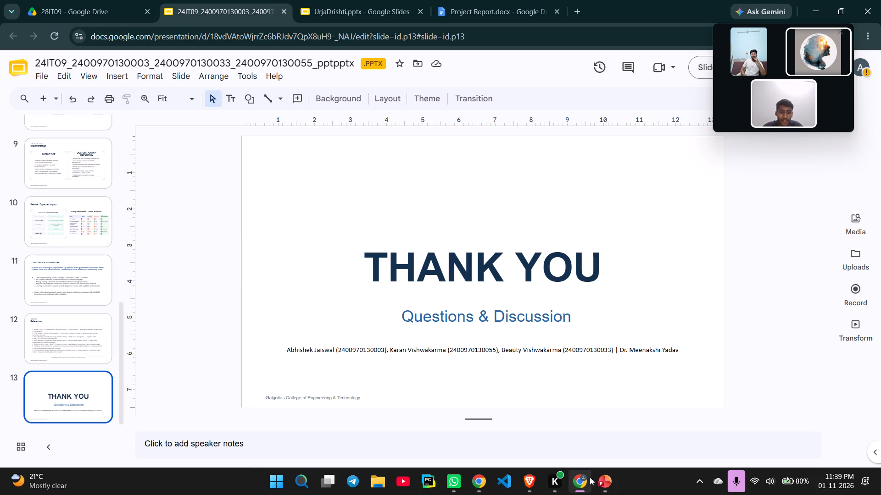
# Switch to PowerPoint and enable editing for the Crop Disease Detection presentation.
pyautogui.click(604, 482)
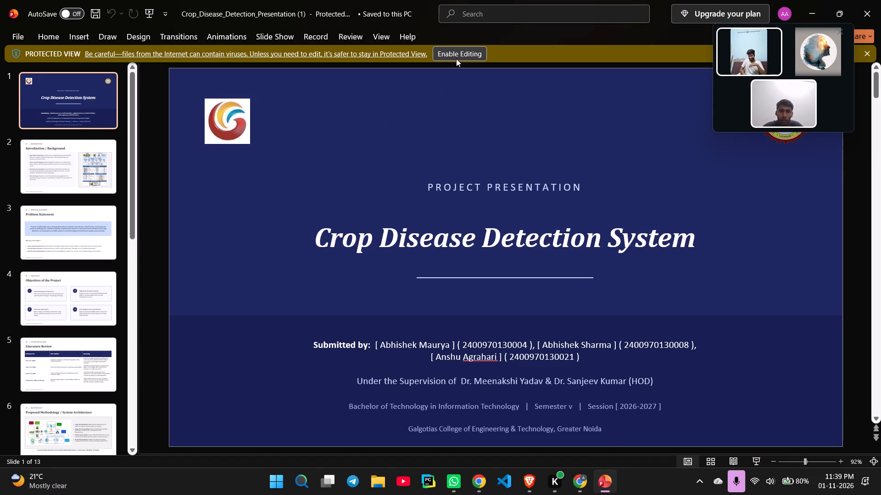
pyautogui.click(456, 59)
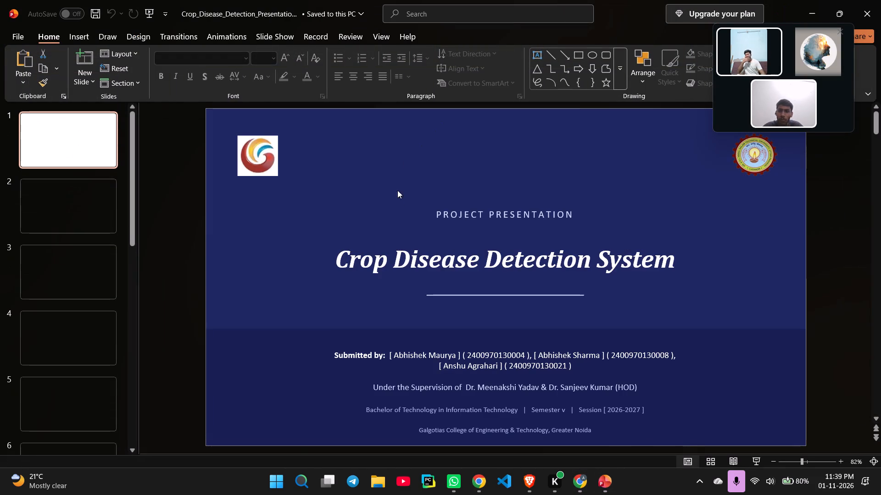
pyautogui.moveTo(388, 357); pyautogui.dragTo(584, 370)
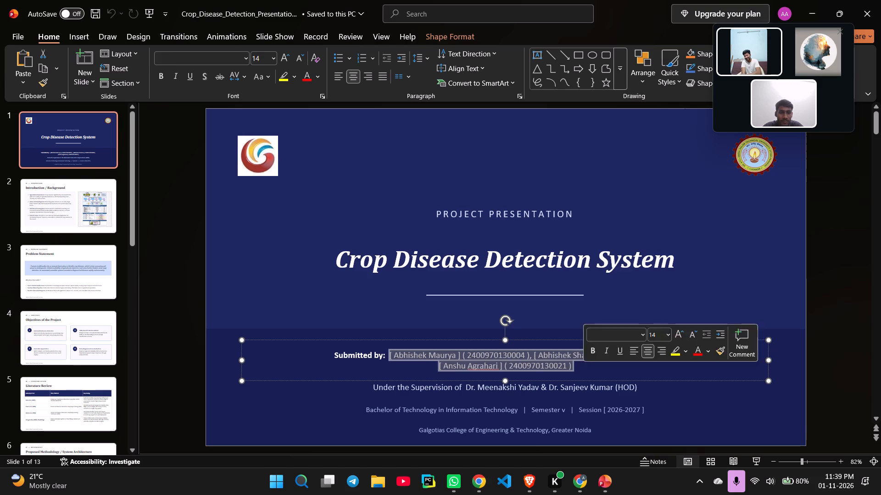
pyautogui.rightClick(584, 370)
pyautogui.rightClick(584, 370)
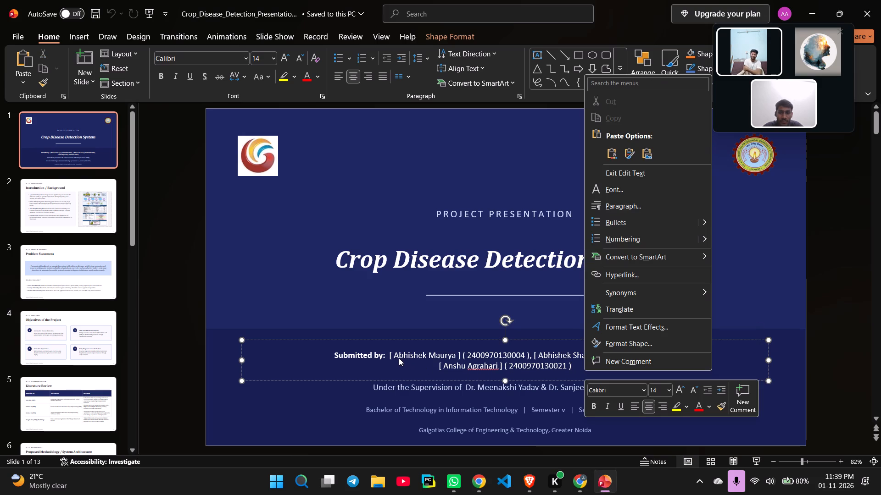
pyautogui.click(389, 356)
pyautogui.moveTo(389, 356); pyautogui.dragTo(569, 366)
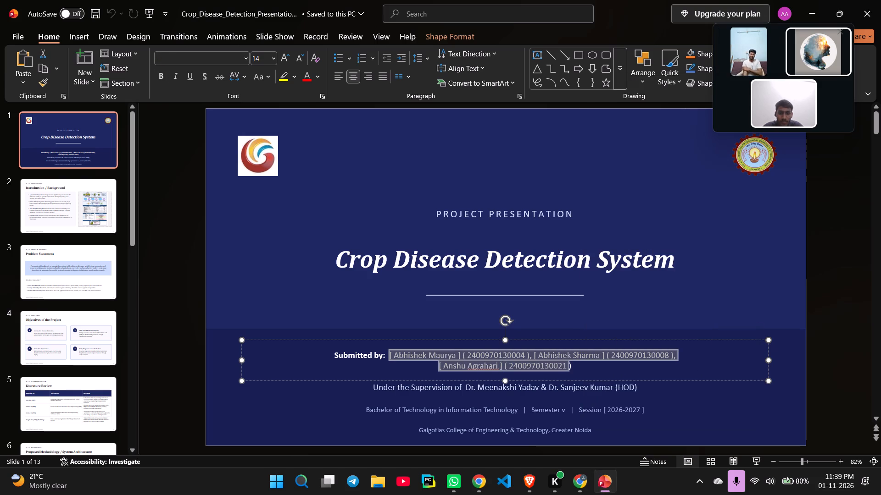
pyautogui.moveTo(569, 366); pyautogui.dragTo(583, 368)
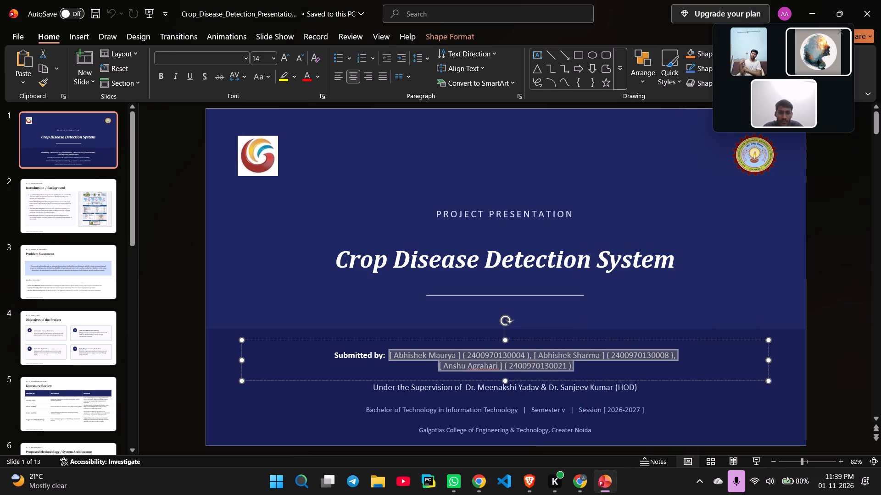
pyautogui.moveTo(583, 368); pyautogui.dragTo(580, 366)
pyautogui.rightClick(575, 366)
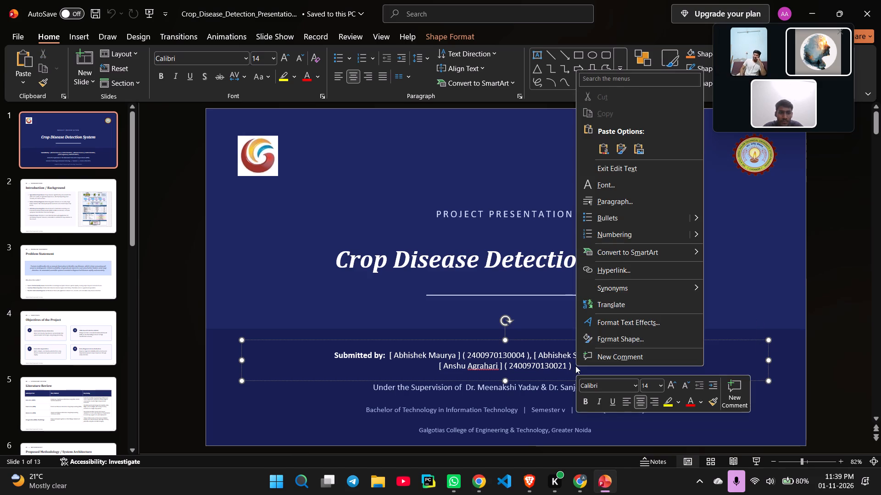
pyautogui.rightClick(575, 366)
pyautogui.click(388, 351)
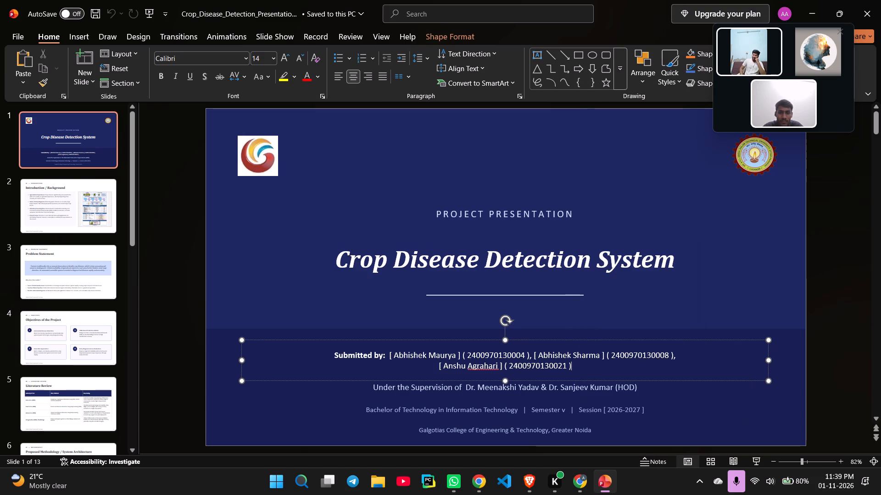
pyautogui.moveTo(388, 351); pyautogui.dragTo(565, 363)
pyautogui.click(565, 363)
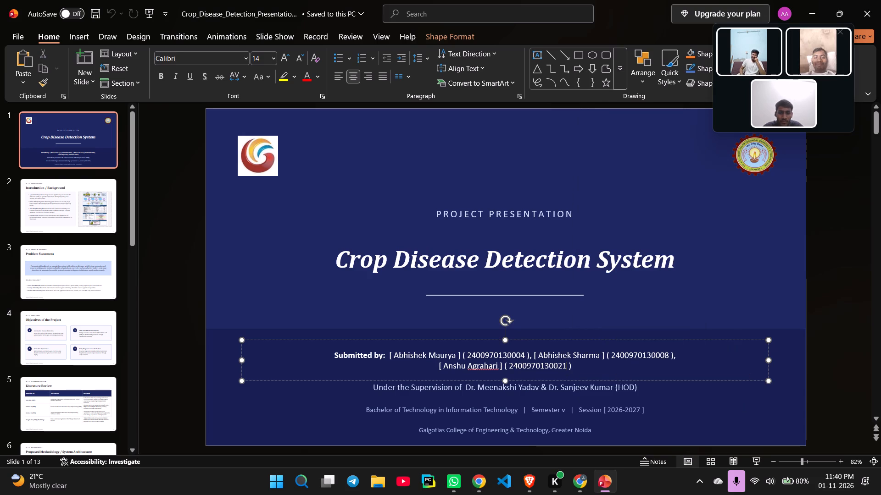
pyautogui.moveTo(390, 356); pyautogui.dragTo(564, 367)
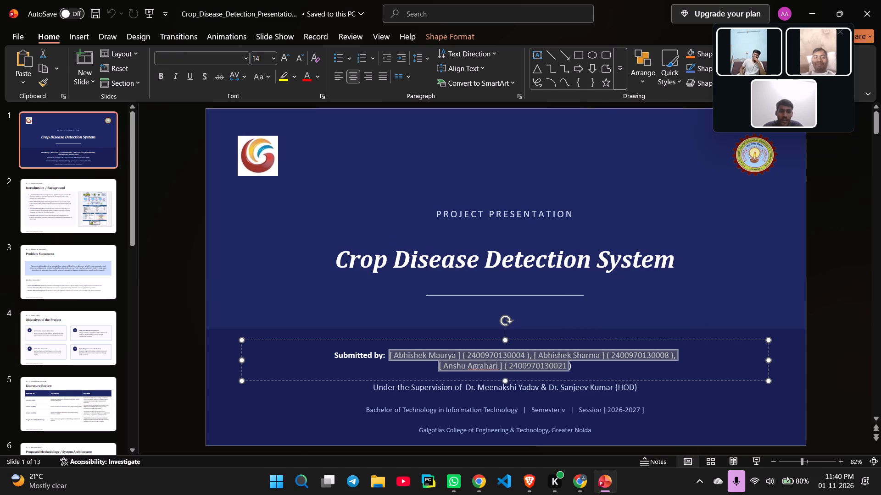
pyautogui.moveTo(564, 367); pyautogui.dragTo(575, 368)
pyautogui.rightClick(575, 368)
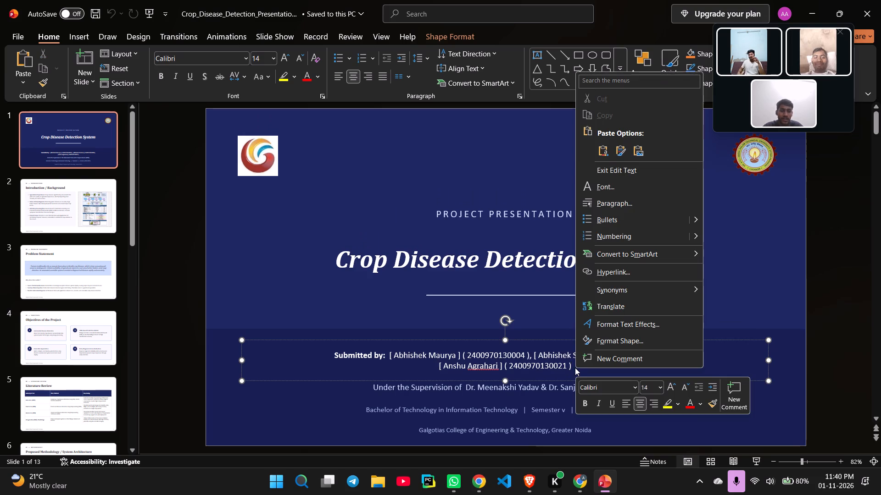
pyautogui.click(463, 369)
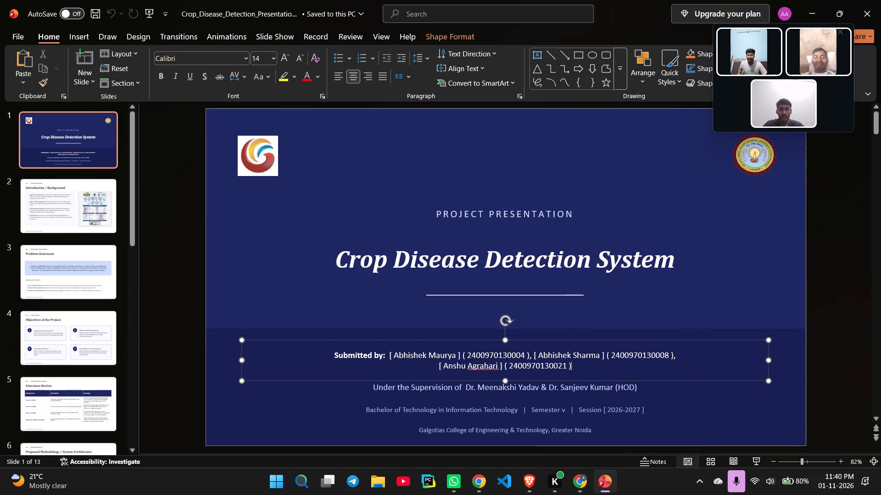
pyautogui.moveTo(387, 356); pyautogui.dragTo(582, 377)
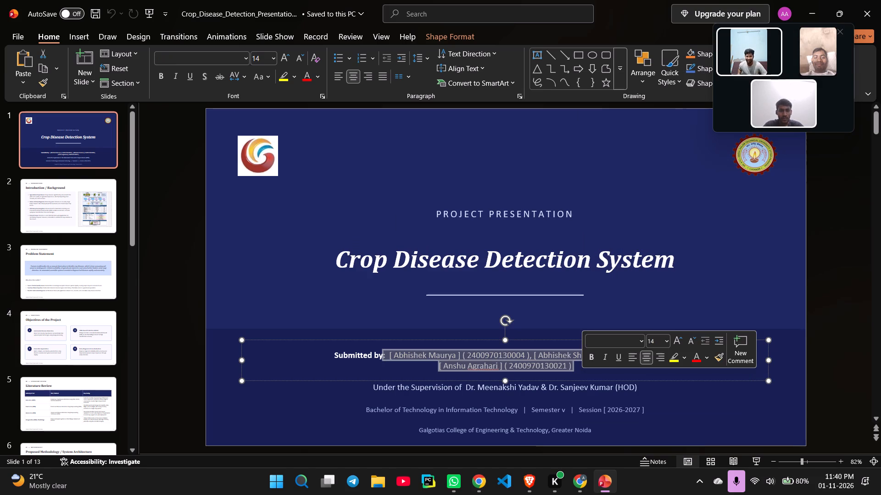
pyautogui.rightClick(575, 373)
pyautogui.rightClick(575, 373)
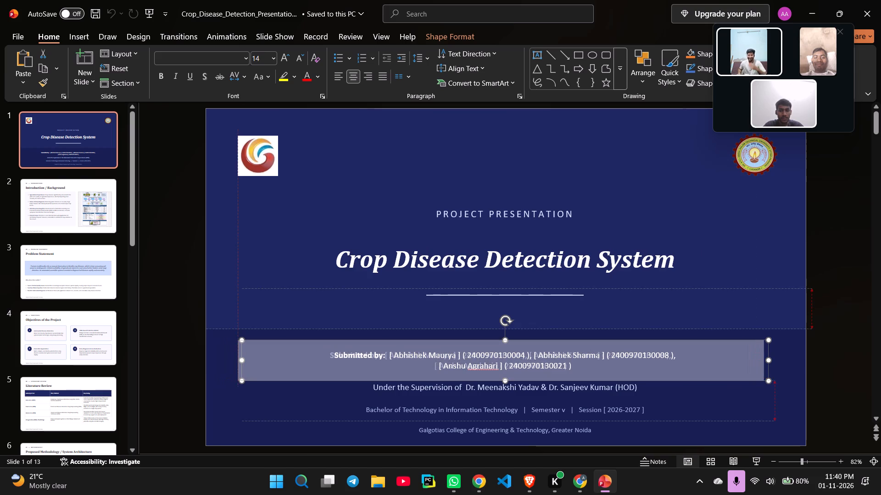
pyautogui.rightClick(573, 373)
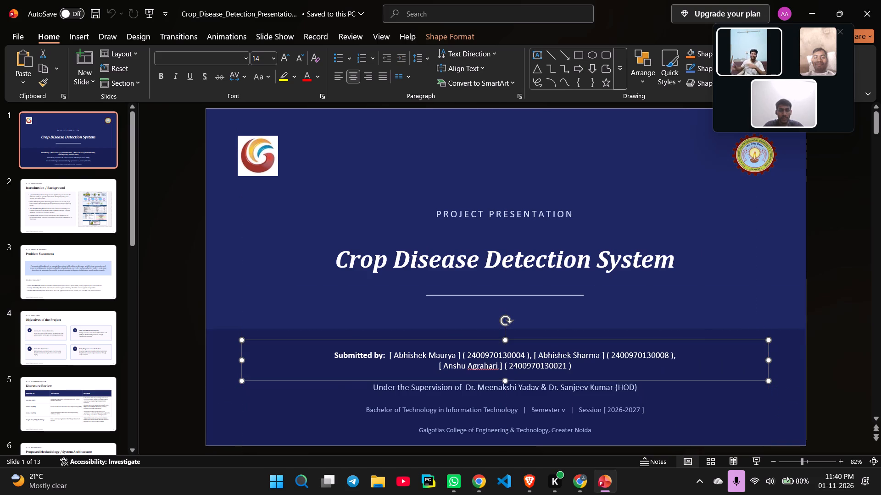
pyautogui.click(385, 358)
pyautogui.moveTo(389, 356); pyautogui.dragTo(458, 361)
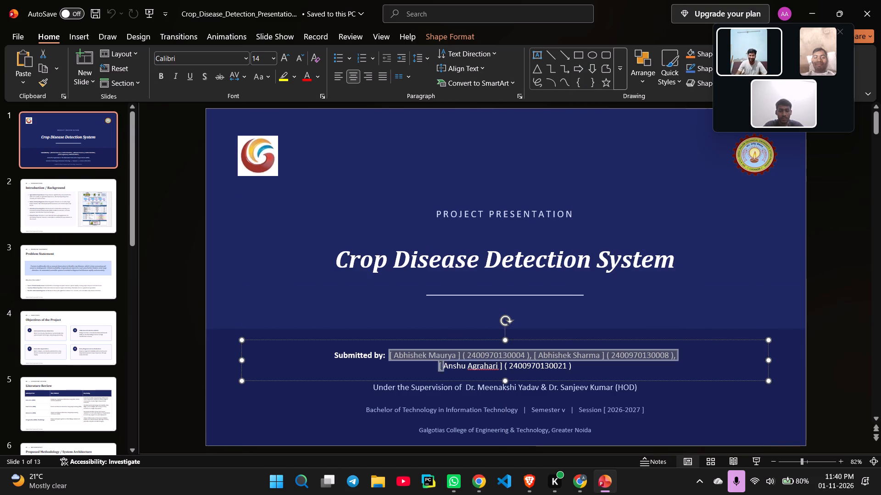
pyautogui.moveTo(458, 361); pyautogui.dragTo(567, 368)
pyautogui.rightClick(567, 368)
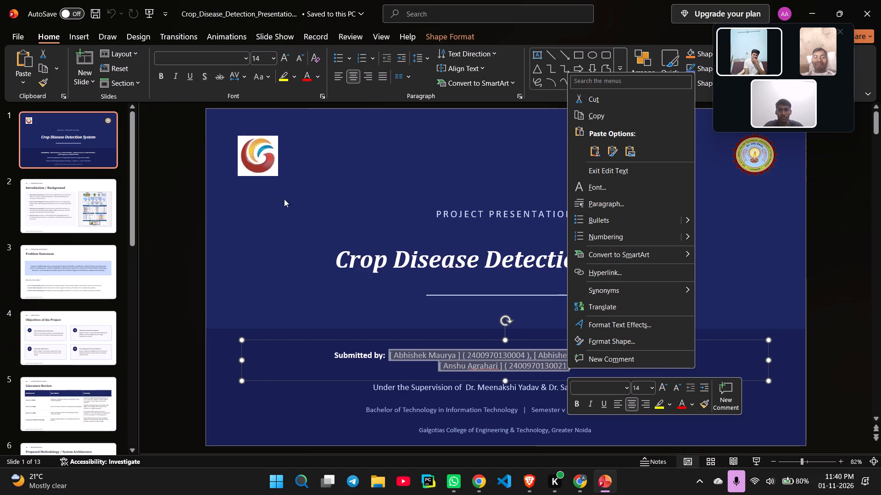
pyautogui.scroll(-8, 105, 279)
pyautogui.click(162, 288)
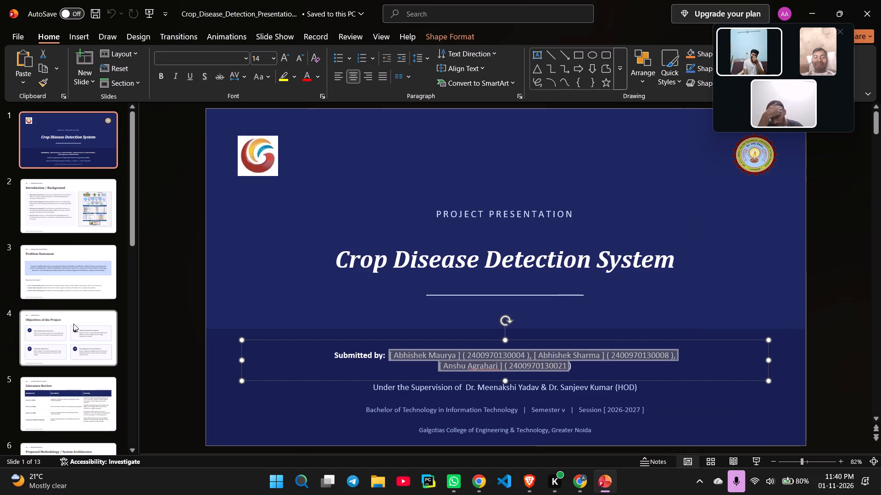
# Cut the text box with the student and supervisor name placeholders from the final Thank You slide.
pyautogui.scroll(-14, 73, 324)
pyautogui.click(83, 420)
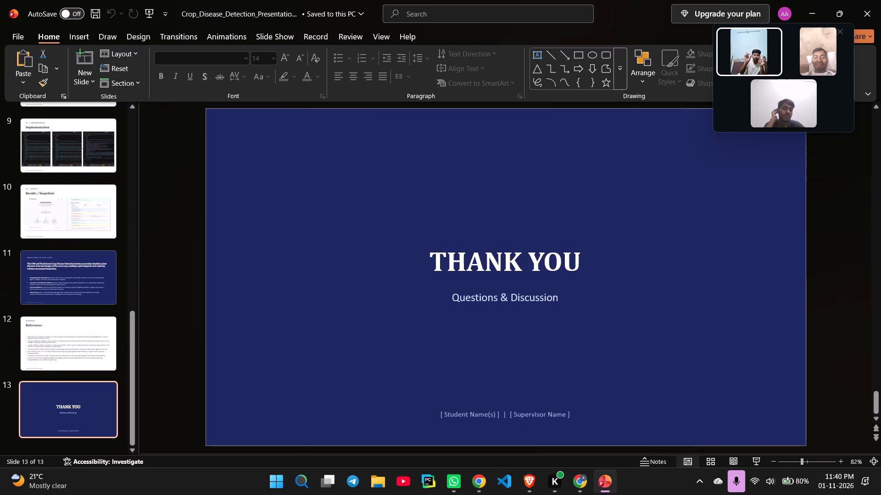
pyautogui.click(573, 412)
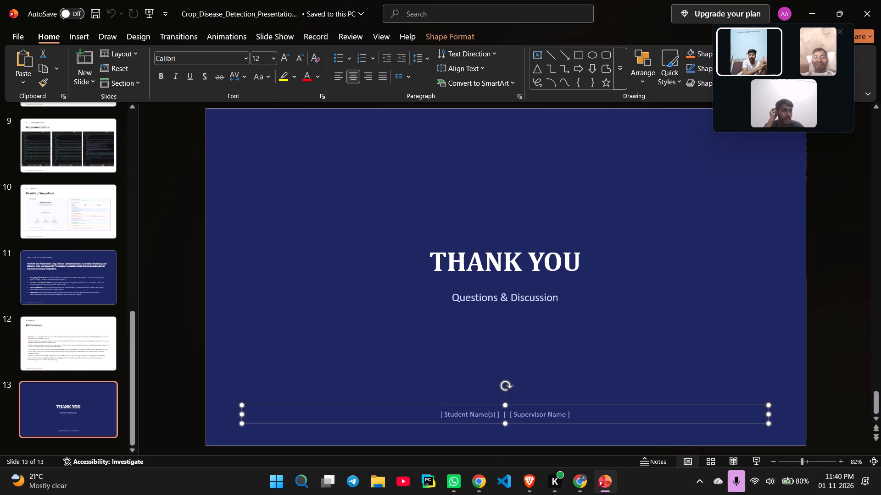
pyautogui.rightClick(600, 409)
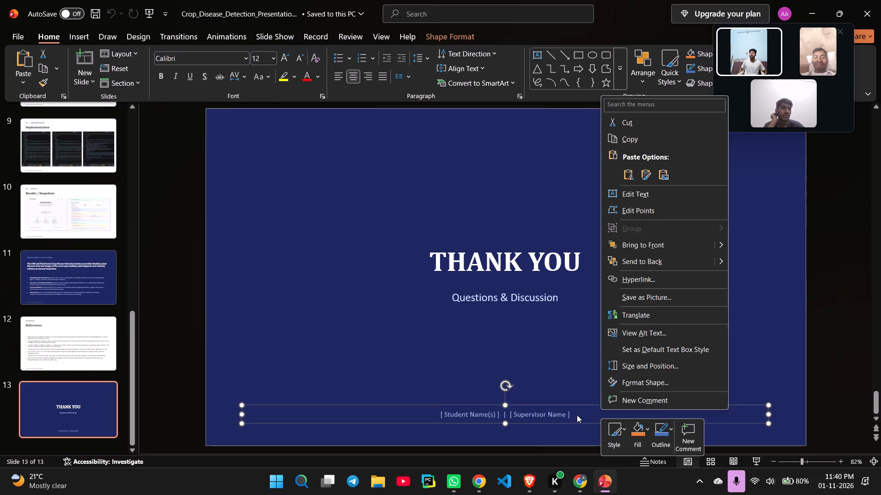
pyautogui.click(577, 414)
pyautogui.rightClick(577, 414)
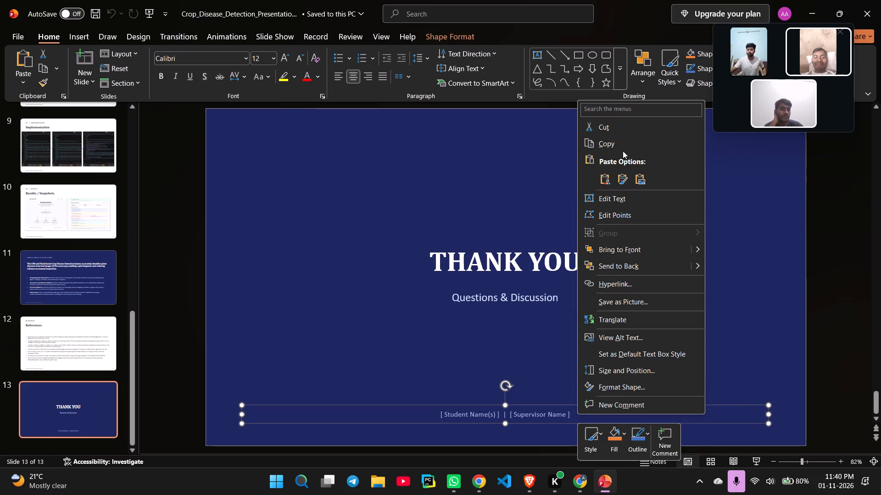
pyautogui.click(593, 126)
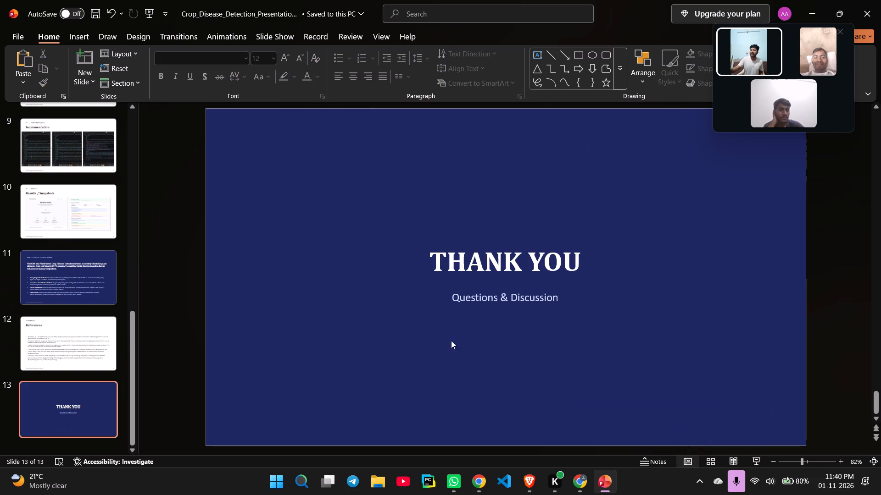
pyautogui.click(430, 340)
# Save the presentation to Downloads as Crop_Disease_Detection_Presentation, replacing the existing file of that name.
pyautogui.click(24, 37)
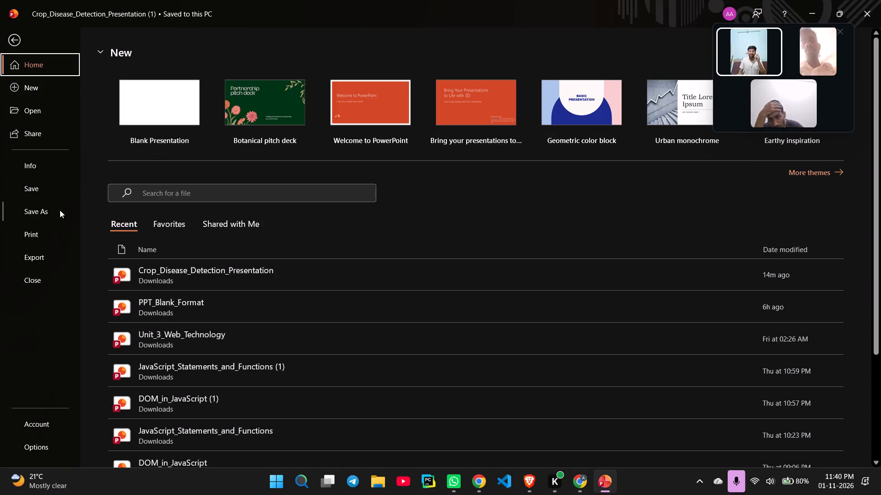
pyautogui.click(46, 216)
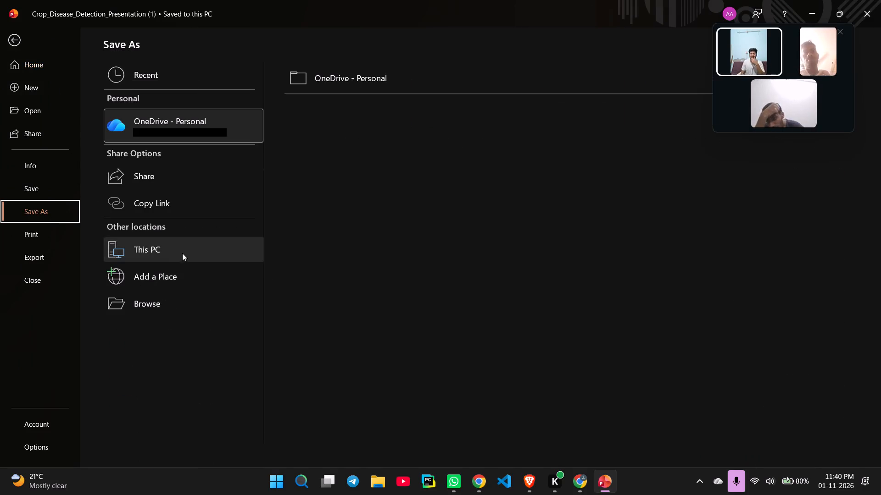
pyautogui.click(182, 253)
pyautogui.click(346, 126)
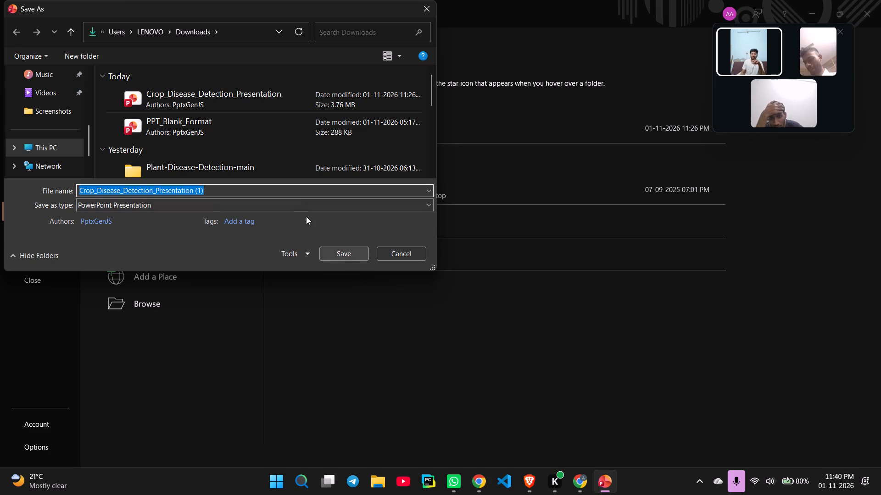
pyautogui.click(261, 188)
pyautogui.click(261, 188)
pyautogui.click(214, 185)
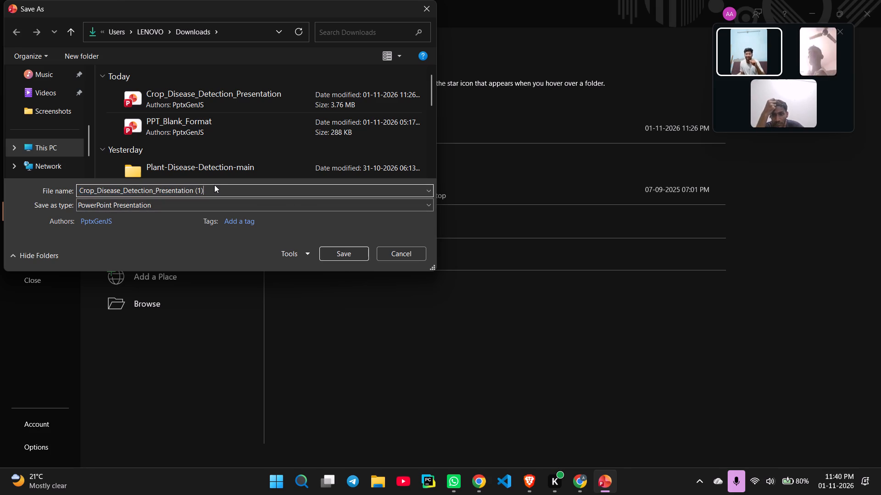
pyautogui.press('BackSpace')
pyautogui.press('BackSpace')
pyautogui.press('BackSpace')
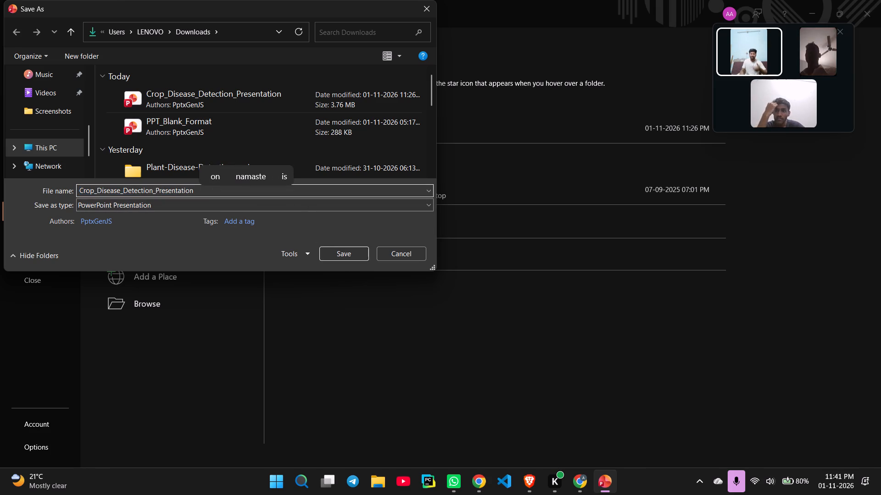
pyautogui.click(334, 252)
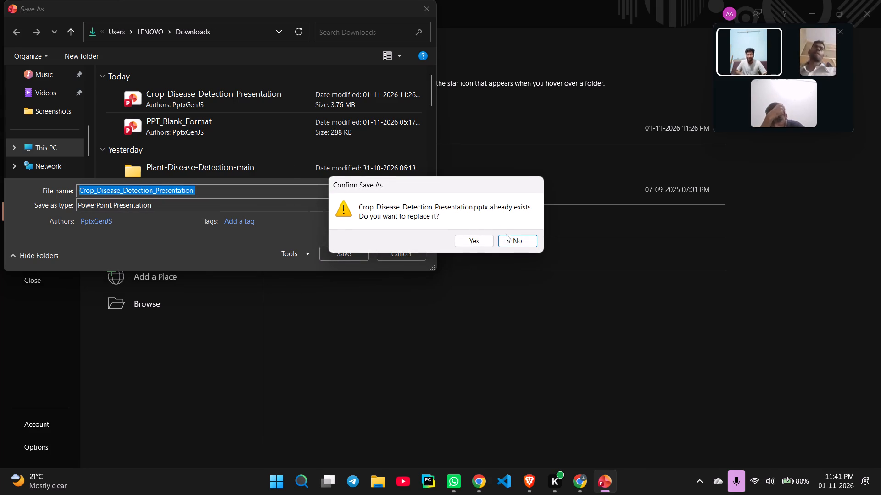
pyautogui.click(479, 242)
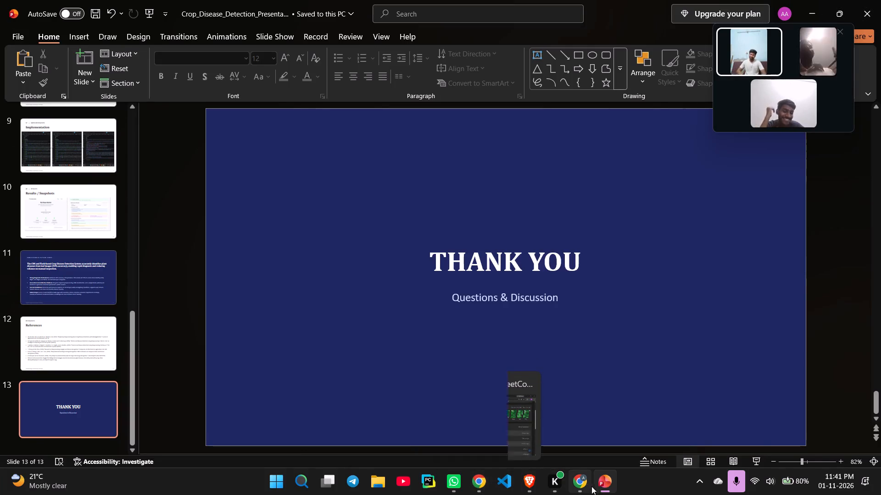
# Switch to Chrome and close the open presentation and Project Report.docx tabs, keeping only the Google Drive tab.
pyautogui.click(578, 485)
pyautogui.click(123, 5)
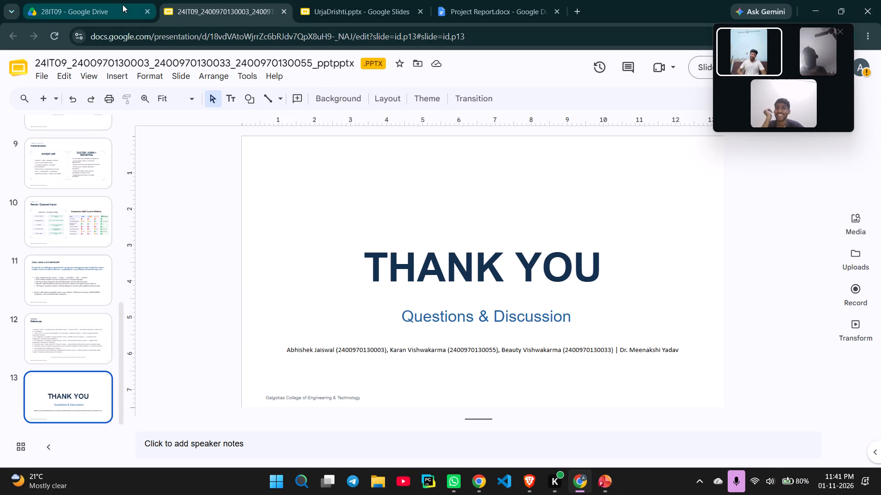
pyautogui.tripleClick(282, 16)
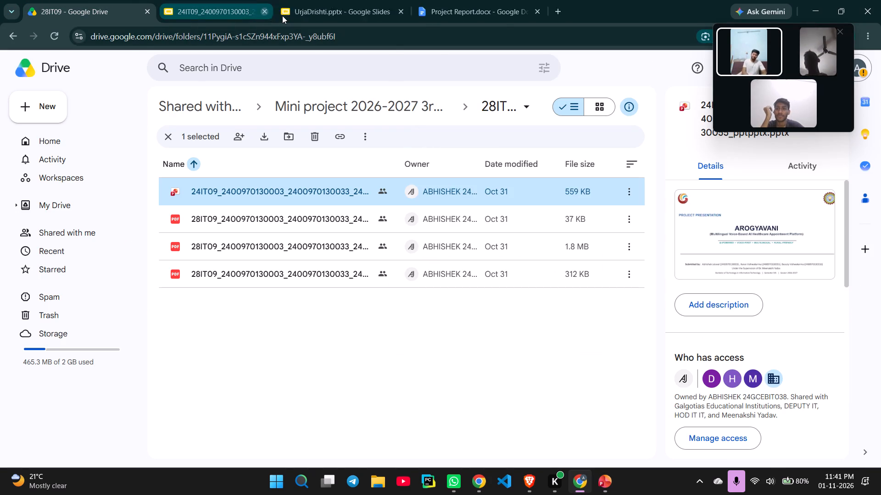
pyautogui.click(282, 16)
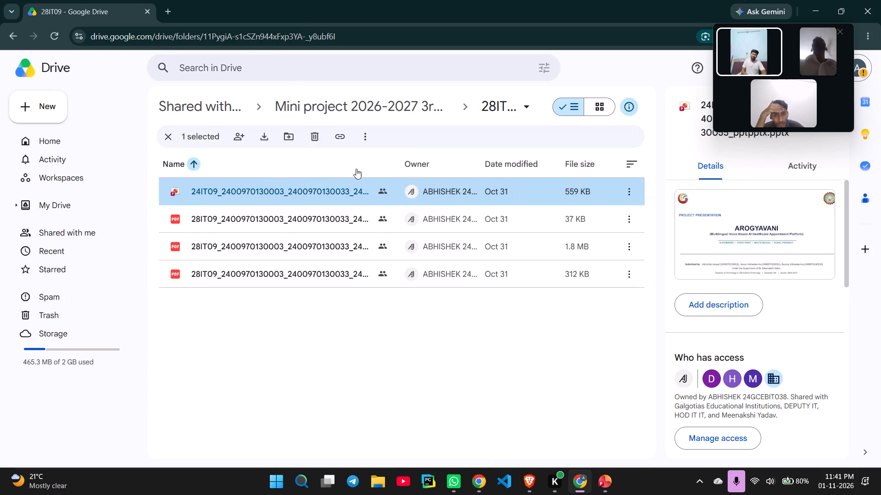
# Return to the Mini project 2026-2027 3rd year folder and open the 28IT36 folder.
pyautogui.click(318, 103)
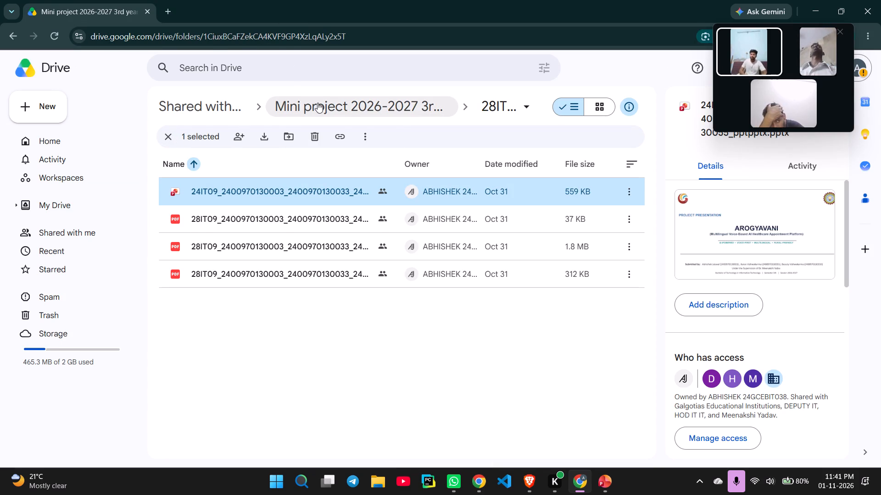
pyautogui.scroll(-1, 313, 287)
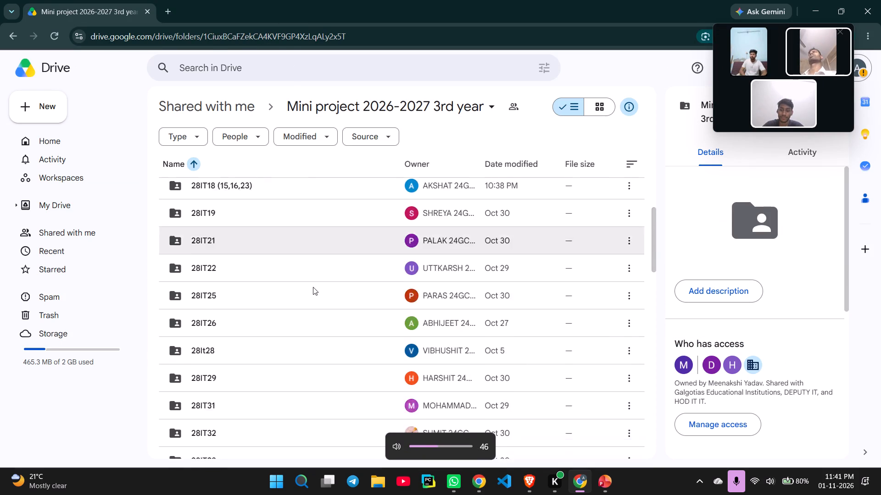
pyautogui.scroll(-1, 313, 287)
pyautogui.scroll(-1, 265, 425)
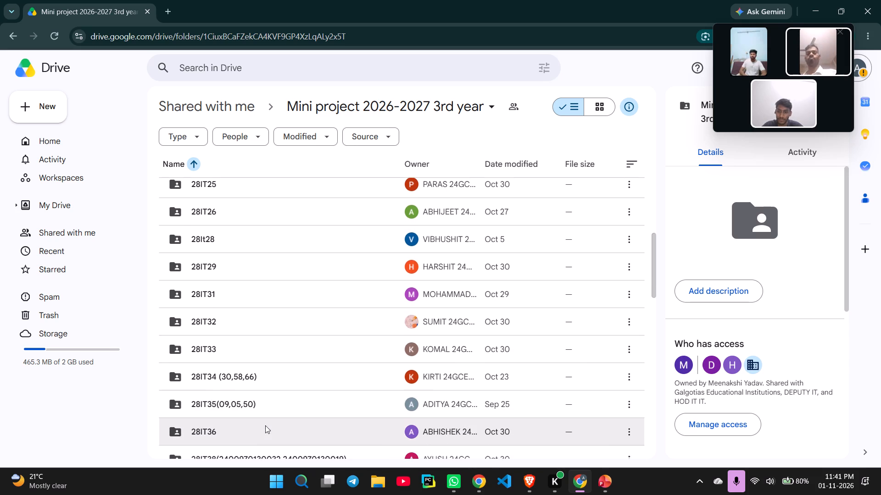
pyautogui.click(263, 431)
pyautogui.click(263, 431)
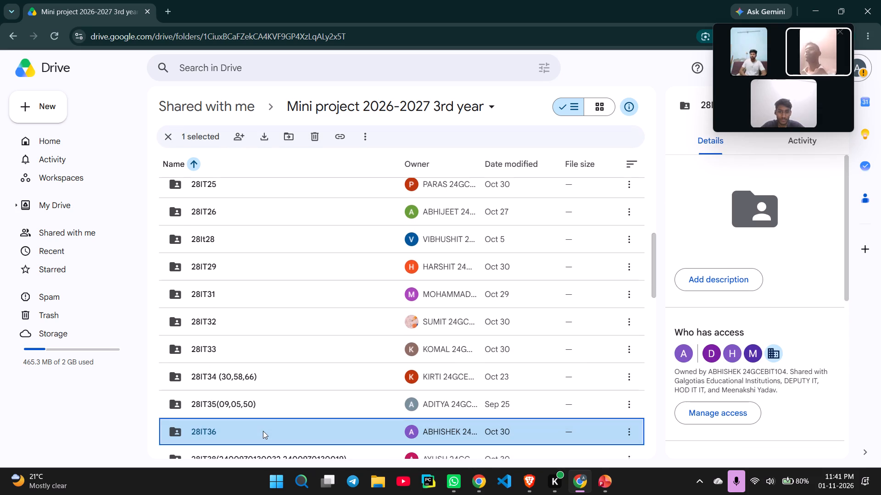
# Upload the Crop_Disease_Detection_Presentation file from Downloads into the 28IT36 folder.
pyautogui.scroll(-1, 263, 431)
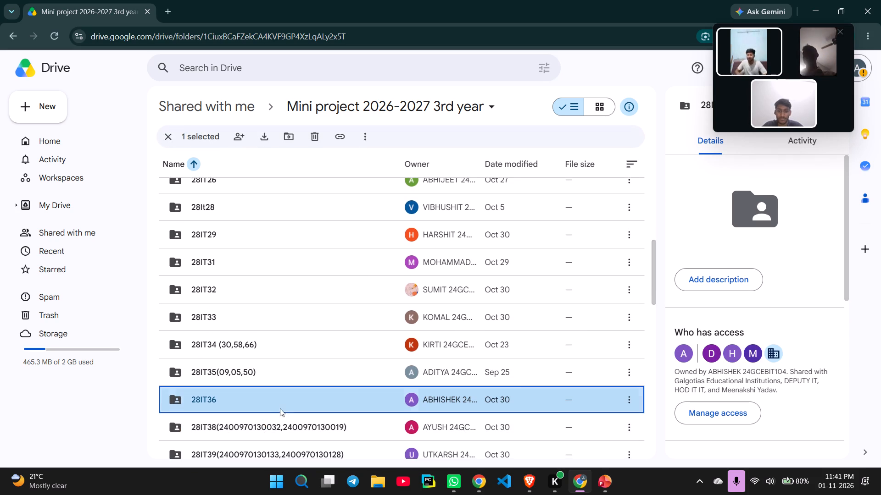
pyautogui.doubleClick(251, 395)
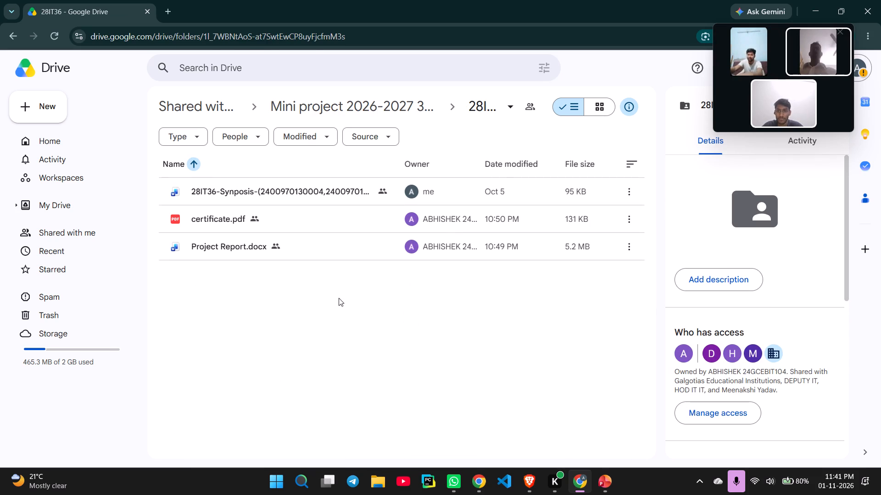
pyautogui.click(55, 112)
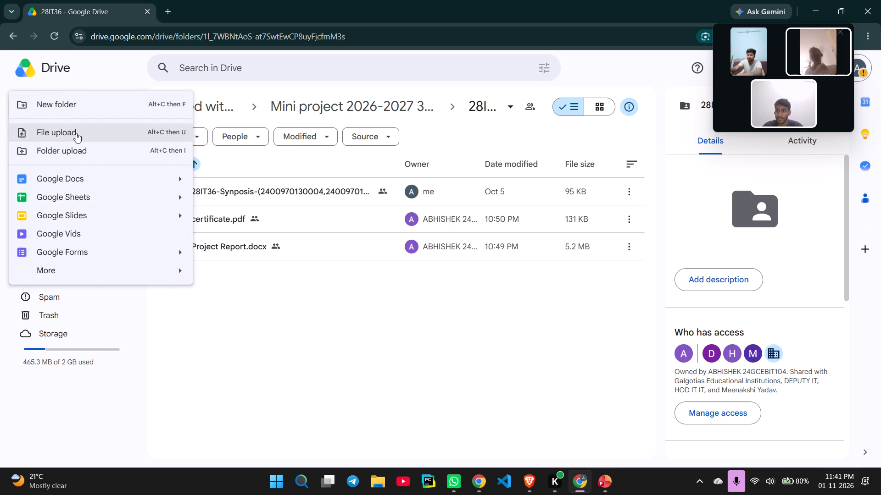
pyautogui.click(76, 133)
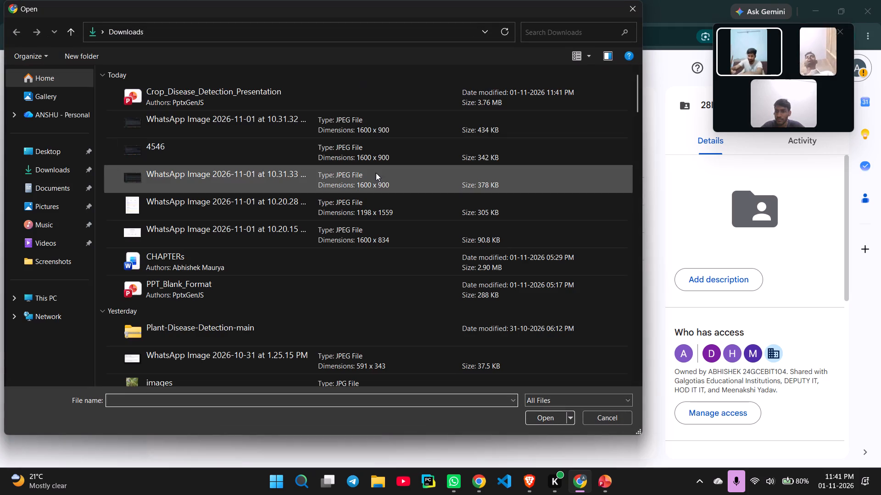
pyautogui.click(289, 93)
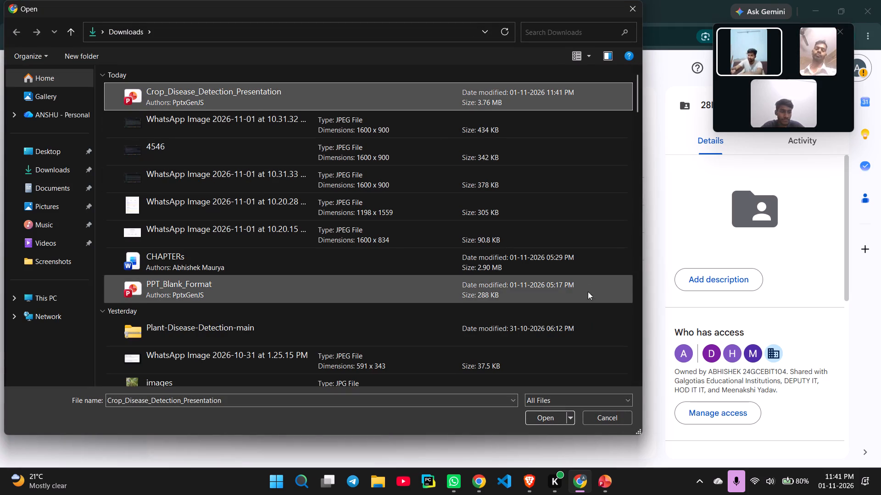
pyautogui.click(544, 420)
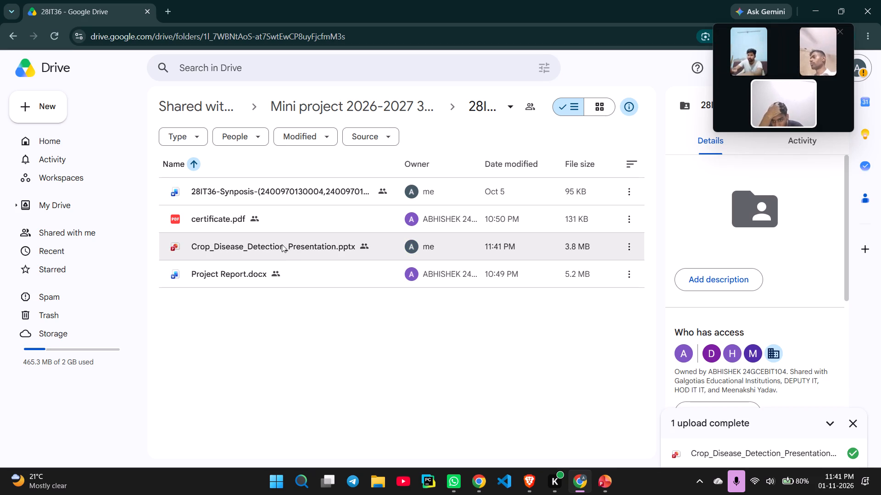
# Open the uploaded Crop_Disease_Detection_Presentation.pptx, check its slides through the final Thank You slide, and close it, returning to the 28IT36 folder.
pyautogui.doubleClick(307, 247)
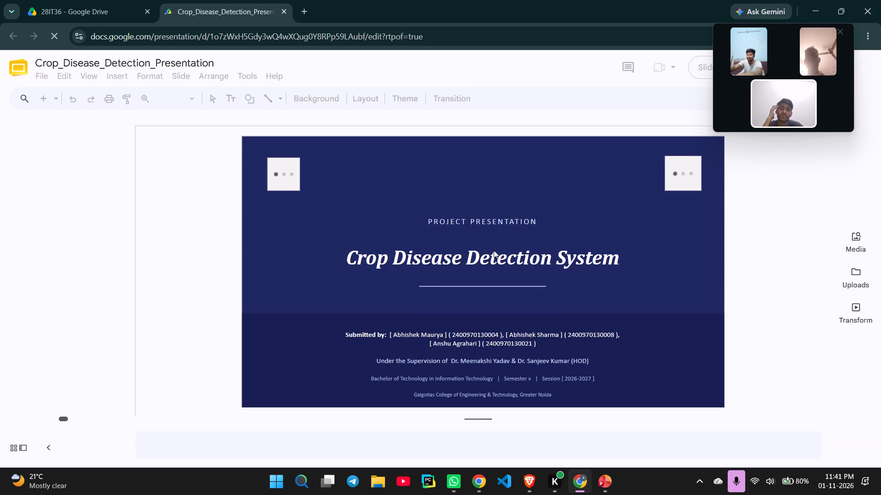
pyautogui.scroll(-3, 103, 302)
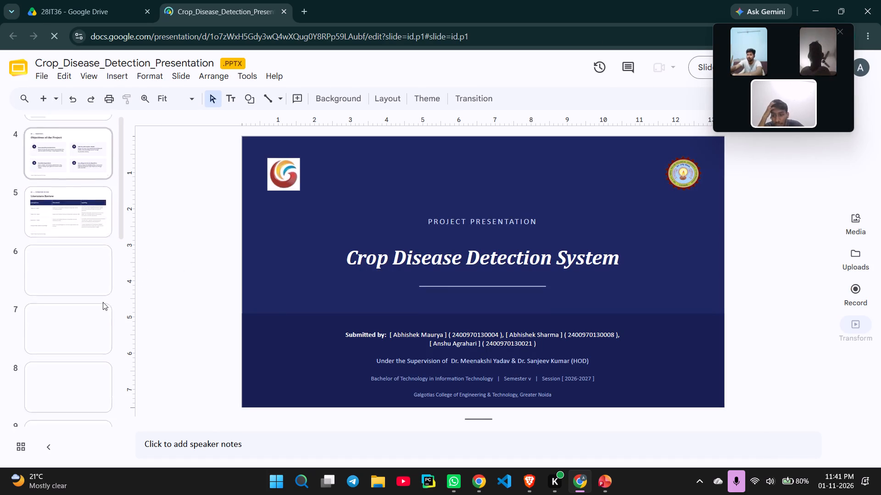
pyautogui.scroll(-7, 103, 302)
pyautogui.click(92, 382)
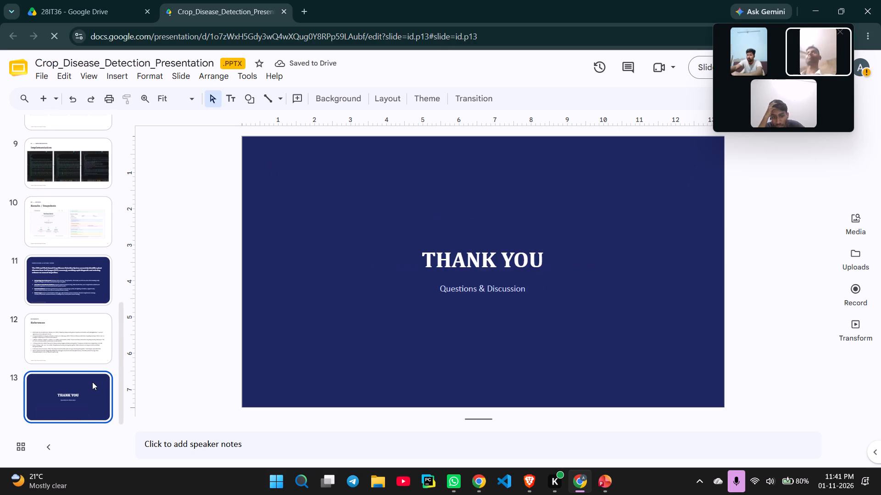
pyautogui.scroll(5, 60, 237)
pyautogui.click(72, 0)
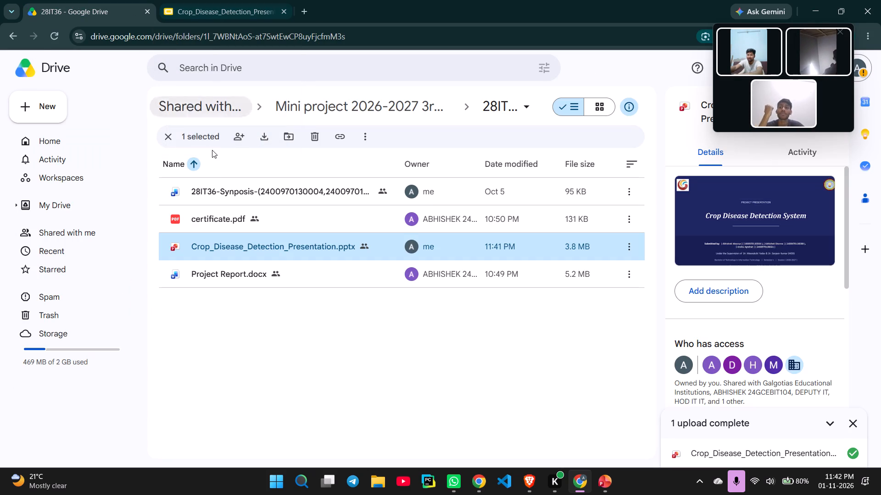
pyautogui.click(171, 135)
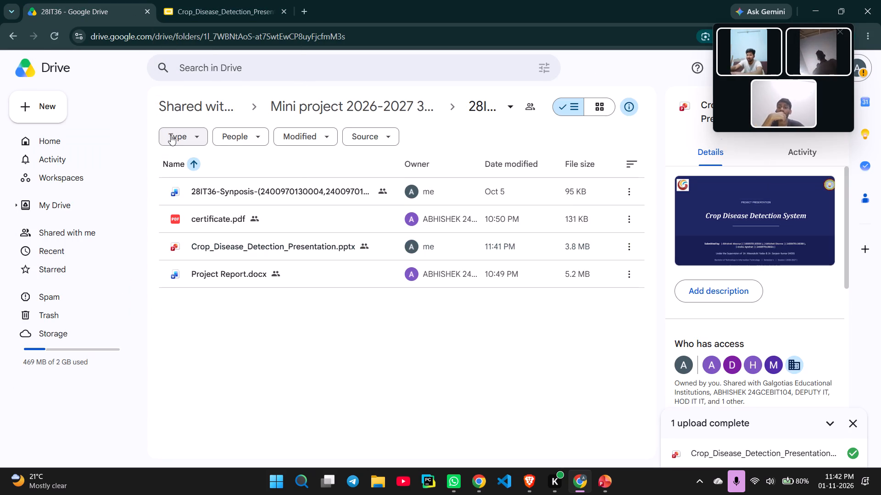
pyautogui.click(284, 12)
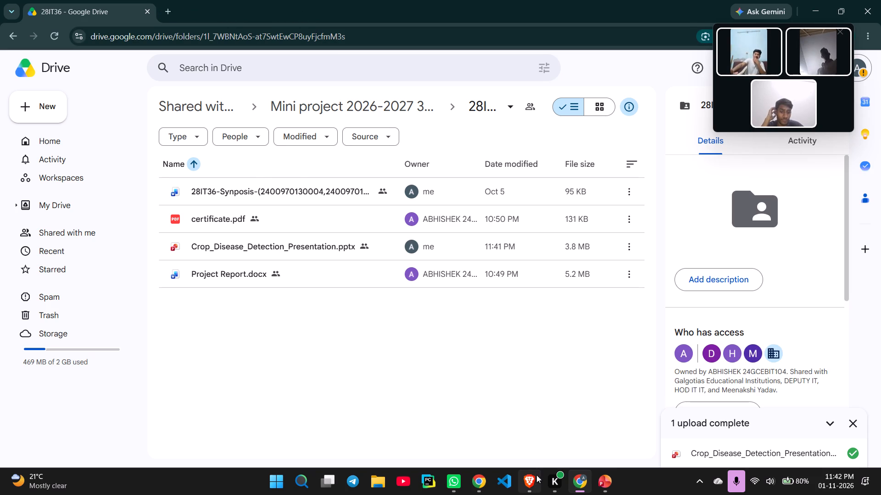
# Switch from the Drive folder to WhatsApp.
pyautogui.click(460, 481)
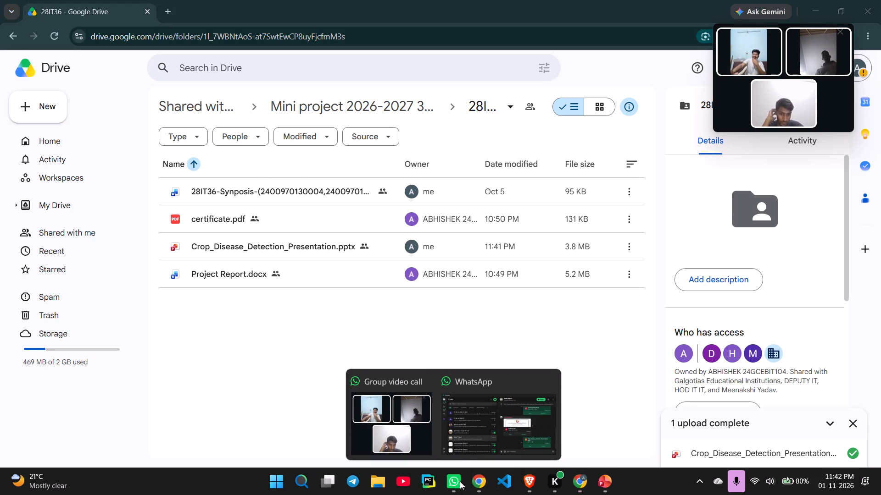
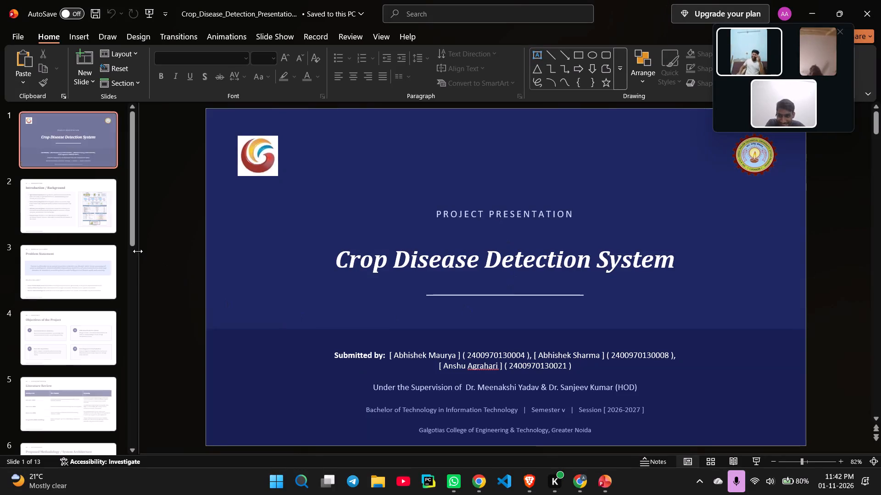
# Examine the crop disease presentation in PowerPoint, viewing Introduction / Background through Literature Review, and look over the remaining slide thumbnails.
pyautogui.click(102, 222)
pyautogui.click(102, 264)
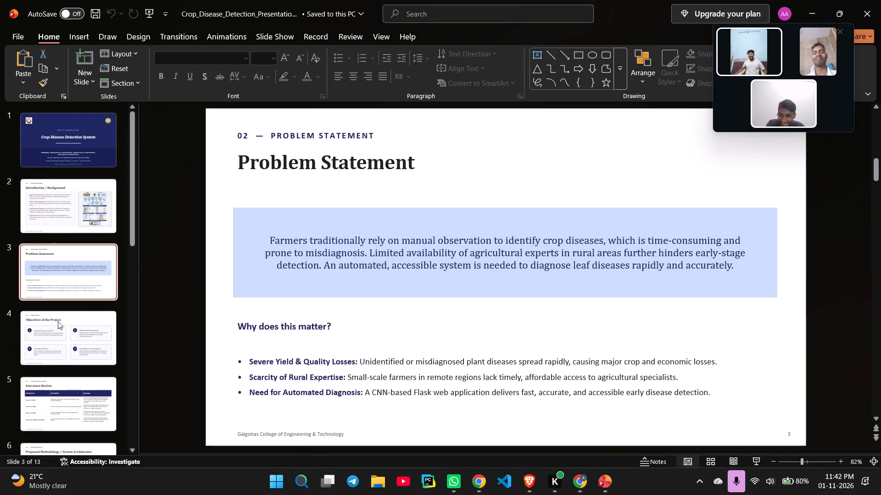
pyautogui.click(67, 335)
pyautogui.click(94, 404)
pyautogui.scroll(-2, 94, 404)
pyautogui.keyDown('ctrl'); pyautogui.scroll(1, 94, 404); pyautogui.keyUp('ctrl')
pyautogui.keyDown('ctrl'); pyautogui.scroll(-1, 94, 404); pyautogui.keyUp('ctrl')
pyautogui.scroll(1, 94, 404)
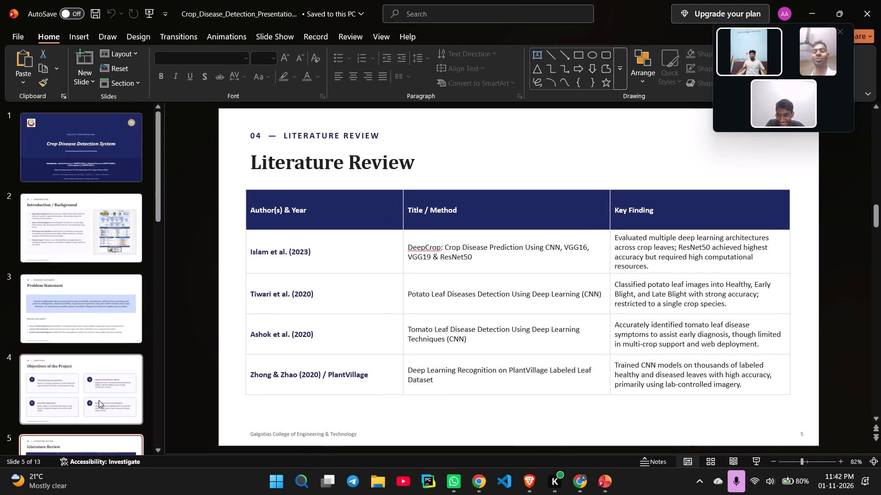
pyautogui.scroll(-8, 96, 400)
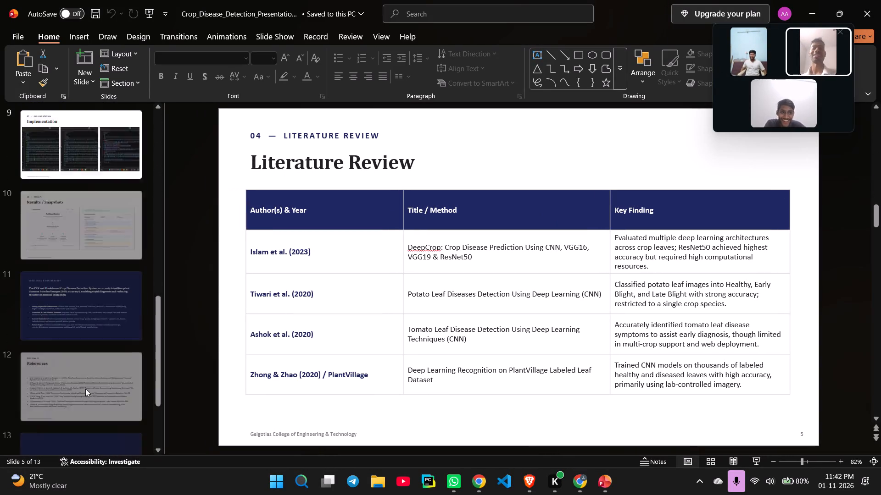
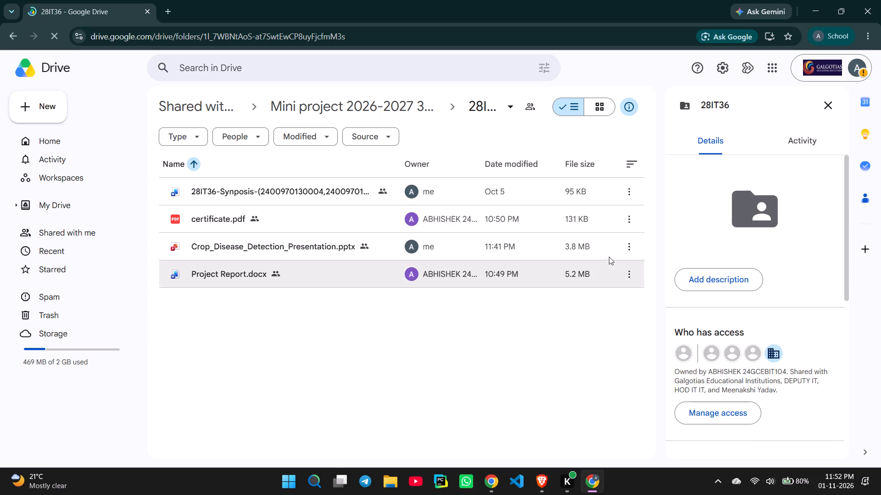
# Check the 28IT36 folder's activity history, then close the folder's details.
pyautogui.click(810, 130)
pyautogui.click(804, 139)
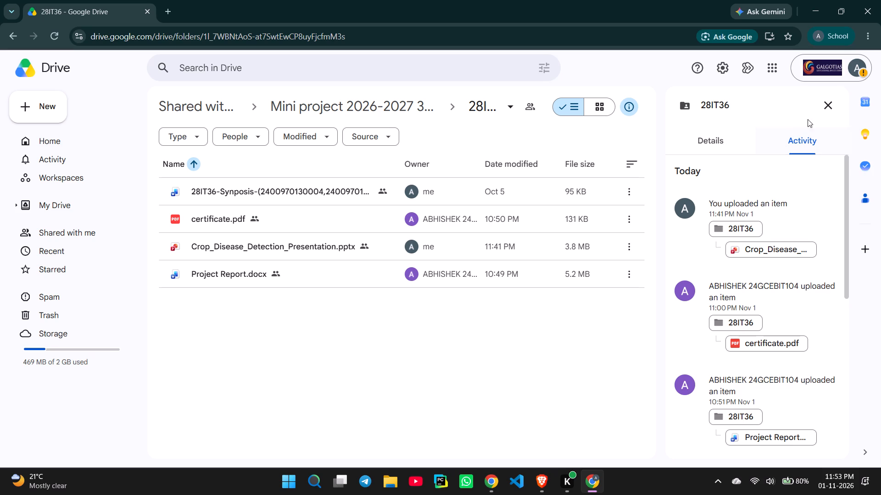
pyautogui.click(823, 107)
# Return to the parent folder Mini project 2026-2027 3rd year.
pyautogui.click(443, 103)
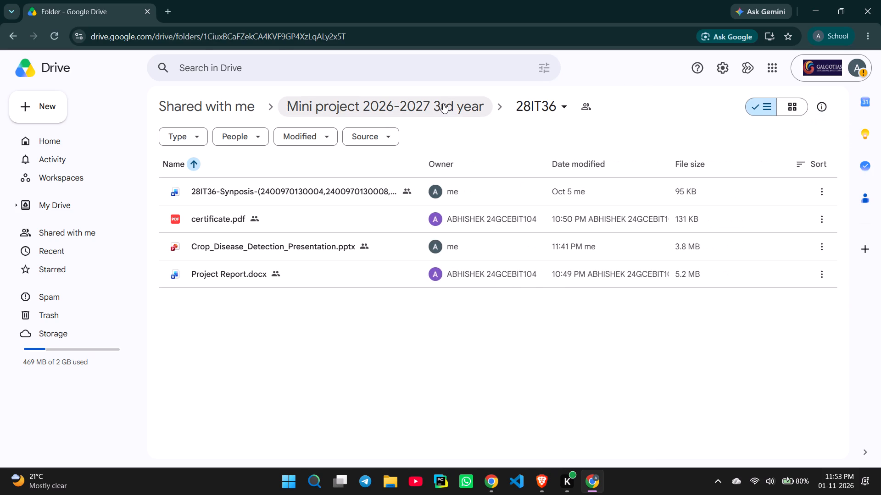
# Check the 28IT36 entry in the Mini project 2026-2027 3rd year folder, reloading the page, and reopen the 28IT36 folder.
pyautogui.scroll(-1, 408, 227)
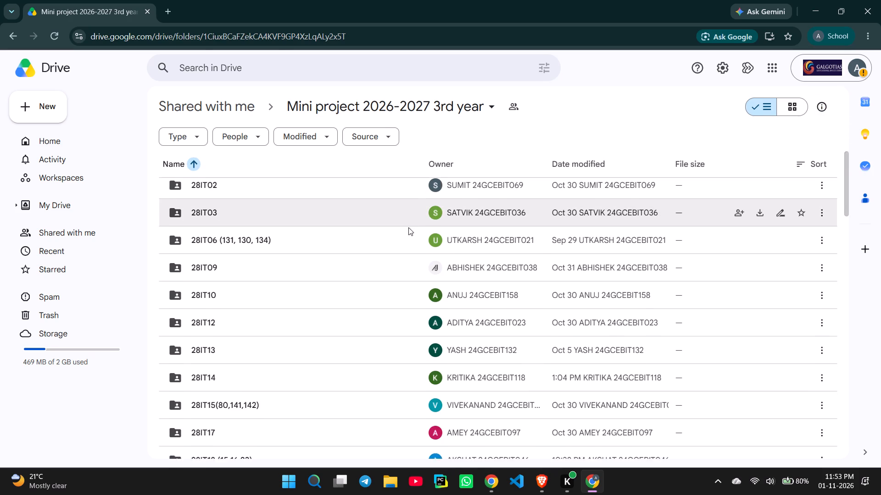
pyautogui.scroll(-5, 408, 227)
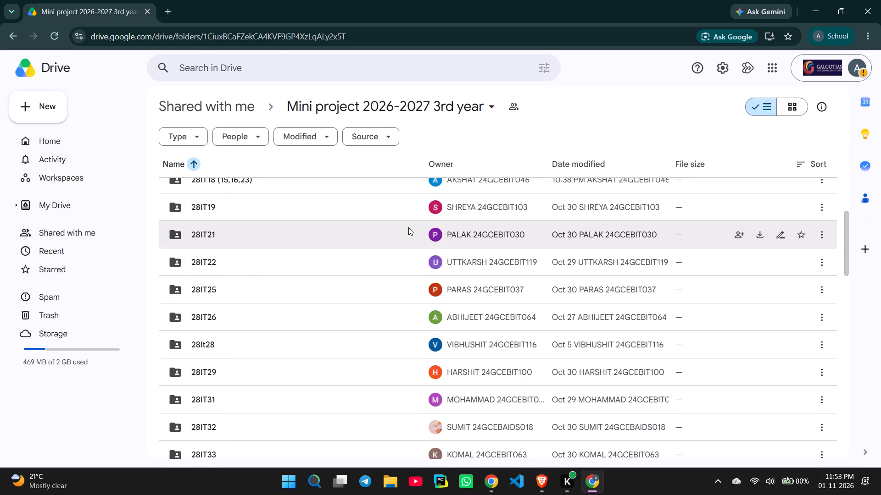
pyautogui.scroll(-2, 408, 227)
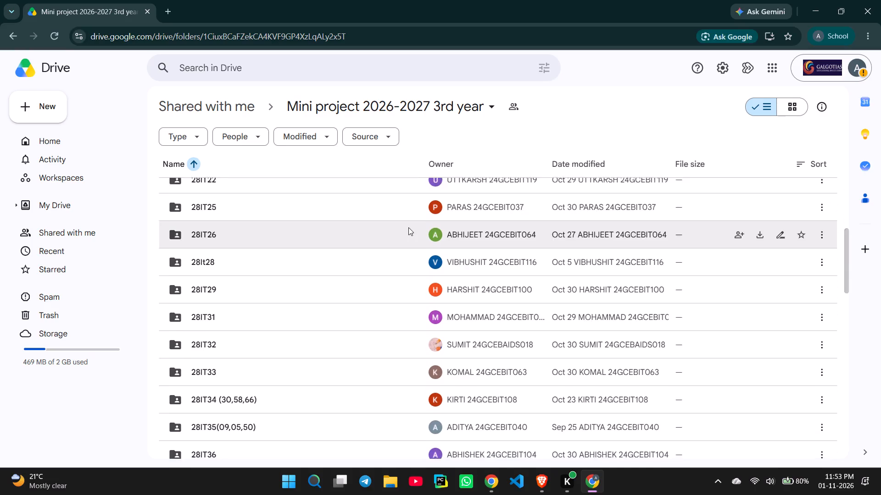
pyautogui.scroll(-1, 408, 227)
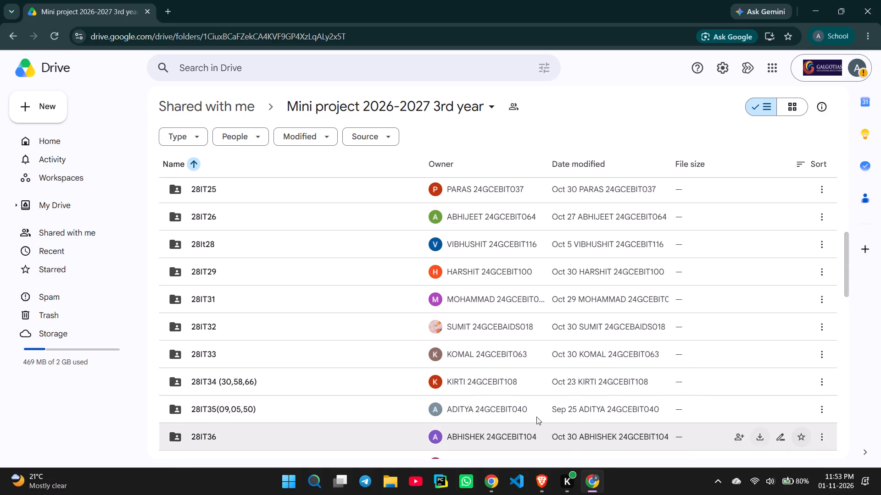
pyautogui.click(48, 41)
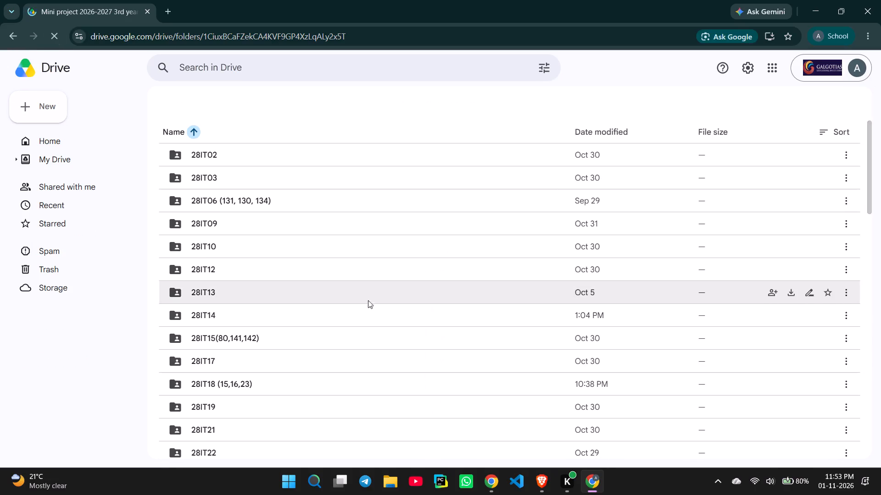
pyautogui.scroll(-7, 348, 295)
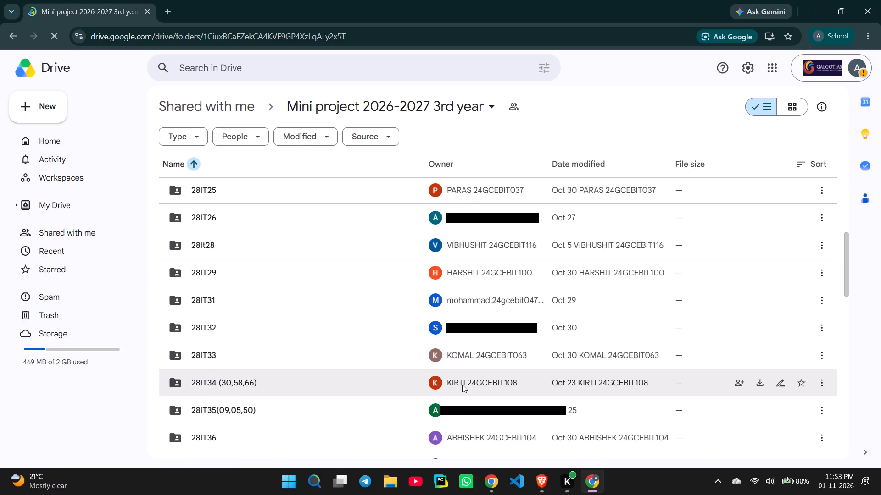
pyautogui.scroll(-1, 445, 310)
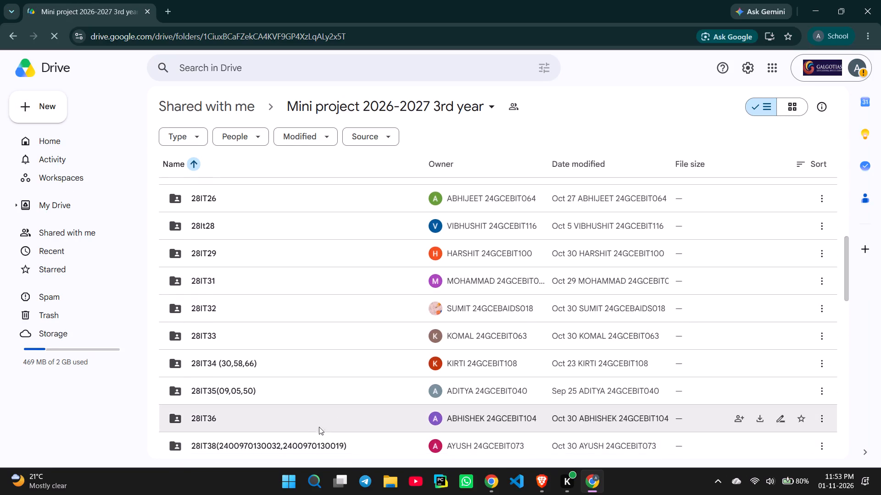
pyautogui.click(313, 416)
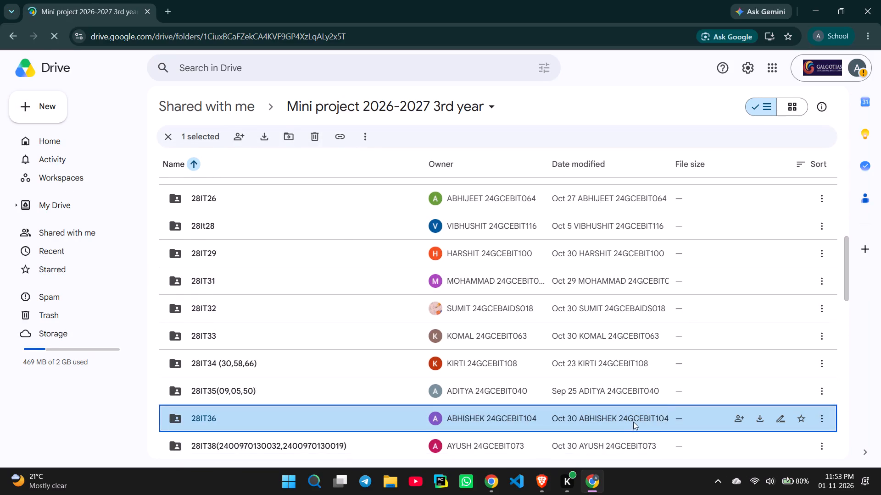
pyautogui.doubleClick(383, 412)
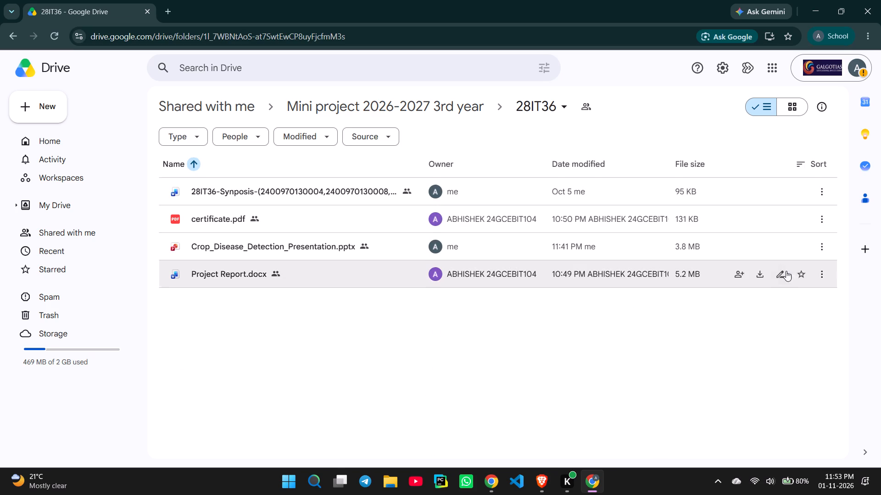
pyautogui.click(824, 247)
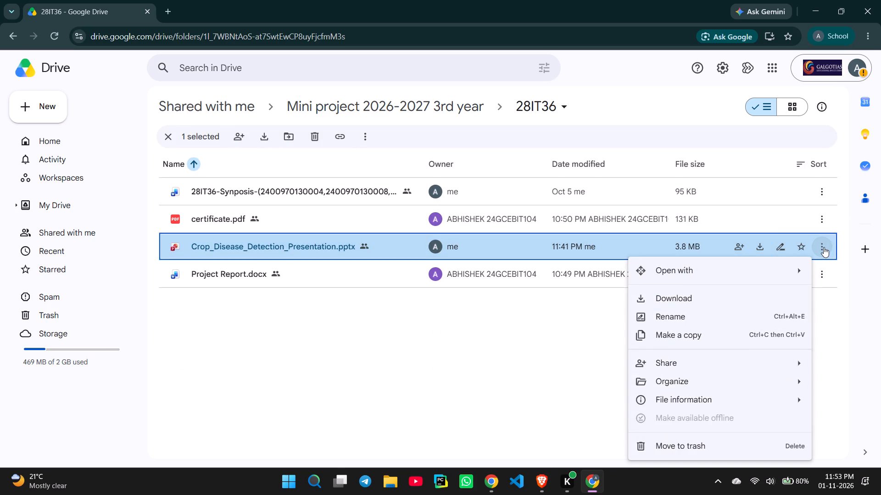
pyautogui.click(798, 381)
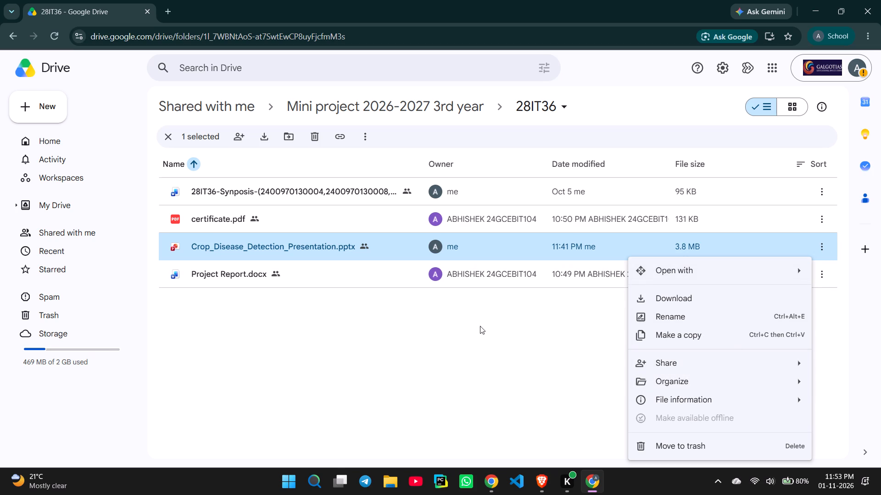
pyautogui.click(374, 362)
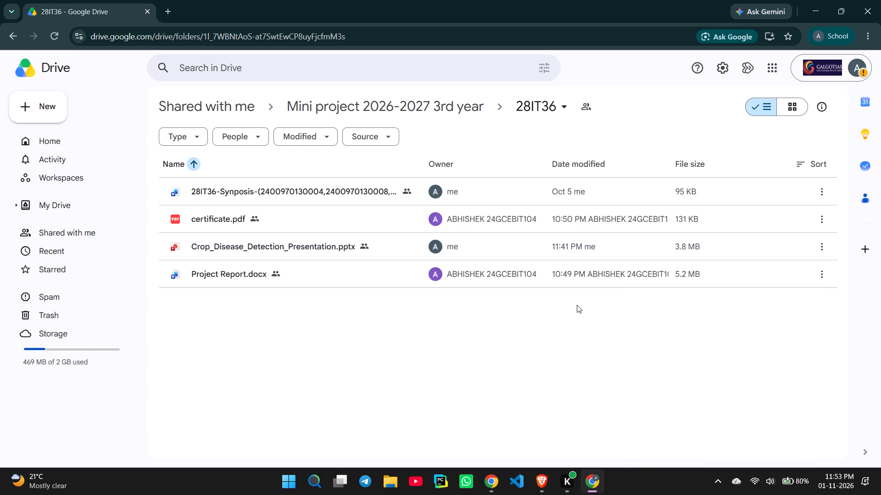